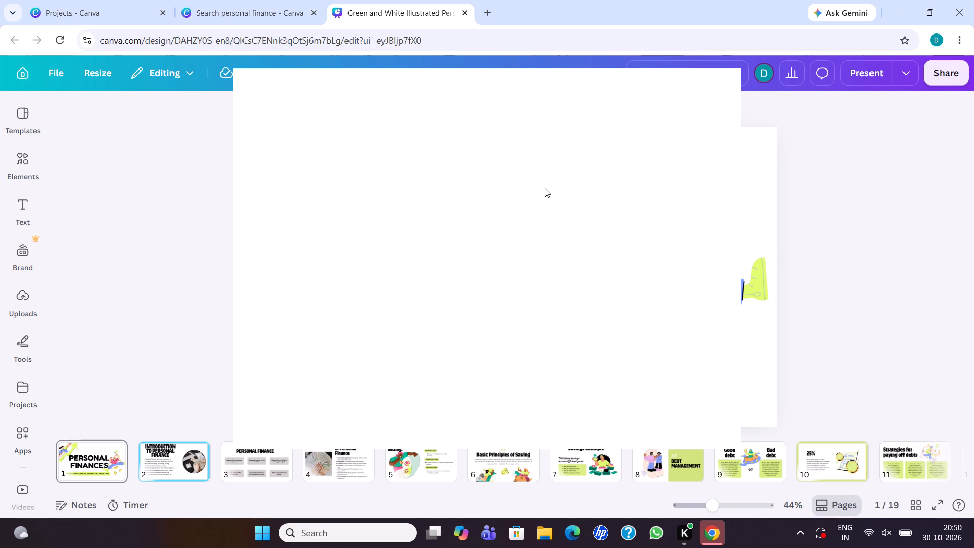
# Look through slides 2 to 5 of the presentation to check their content.
pyautogui.click(164, 452)
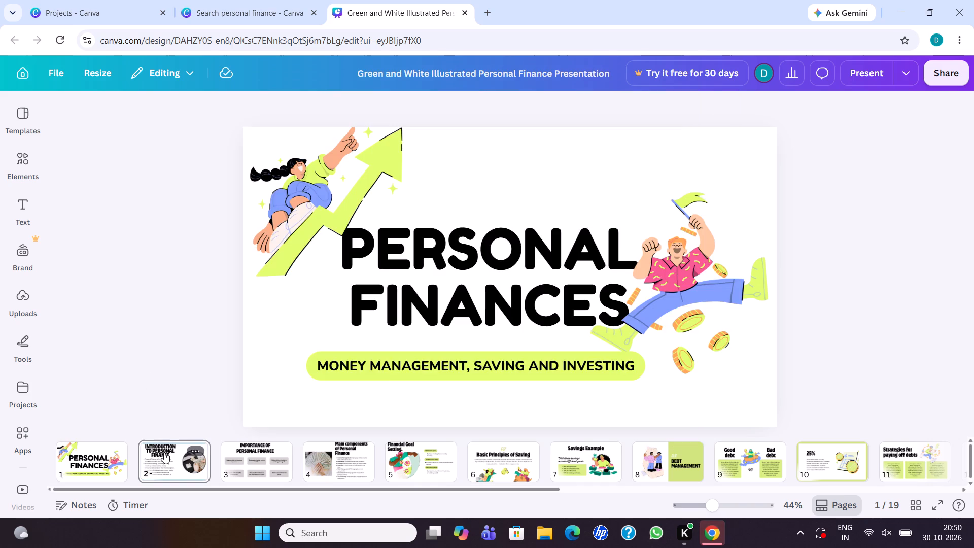
pyautogui.click(240, 441)
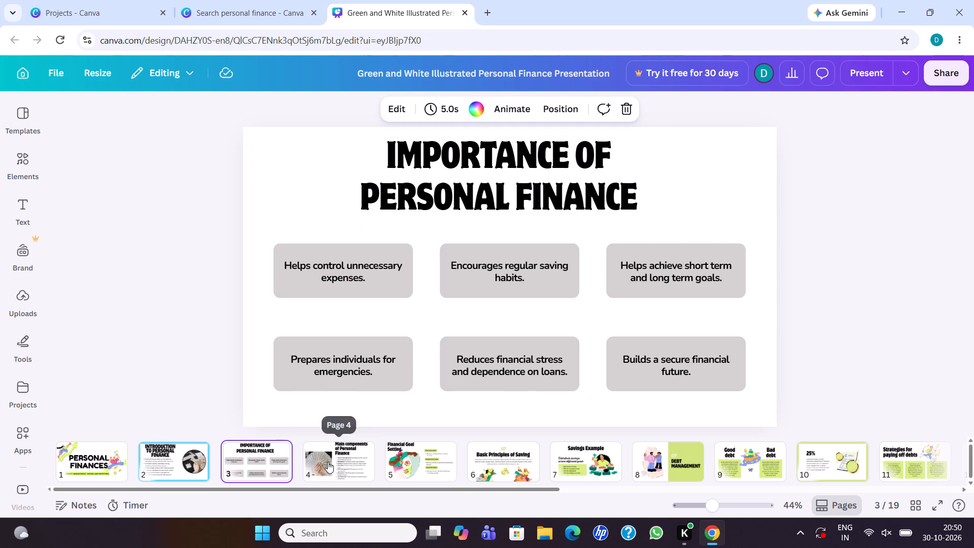
pyautogui.click(328, 461)
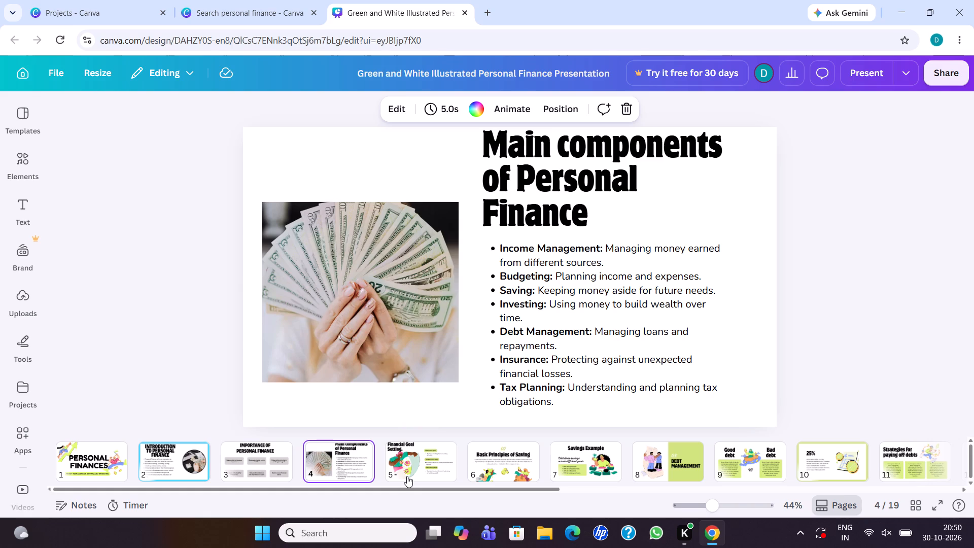
pyautogui.click(438, 462)
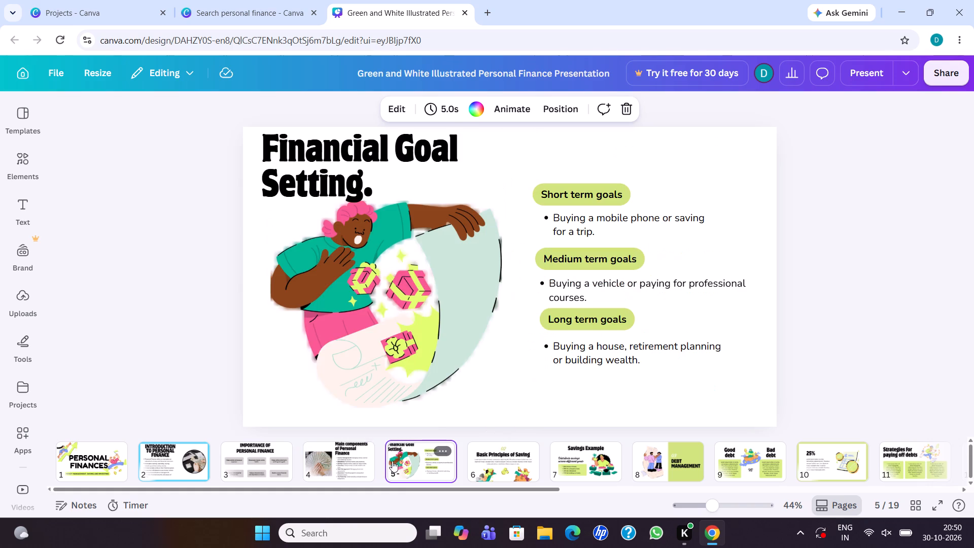
pyautogui.click(366, 461)
pyautogui.click(414, 459)
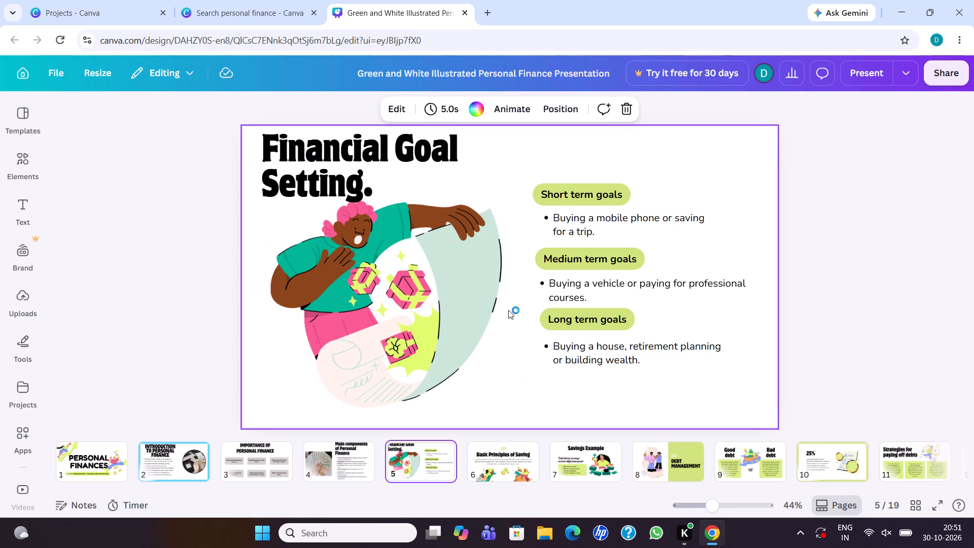
# Delete the "02" number above the heading on slide 6.
pyautogui.click(506, 470)
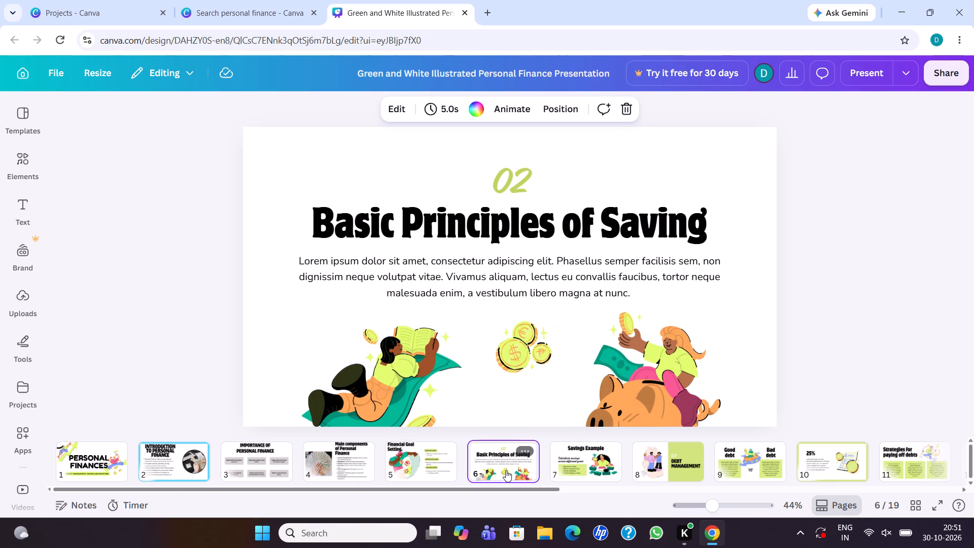
pyautogui.click(517, 182)
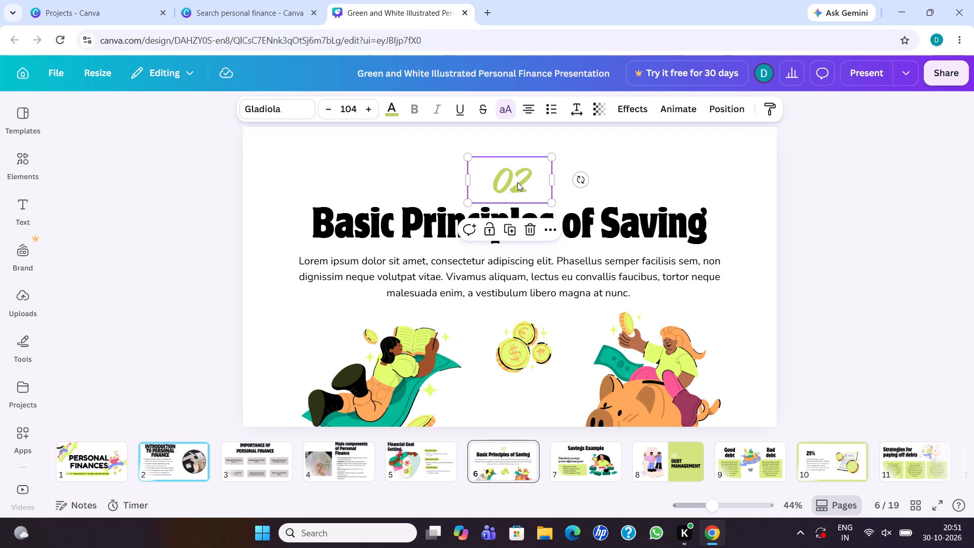
pyautogui.write('..')
pyautogui.click(531, 230)
# Replace the slide 6 heading with "Budgeting and its importance" and set its font size to 101.
pyautogui.click(494, 223)
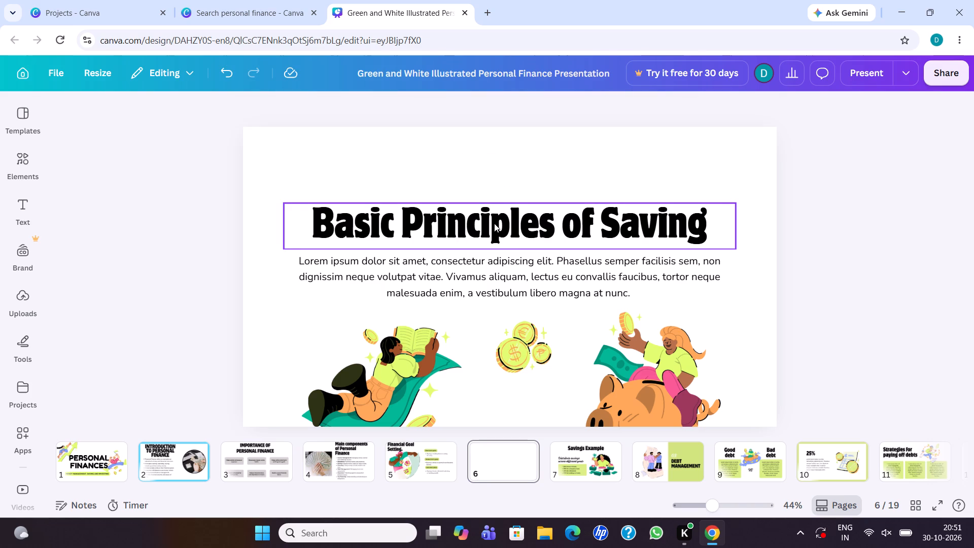
pyautogui.click(310, 221)
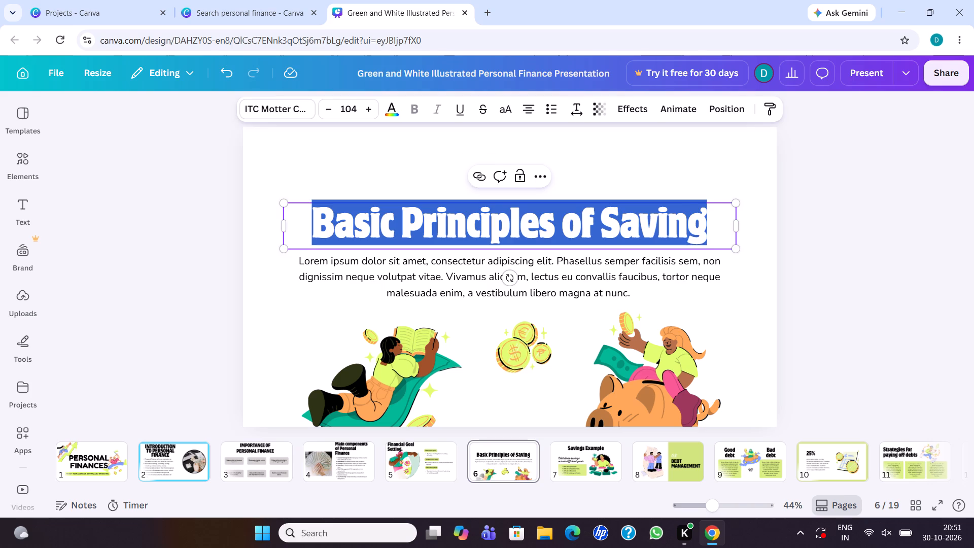
pyautogui.press('BackSpace')
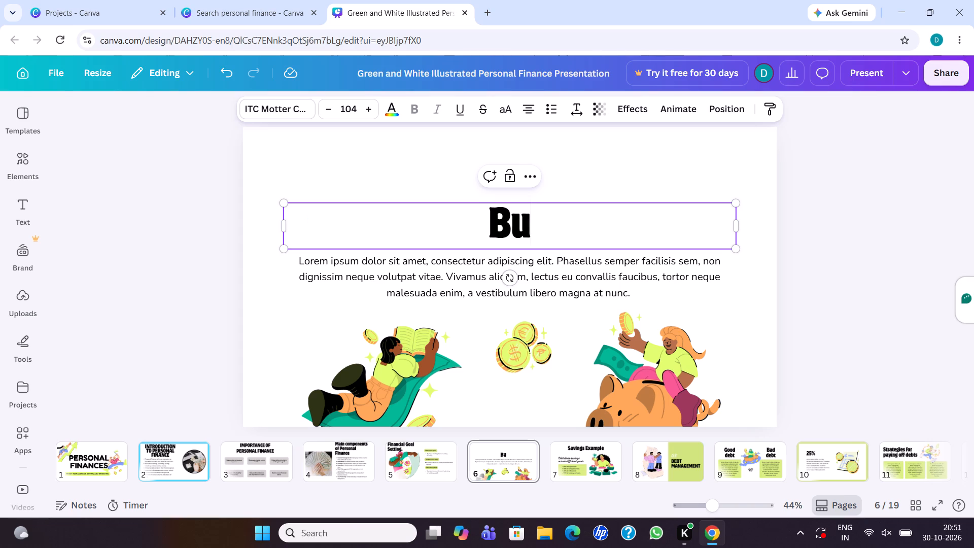
pyautogui.write('dgeting and its')
pyautogui.press('space')
pyautogui.write('impo')
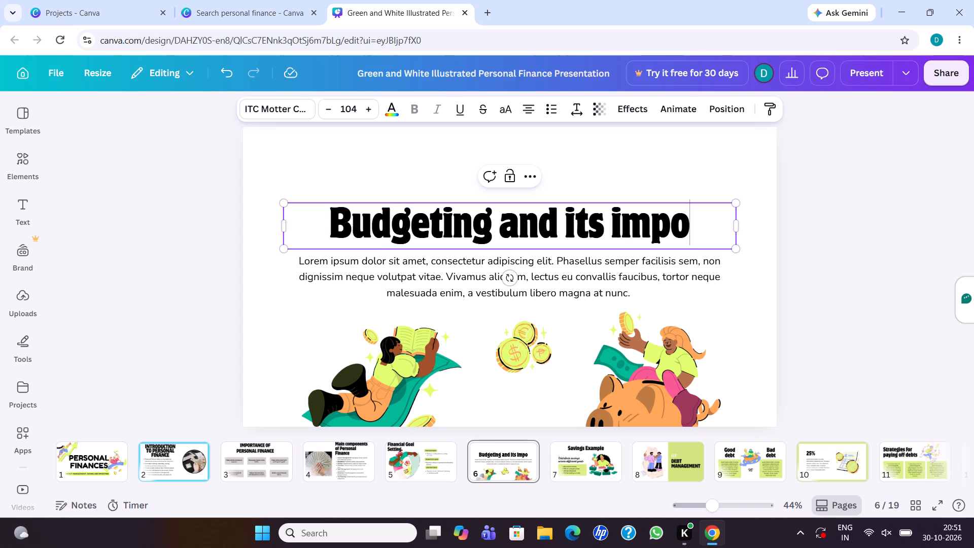
pyautogui.write('rtance')
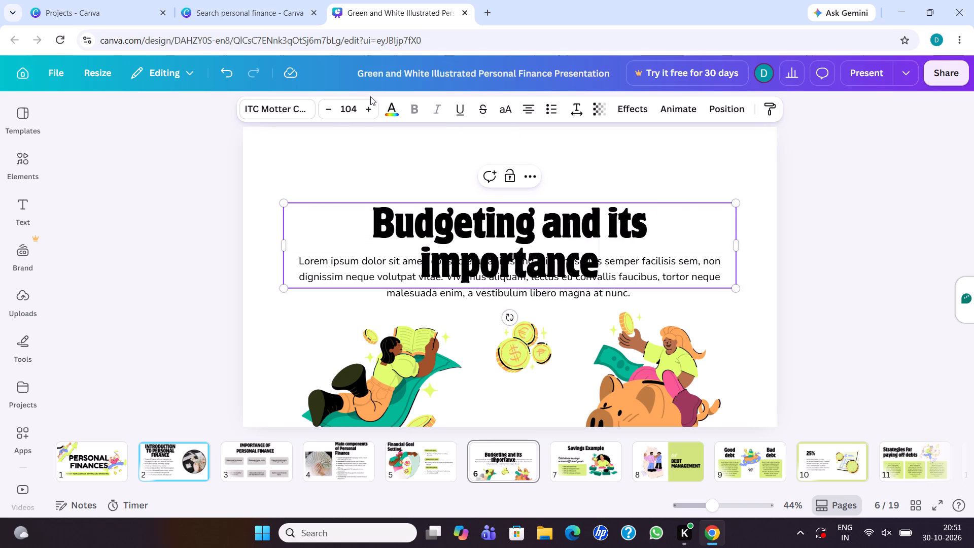
pyautogui.tripleClick(332, 110)
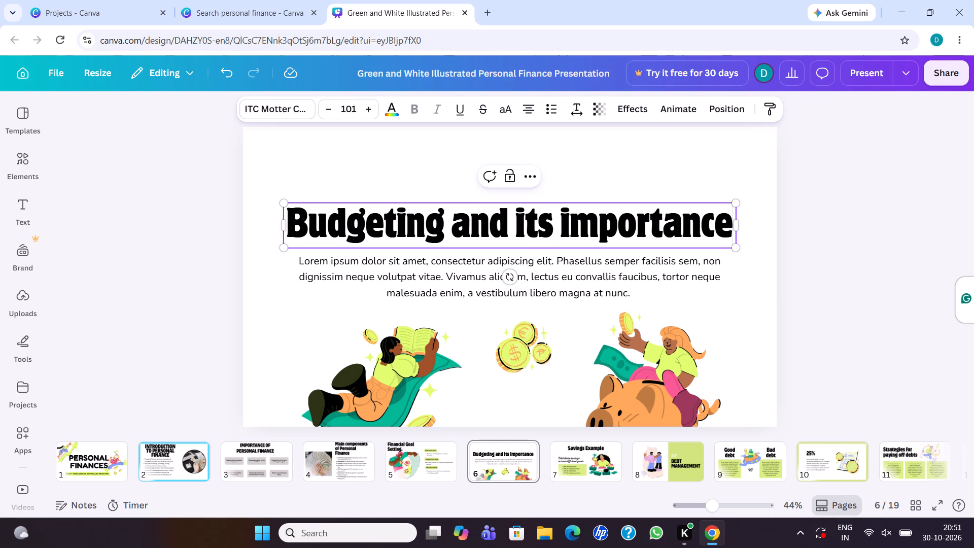
pyautogui.click(603, 164)
# Move the slide 6 heading straight up near the slide's upper edge, keeping it horizontally centred.
pyautogui.click(536, 221)
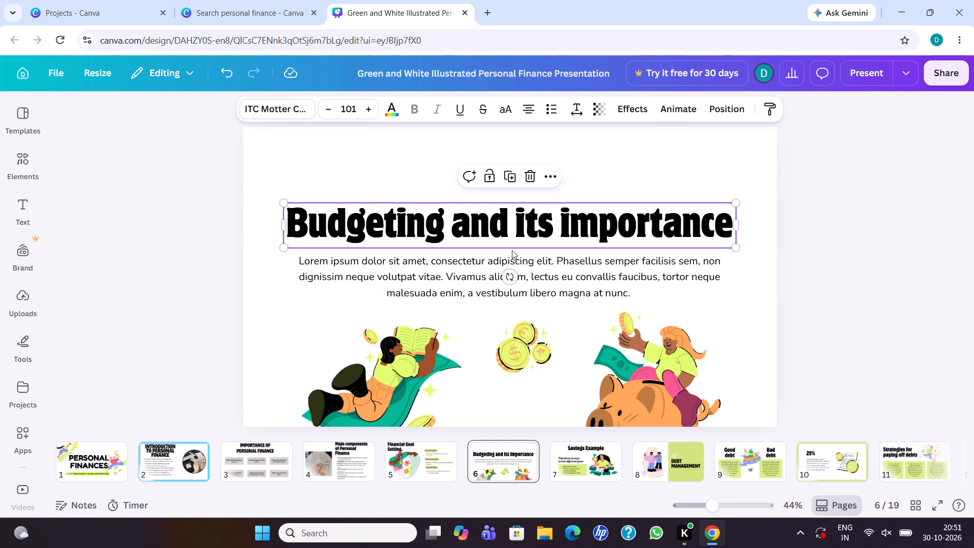
pyautogui.moveTo(585, 230); pyautogui.dragTo(586, 170)
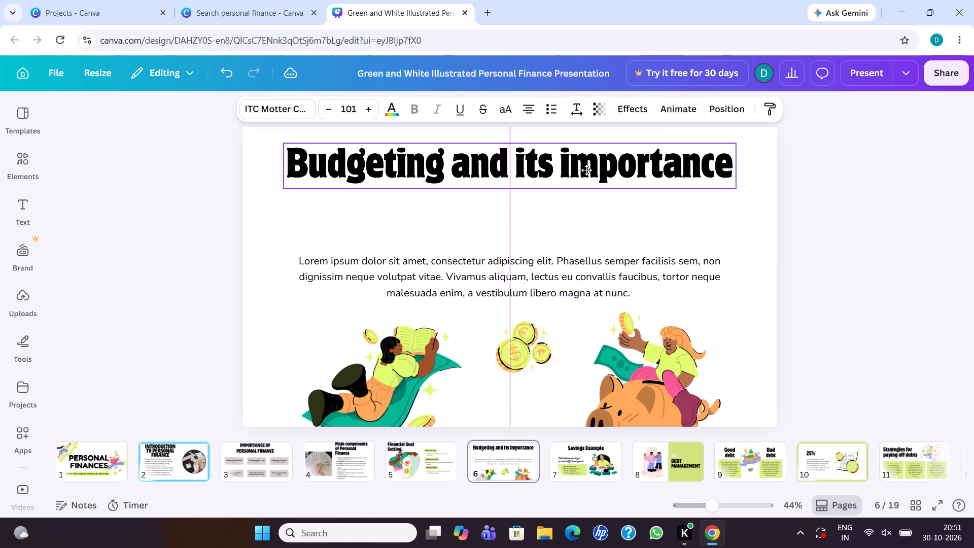
pyautogui.moveTo(586, 170); pyautogui.dragTo(587, 168)
# Replace the Lorem ipsum paragraph with "Budgeting means preparimg a plan for income and expenses over a specific period.".
pyautogui.doubleClick(509, 262)
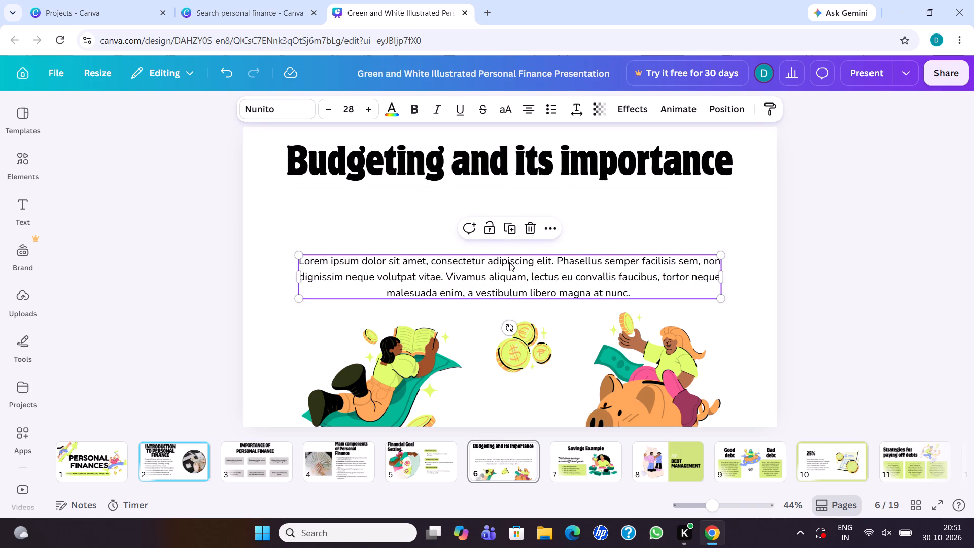
pyautogui.press('BackSpace')
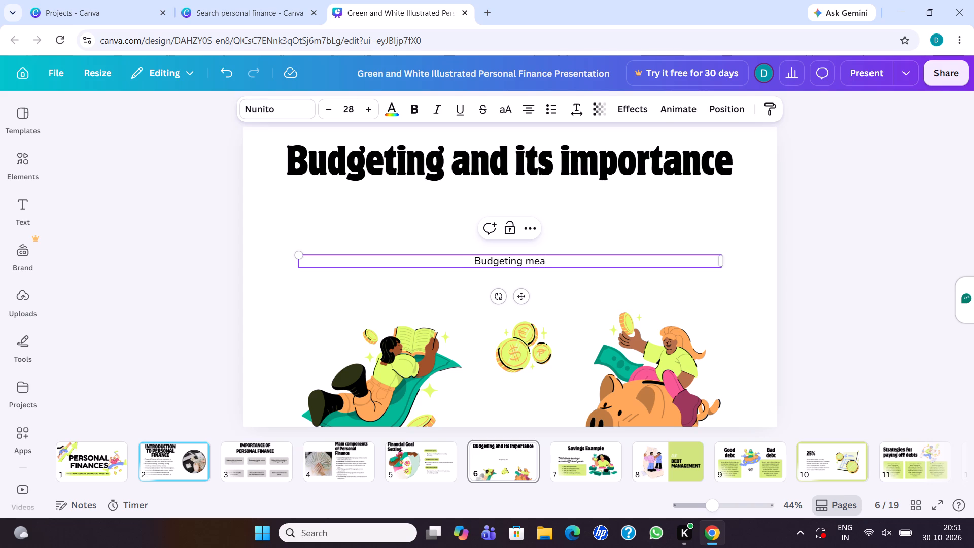
pyautogui.write('preparimg a plan')
pyautogui.press('space')
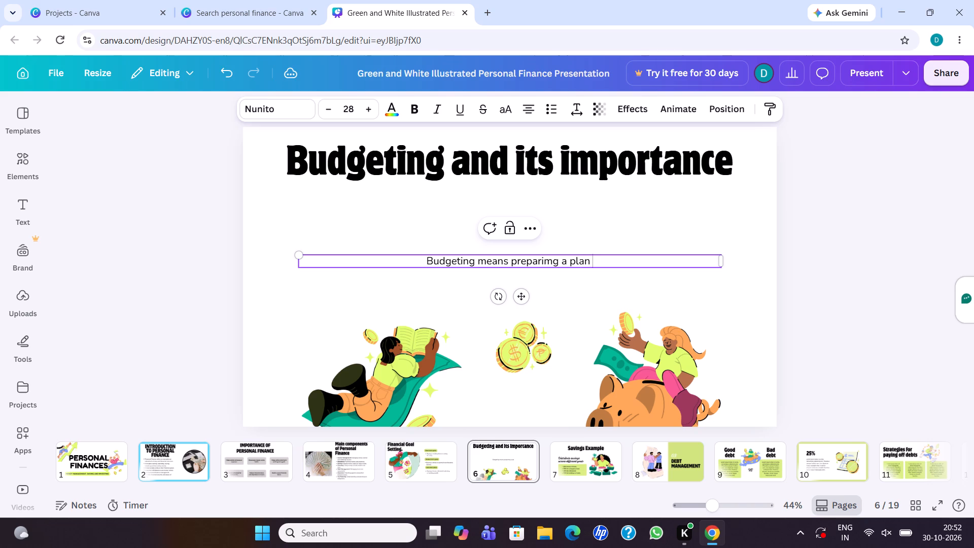
pyautogui.write('for')
pyautogui.press('space')
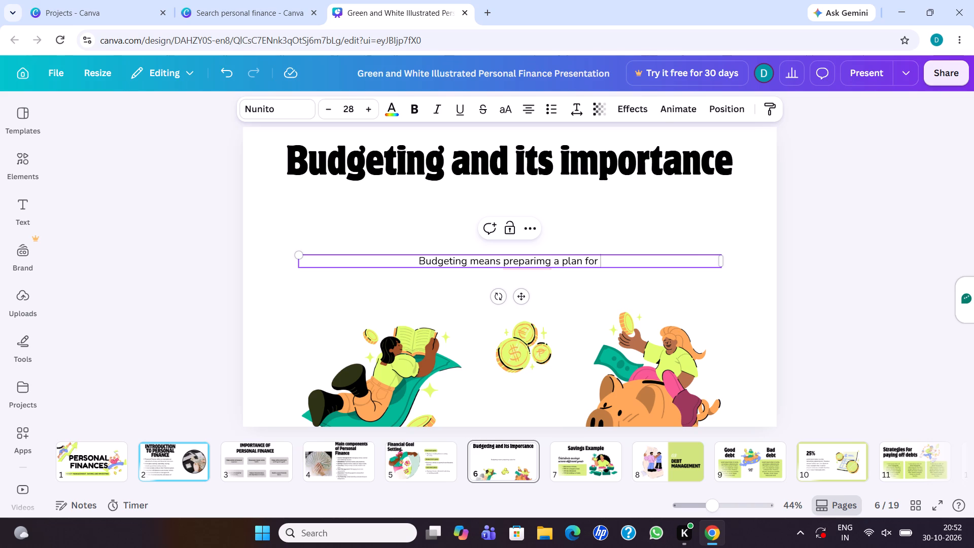
pyautogui.write('income an')
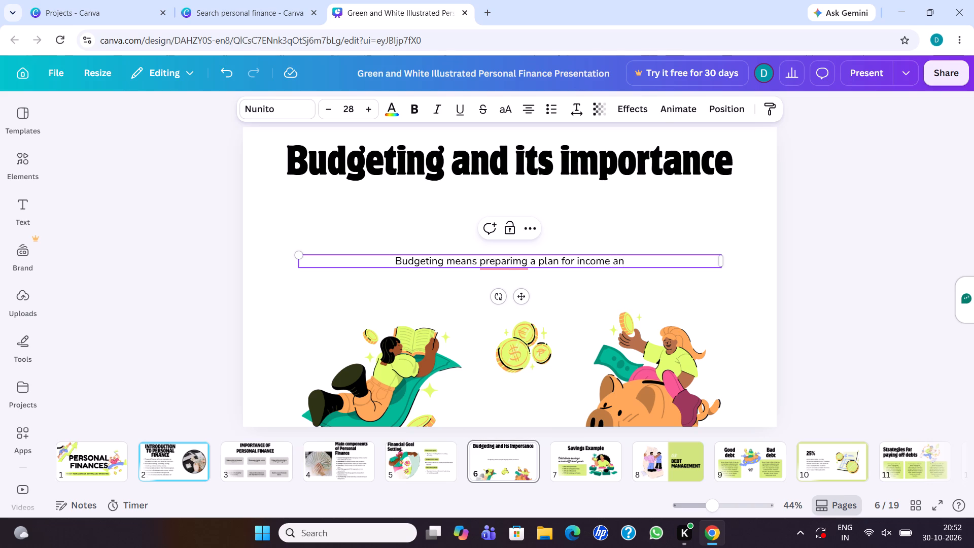
pyautogui.write('d expenses')
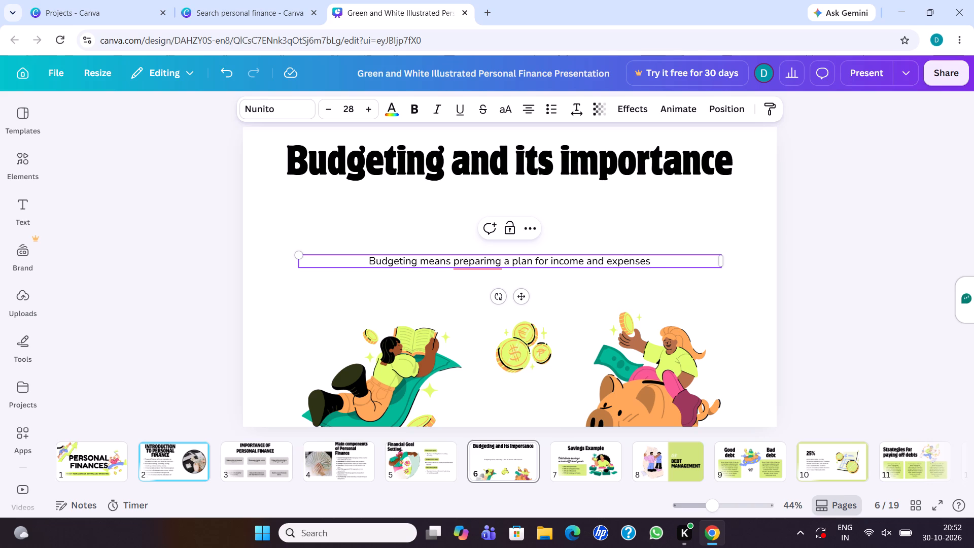
pyautogui.press('space')
pyautogui.write('over a specific period')
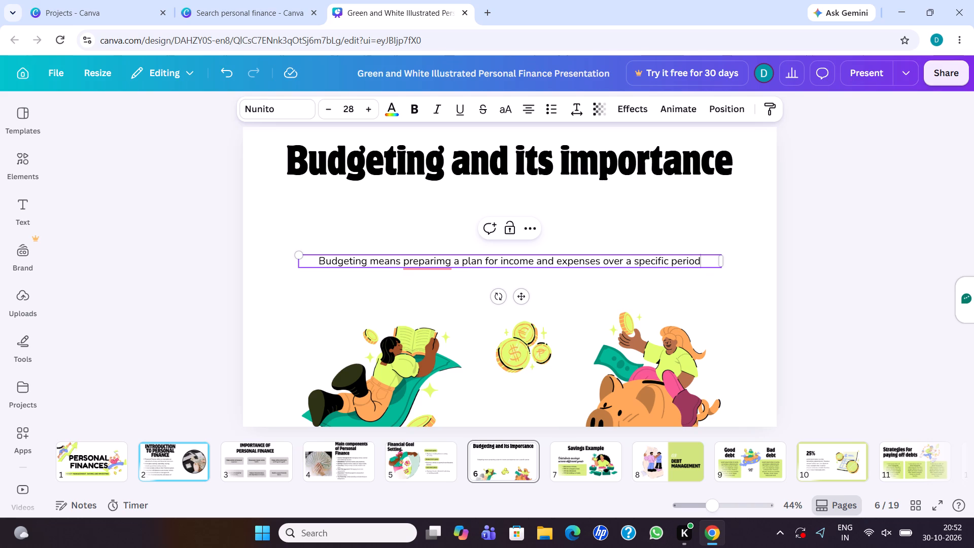
pyautogui.press('.')
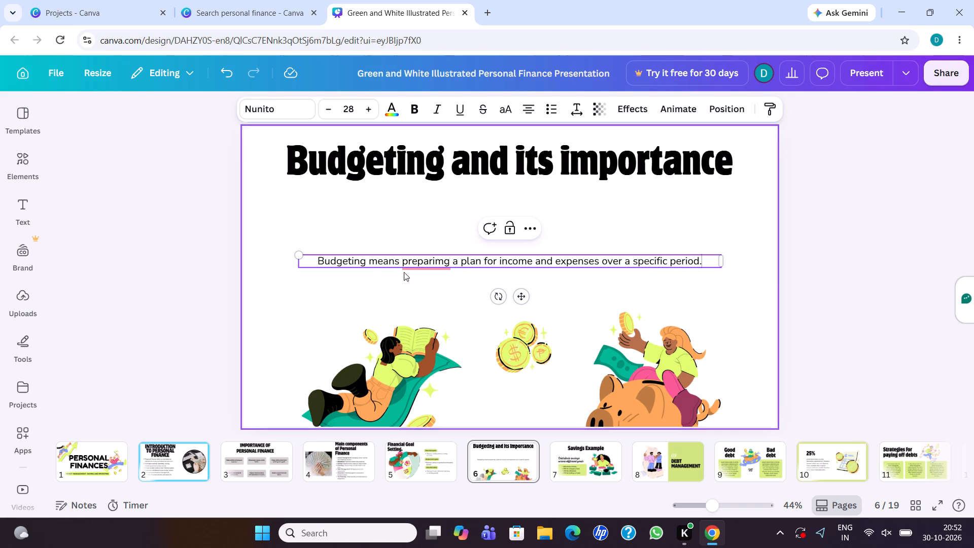
# Correct the misspelled word "preparimg" to "preparing" in the budgeting sentence.
pyautogui.click(415, 267)
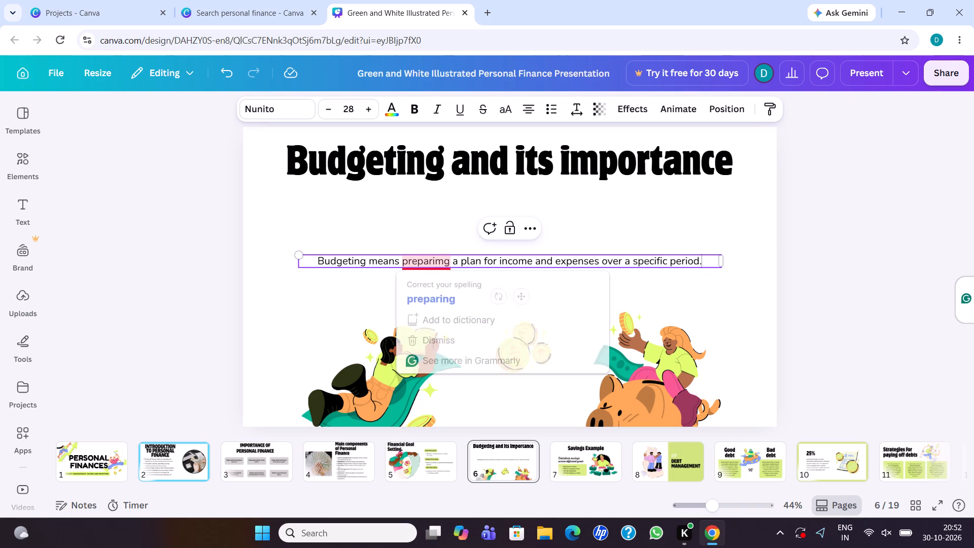
pyautogui.click(431, 261)
pyautogui.click(429, 260)
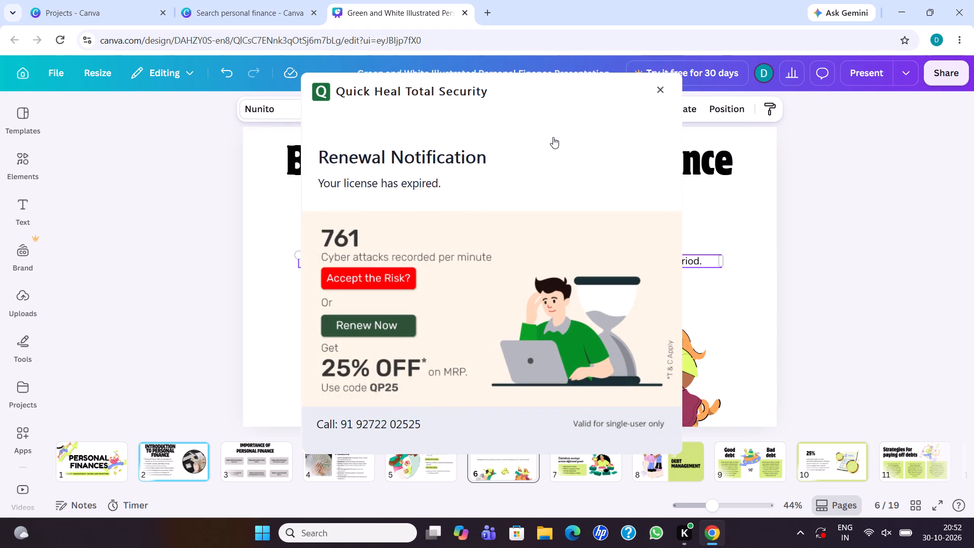
pyautogui.click(656, 92)
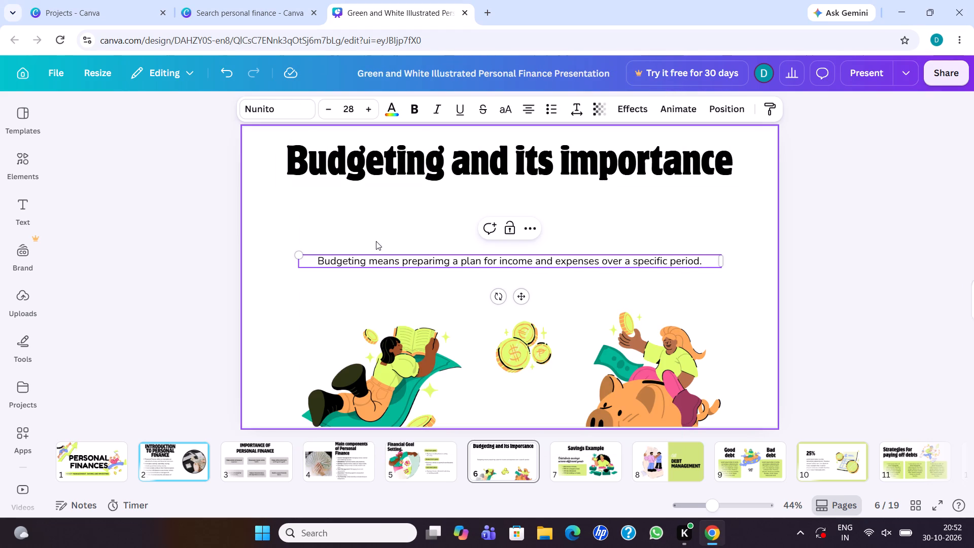
pyautogui.click(439, 289)
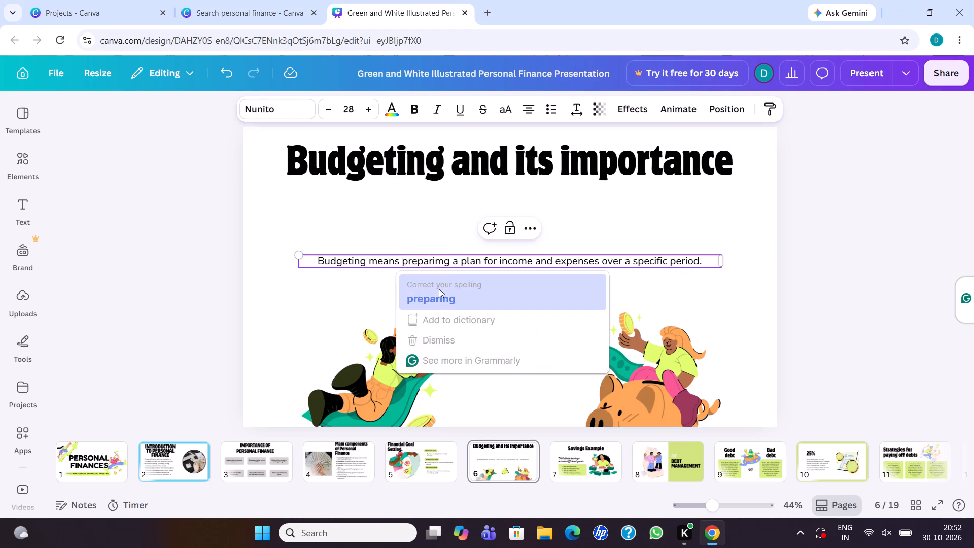
pyautogui.write('preparing')
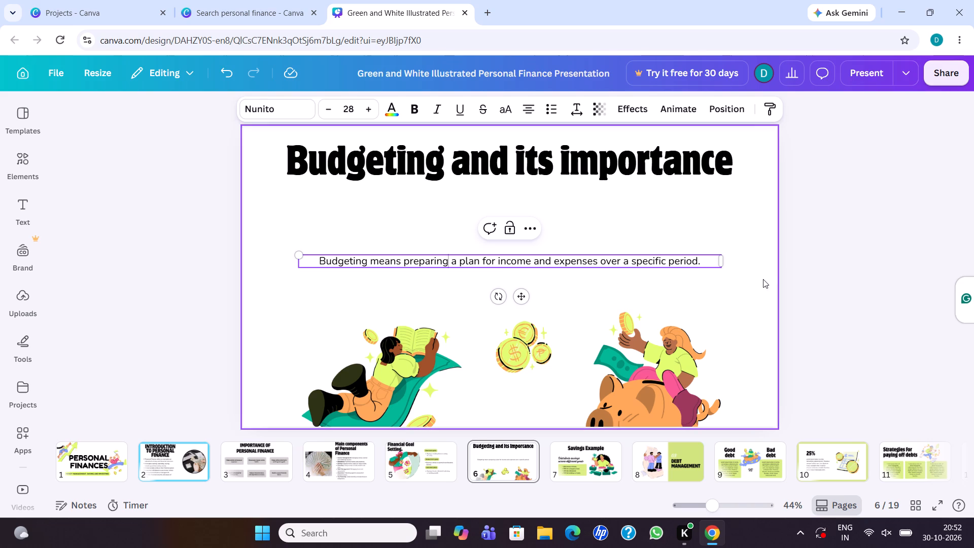
# Move the budgeting sentence up so it sits directly beneath the slide 6 heading.
pyautogui.moveTo(663, 265); pyautogui.dragTo(663, 253)
pyautogui.click(676, 233)
pyautogui.moveTo(650, 261); pyautogui.dragTo(650, 247)
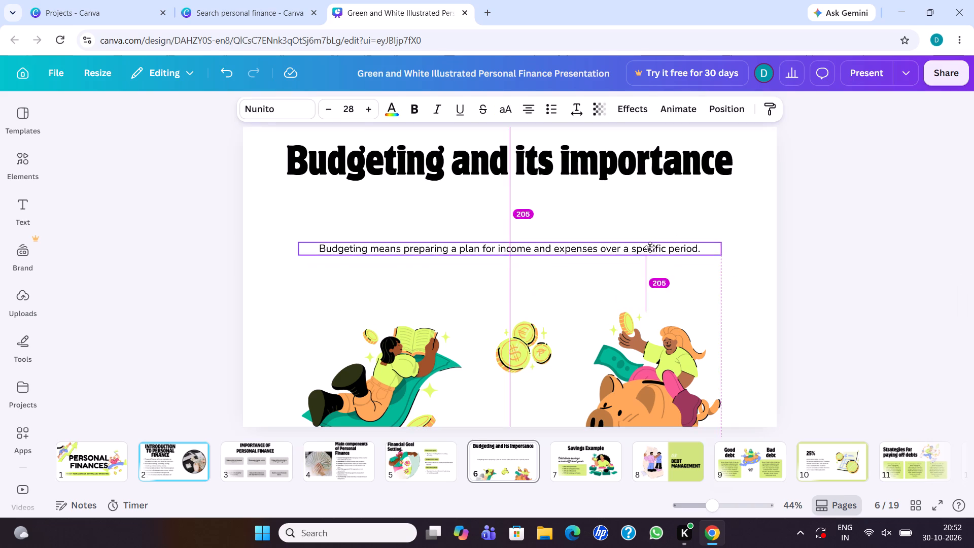
pyautogui.moveTo(650, 247); pyautogui.dragTo(637, 196)
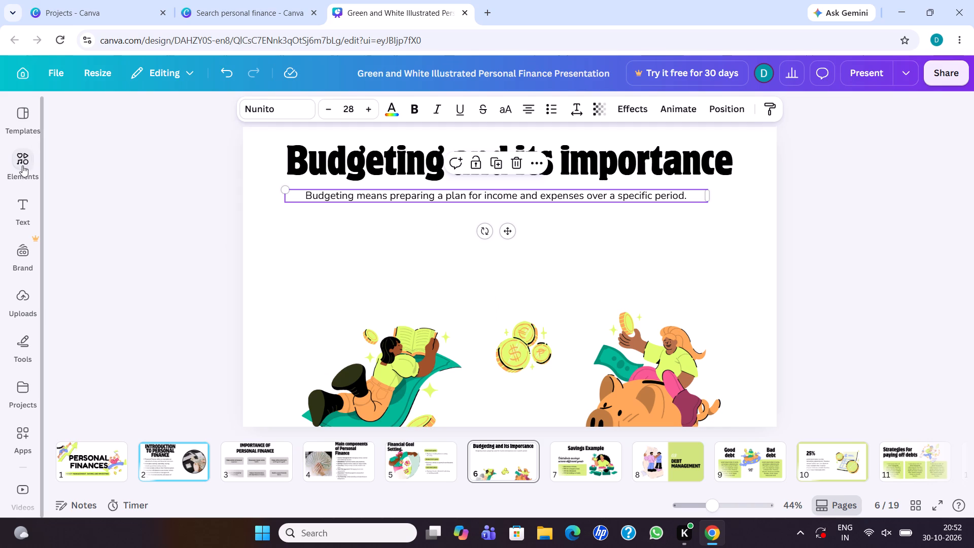
# Add a body text box to slide 6 reading "Steps in Budgeting:".
pyautogui.click(23, 204)
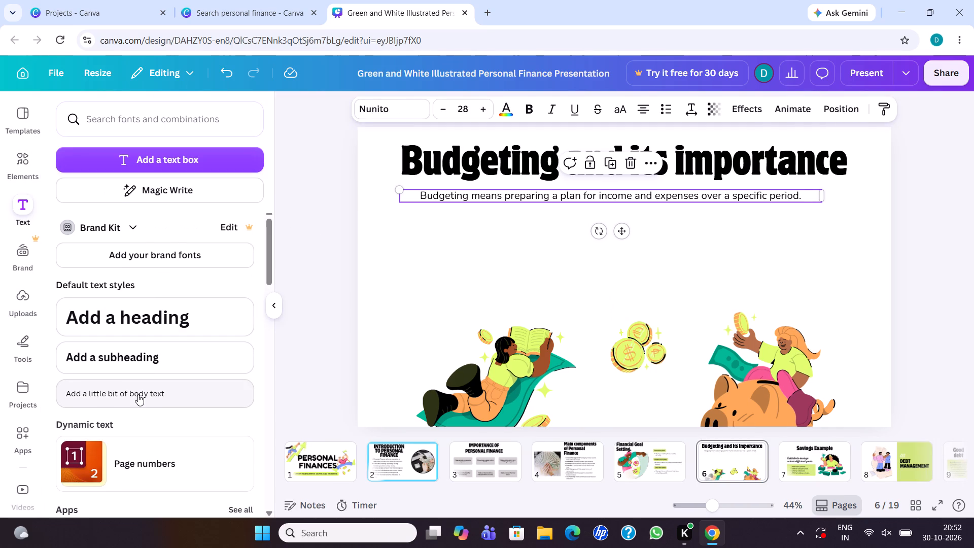
pyautogui.click(138, 393)
pyautogui.press('BackSpace')
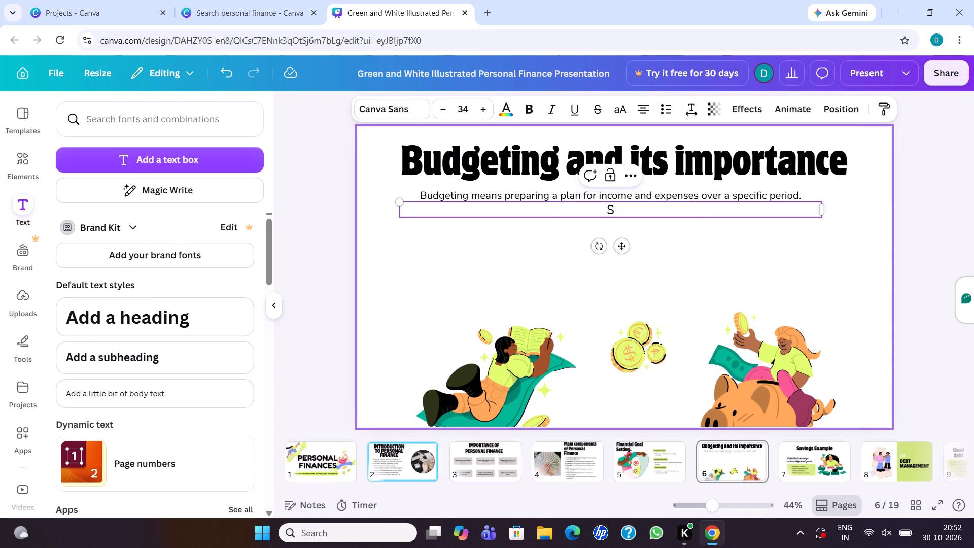
pyautogui.write('teps')
pyautogui.press('space')
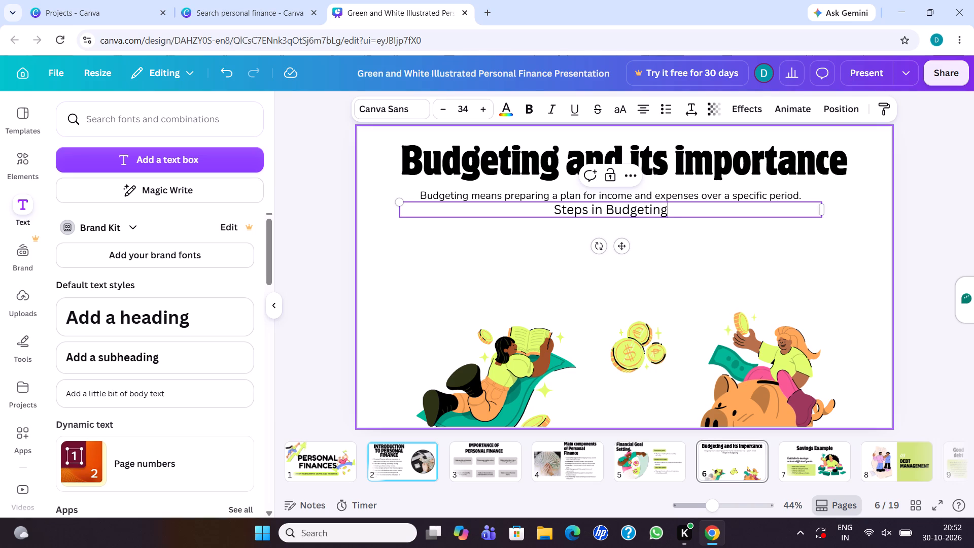
pyautogui.hotkey('shift', ':')
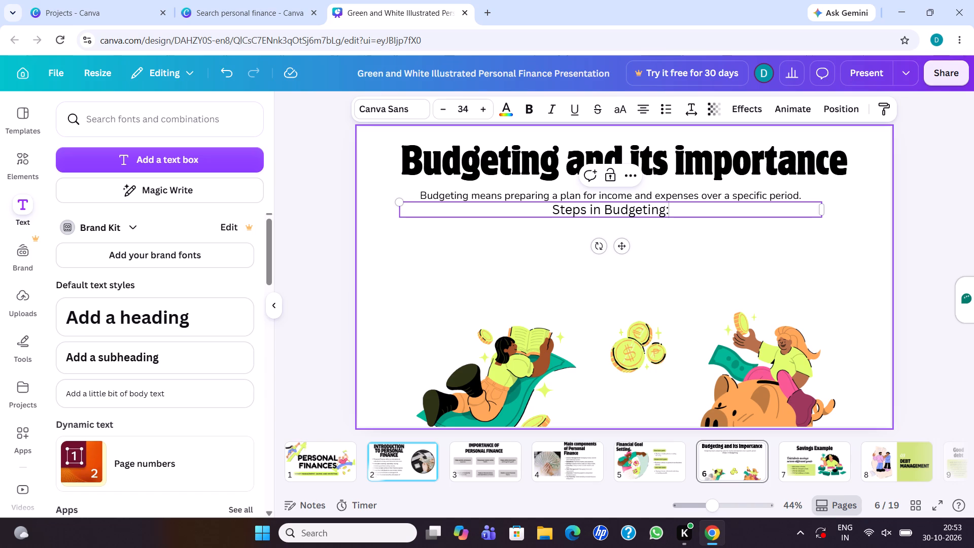
# Start a numbered list under "Steps in Budgeting:" with the first item "Calculate monthly income.".
pyautogui.press('Return')
pyautogui.write('1.')
pyautogui.press('space')
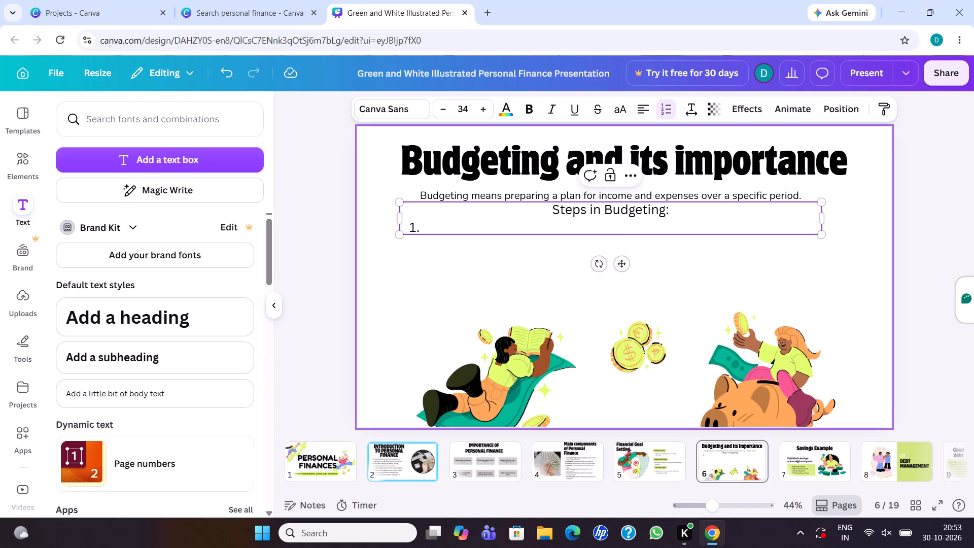
pyautogui.write('alcul')
pyautogui.write('at')
pyautogui.press('e')
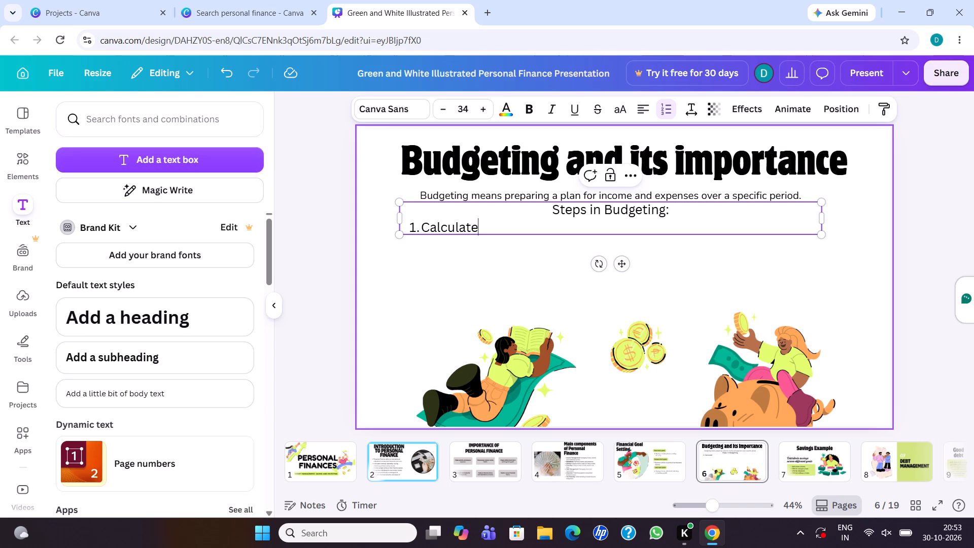
pyautogui.press('space')
pyautogui.write('monthly')
pyautogui.press('space')
pyautogui.write('income')
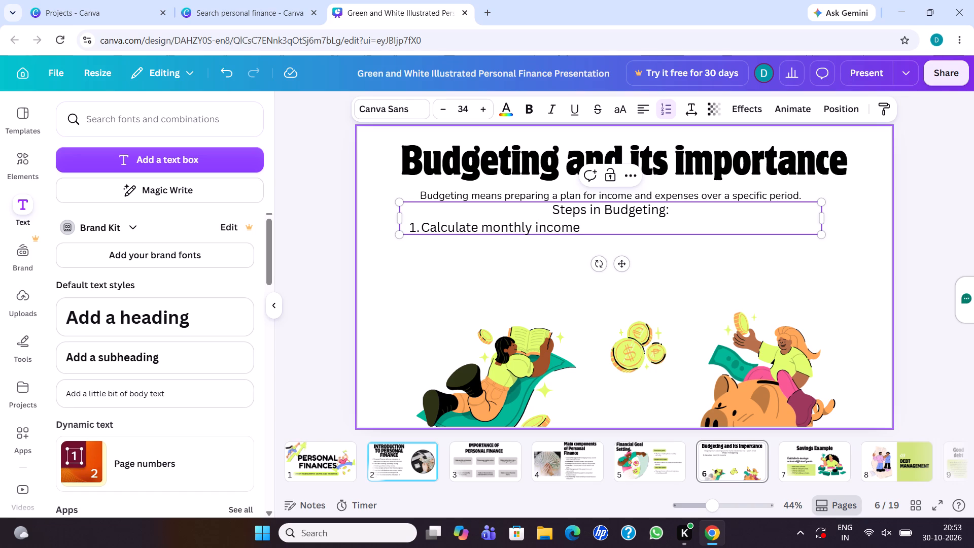
pyautogui.press('.')
# Add the second numbered item "List all monthly expenses." to the budgeting steps.
pyautogui.press('Return')
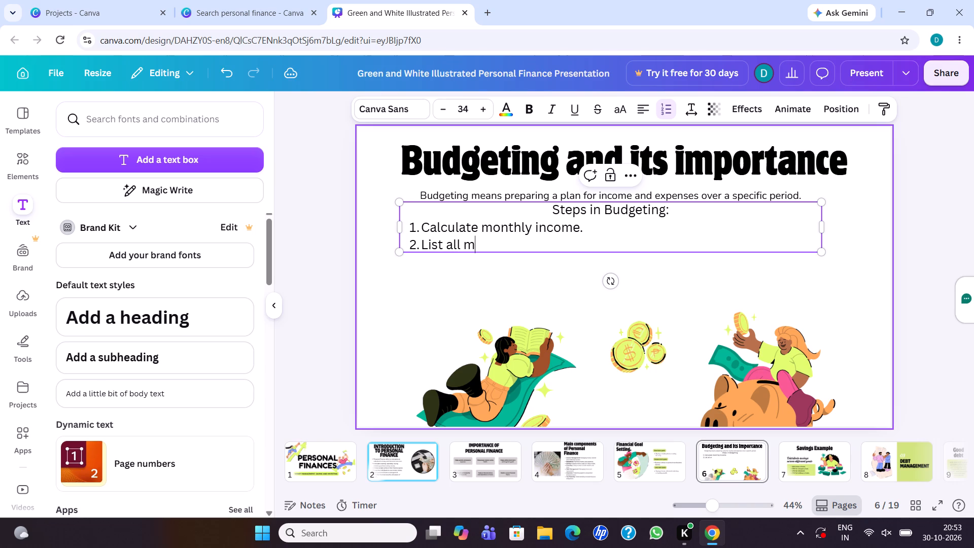
pyautogui.write('onthly')
pyautogui.press('space')
pyautogui.write('expenses')
pyautogui.press('.')
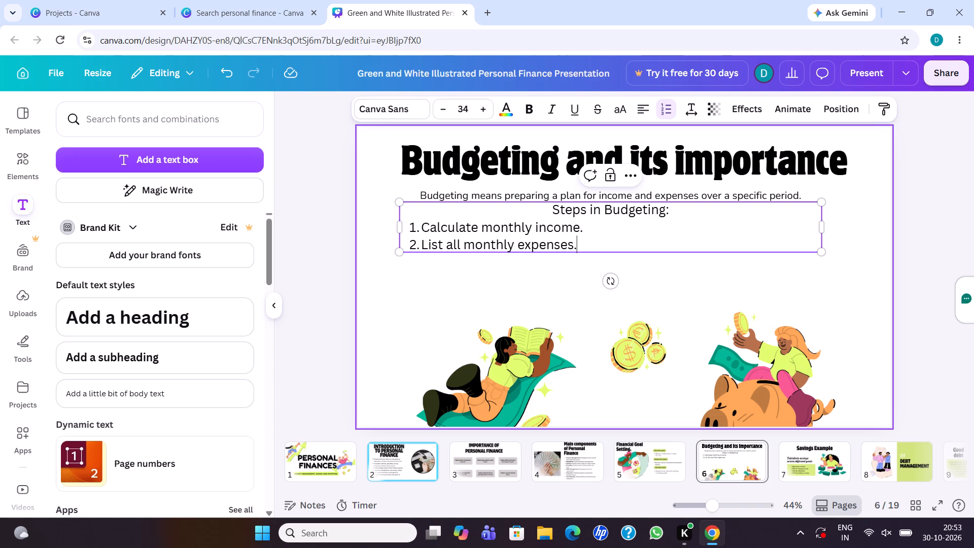
# Add the third numbered item "Identify unnecessary spending." to the budgeting steps.
pyautogui.press('Return')
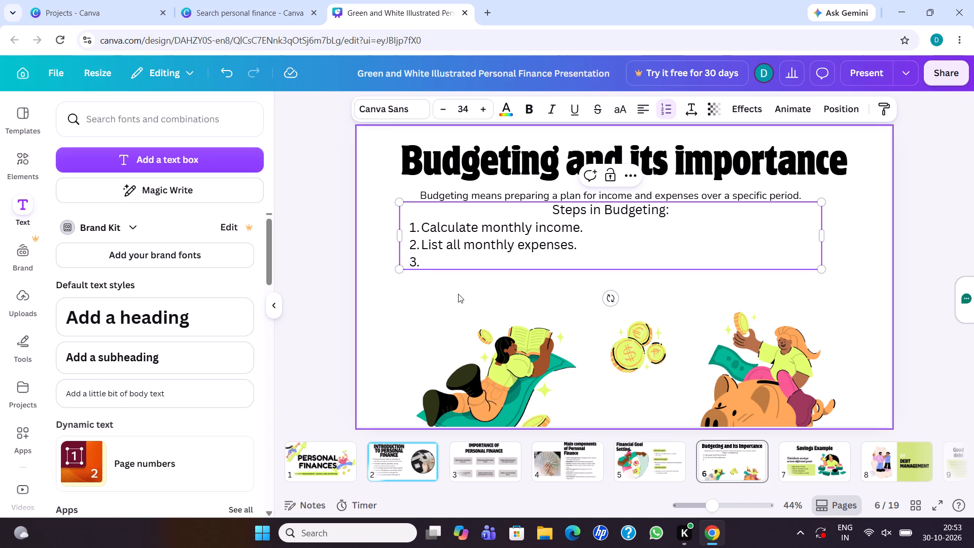
pyautogui.write('dent')
pyautogui.press('i')
pyautogui.write('fy u')
pyautogui.write('nnece')
pyautogui.write('ssa')
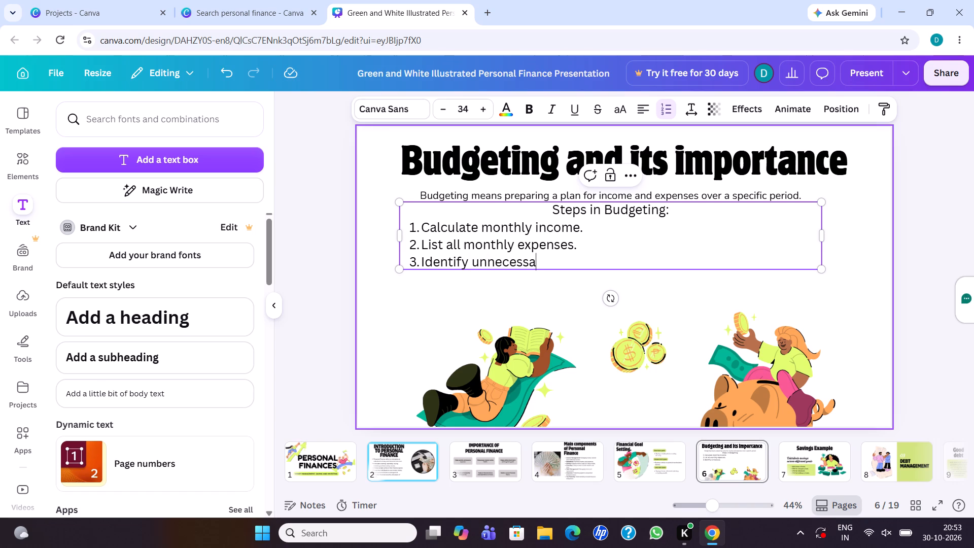
pyautogui.press('r')
pyautogui.write('y spending')
pyautogui.press('.')
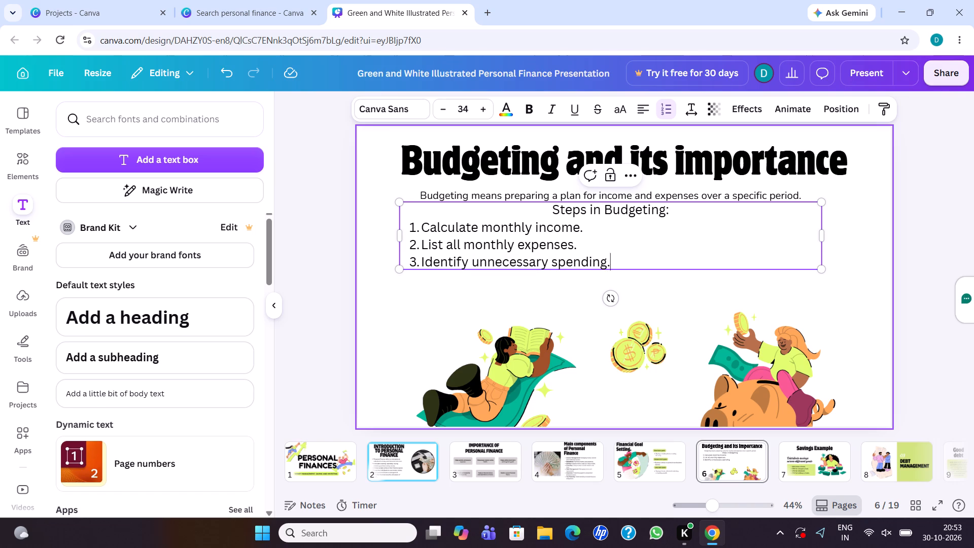
# Add the fourth and fifth numbered items, "Set a savings target." and "Track expenses regularly.".
pyautogui.press('Return')
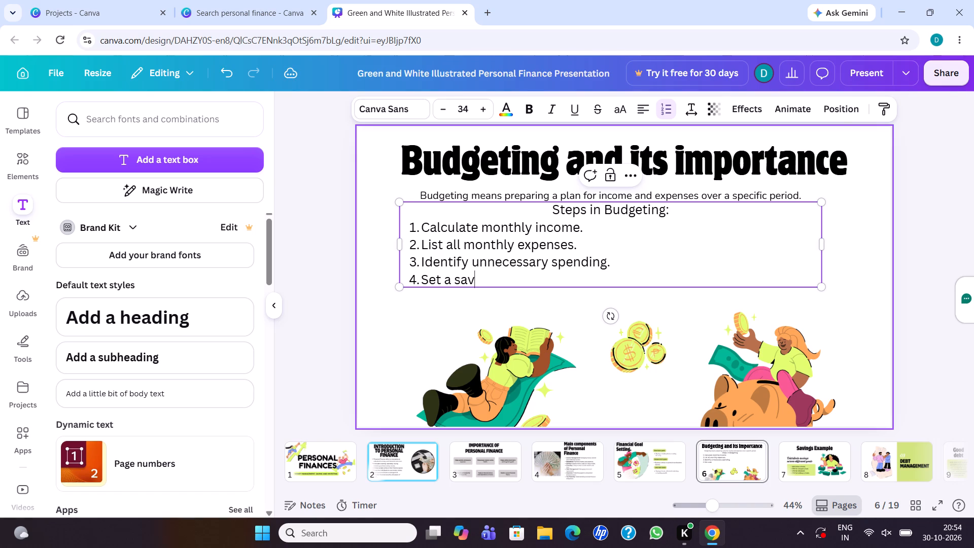
pyautogui.press('n')
pyautogui.write('gs target')
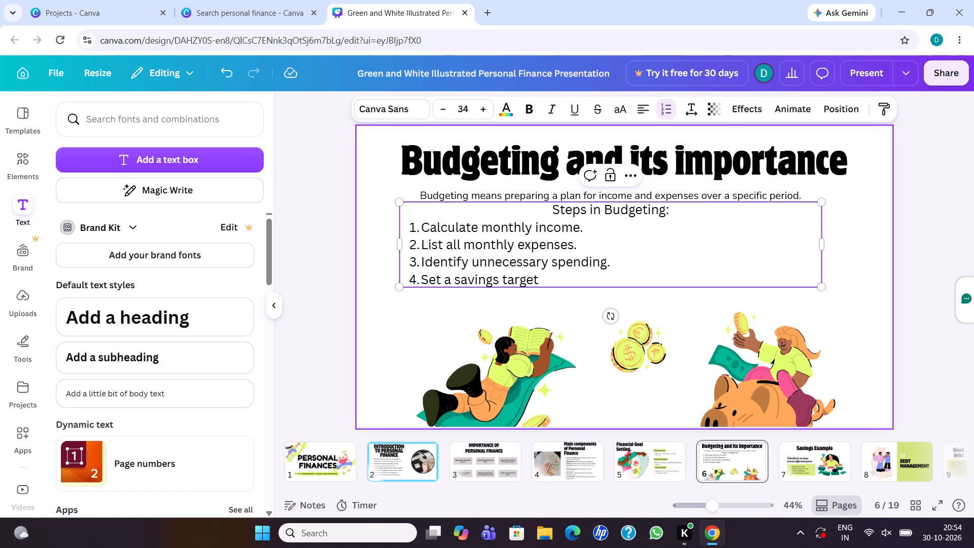
pyautogui.press('.')
pyautogui.press('Return')
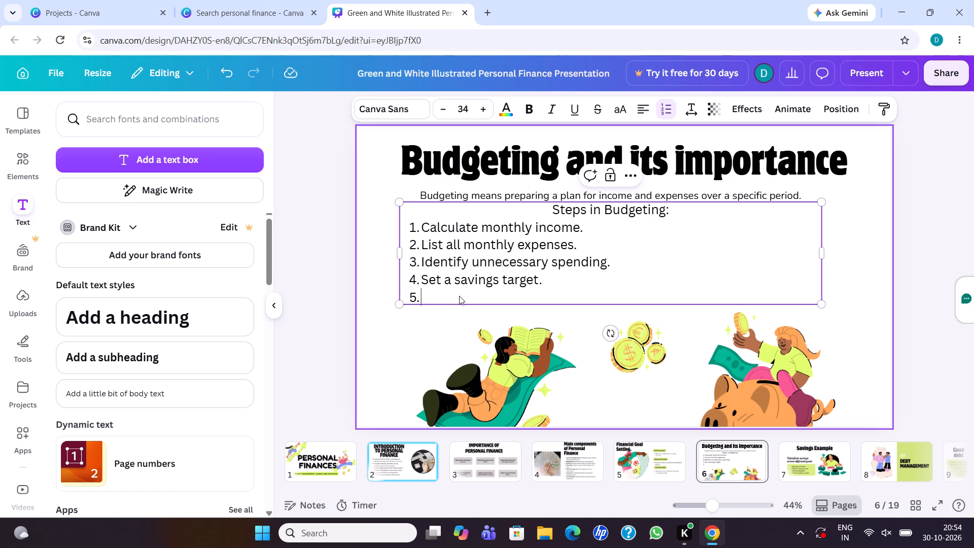
pyautogui.press('t')
pyautogui.write('regularly')
pyautogui.press('.')
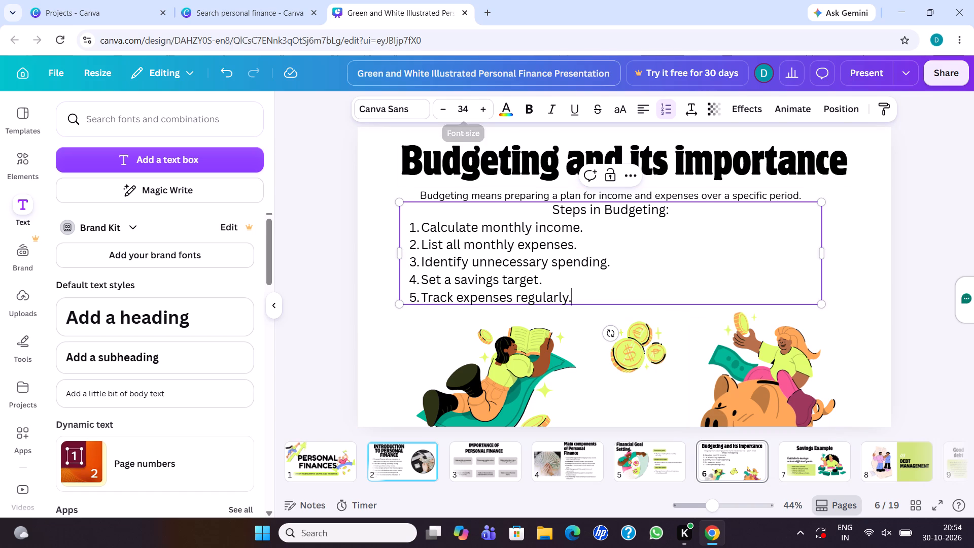
# Change the font of the fifth list item, "Track expenses regularly.", to Nunito.
pyautogui.click(404, 105)
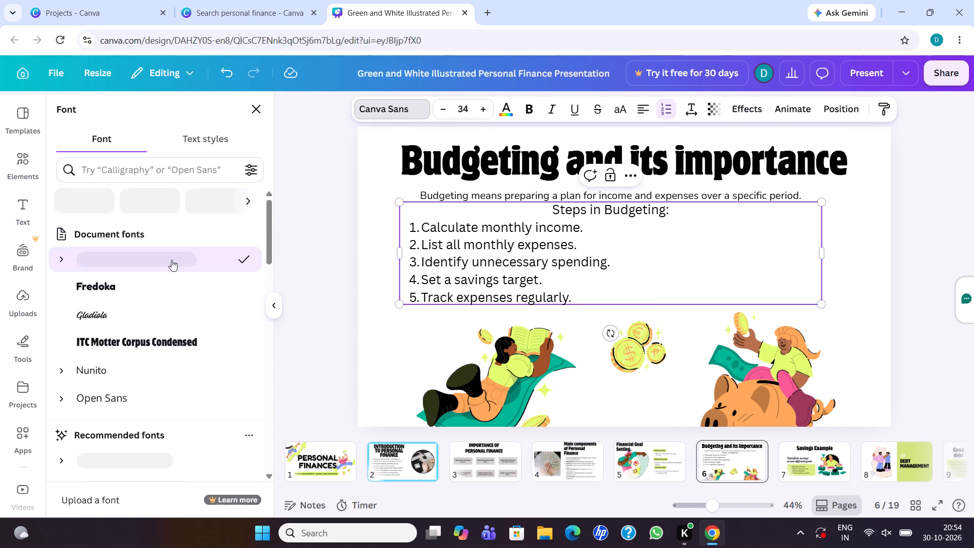
pyautogui.click(154, 291)
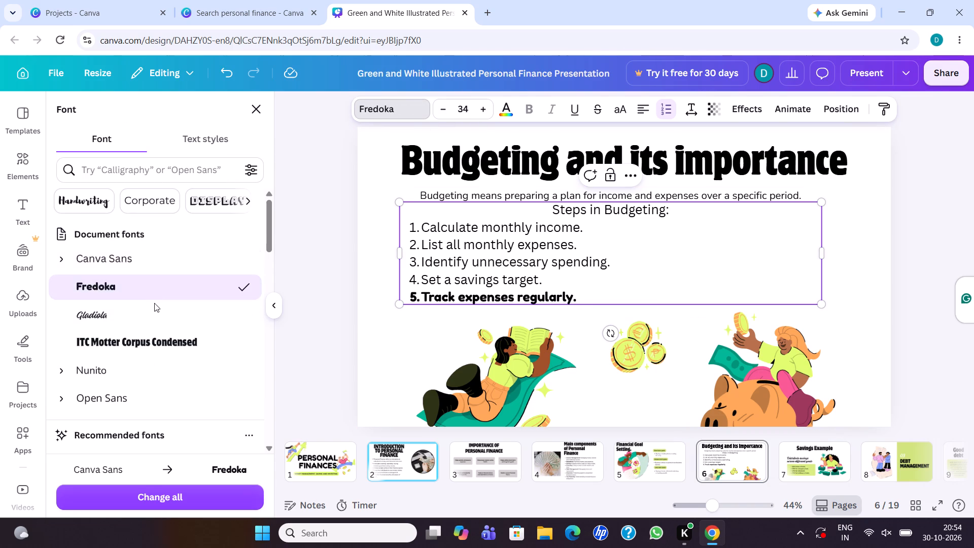
pyautogui.click(195, 256)
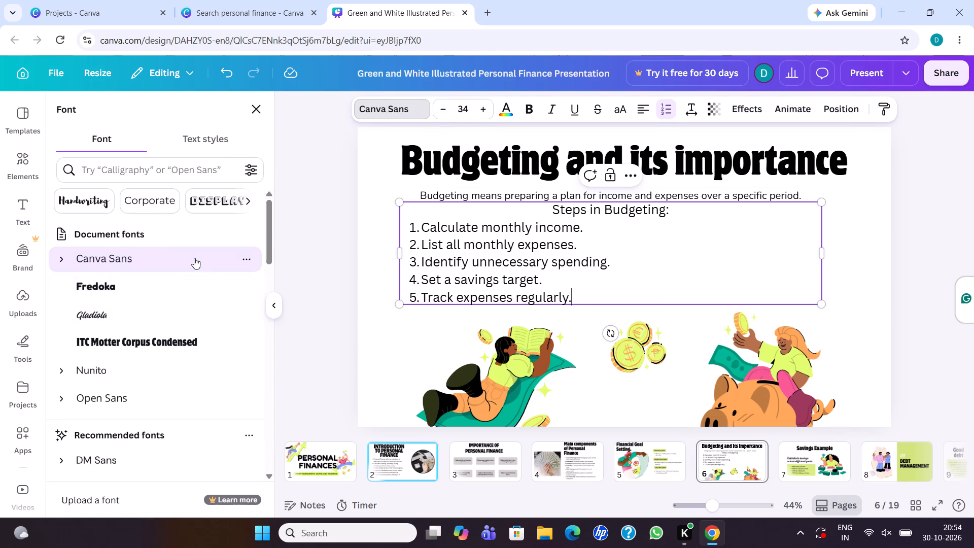
pyautogui.click(154, 367)
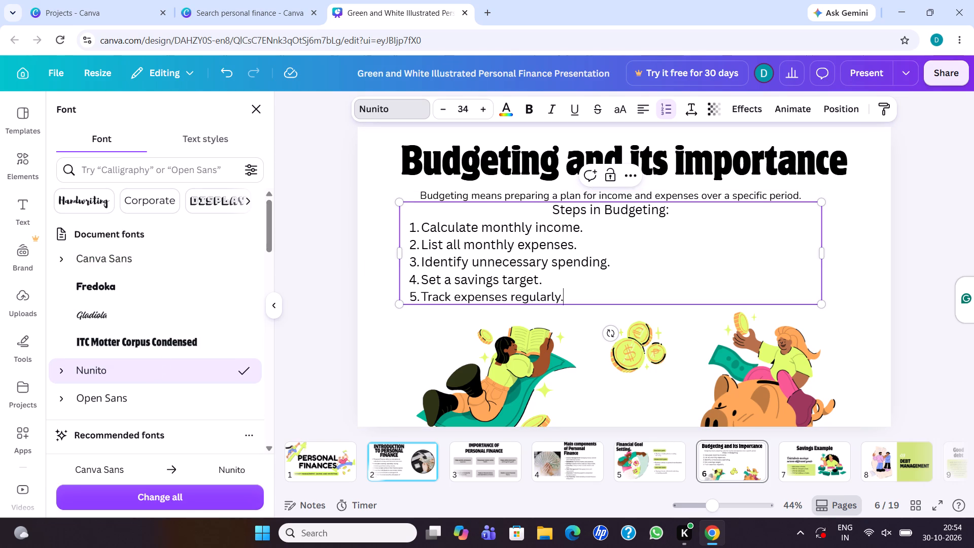
# Apply the Nunito font to the "Steps in Budgeting:" line and the remaining list items.
pyautogui.moveTo(544, 210); pyautogui.dragTo(554, 307)
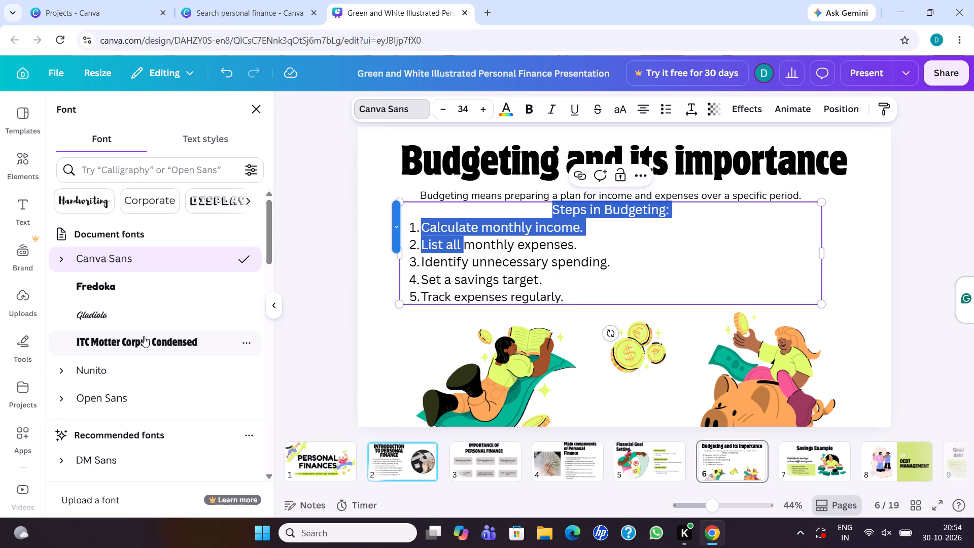
pyautogui.click(125, 364)
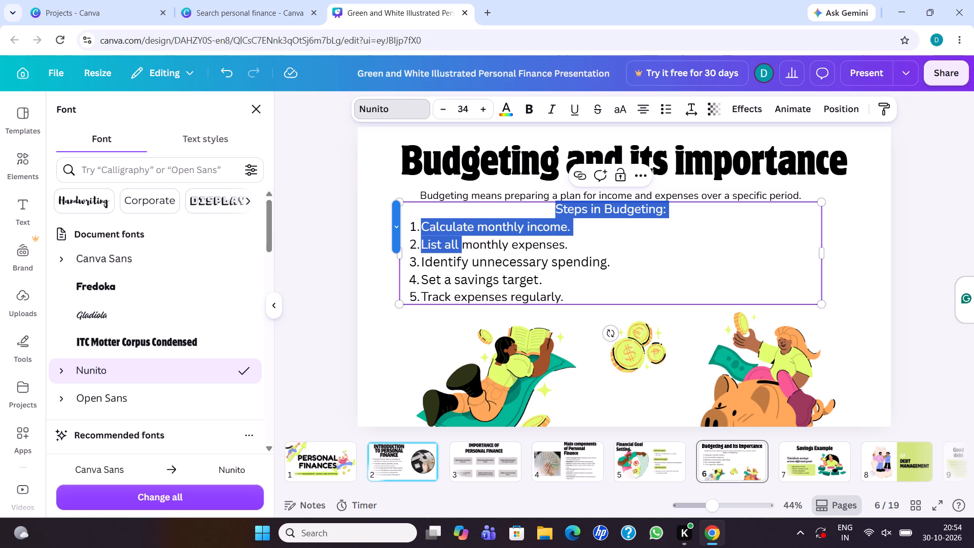
pyautogui.moveTo(458, 244); pyautogui.dragTo(485, 253)
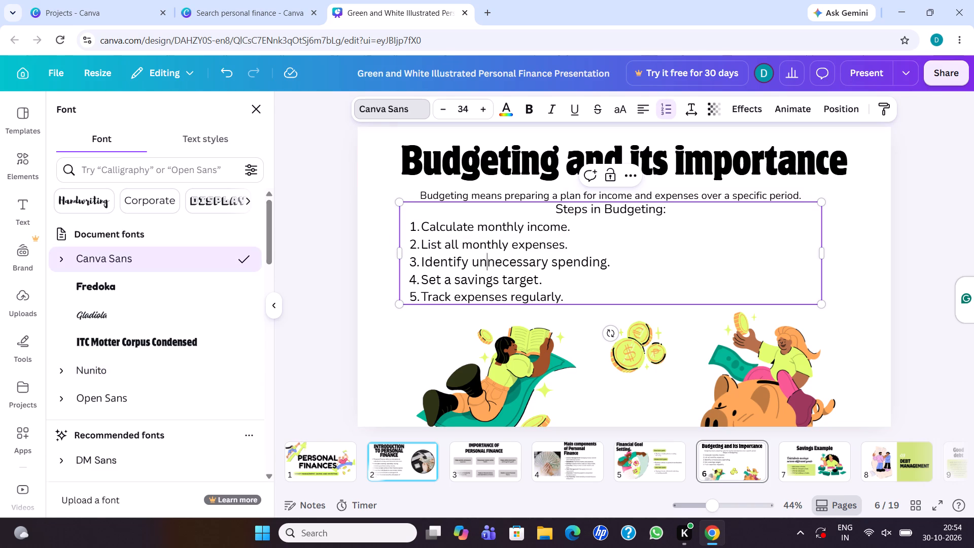
pyautogui.click(464, 247)
pyautogui.moveTo(464, 247); pyautogui.dragTo(526, 322)
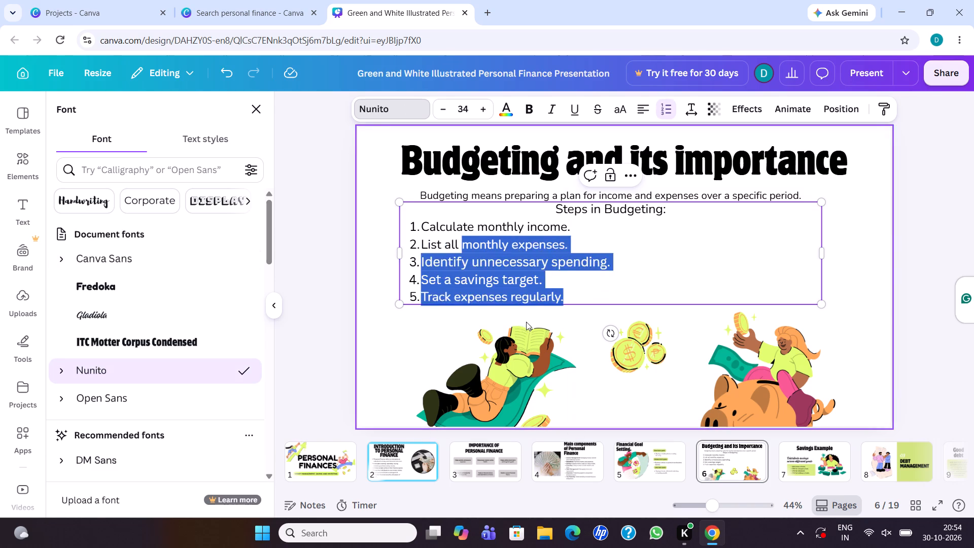
pyautogui.moveTo(526, 322); pyautogui.dragTo(530, 309)
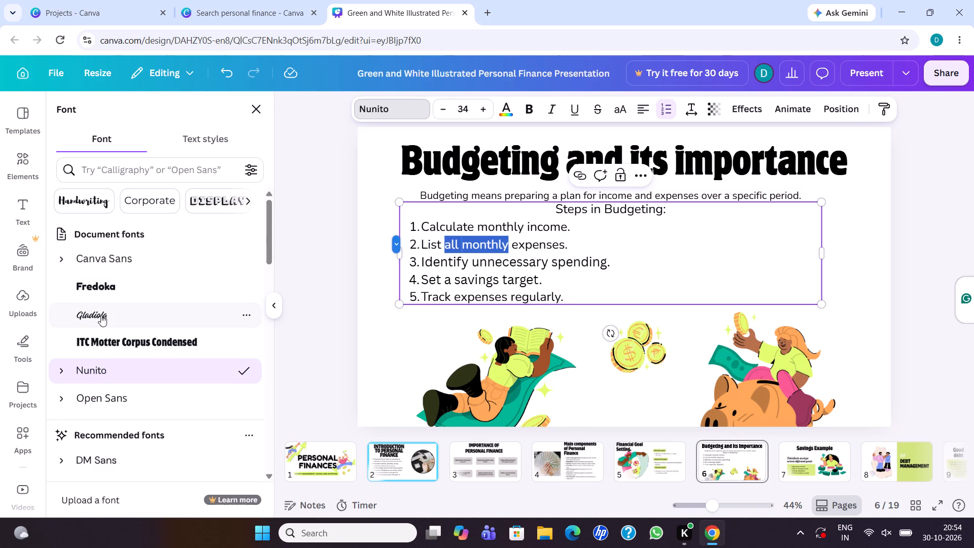
pyautogui.click(96, 371)
pyautogui.moveTo(508, 247); pyautogui.dragTo(549, 303)
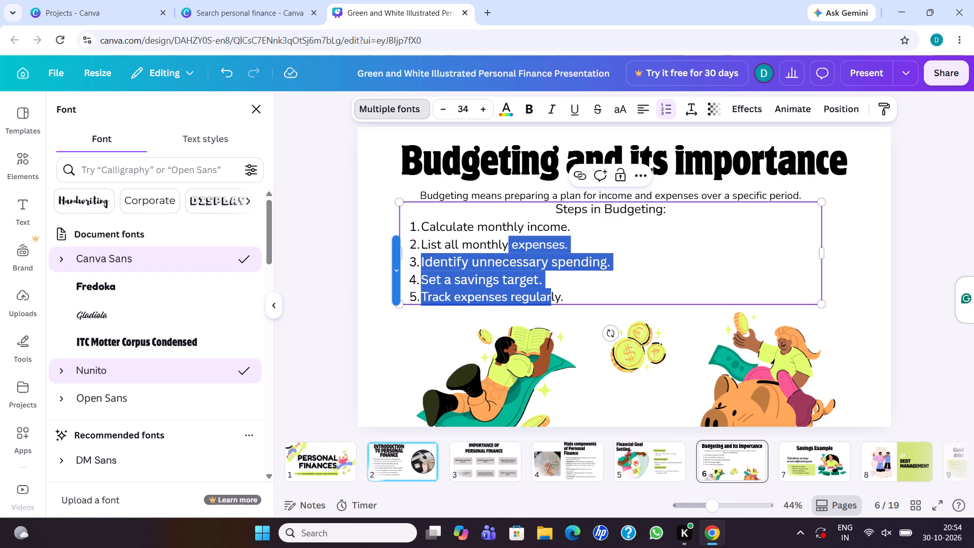
pyautogui.click(97, 371)
pyautogui.click(308, 366)
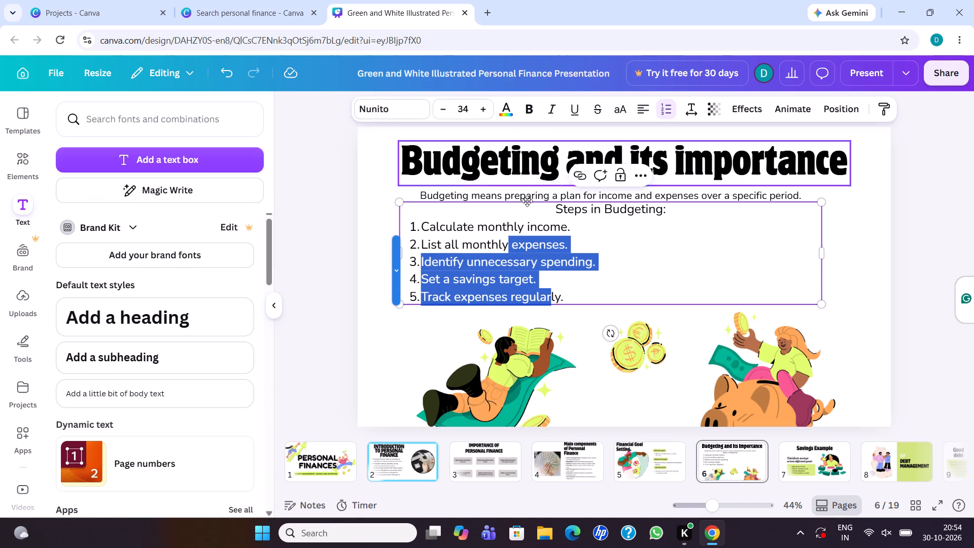
pyautogui.click(878, 254)
# Reduce the font size of the whole budgeting steps text box to 27.
pyautogui.click(701, 269)
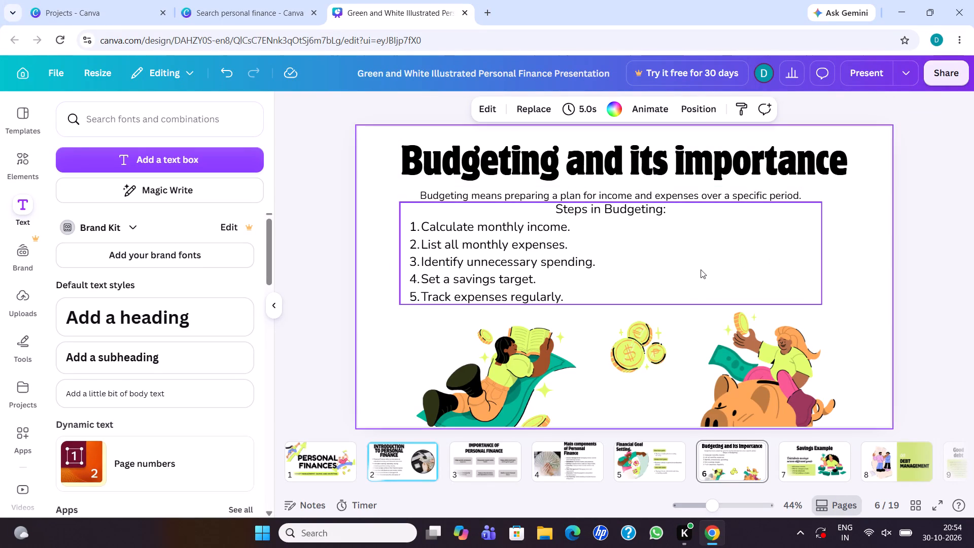
pyautogui.tripleClick(442, 113)
pyautogui.tripleClick(442, 113)
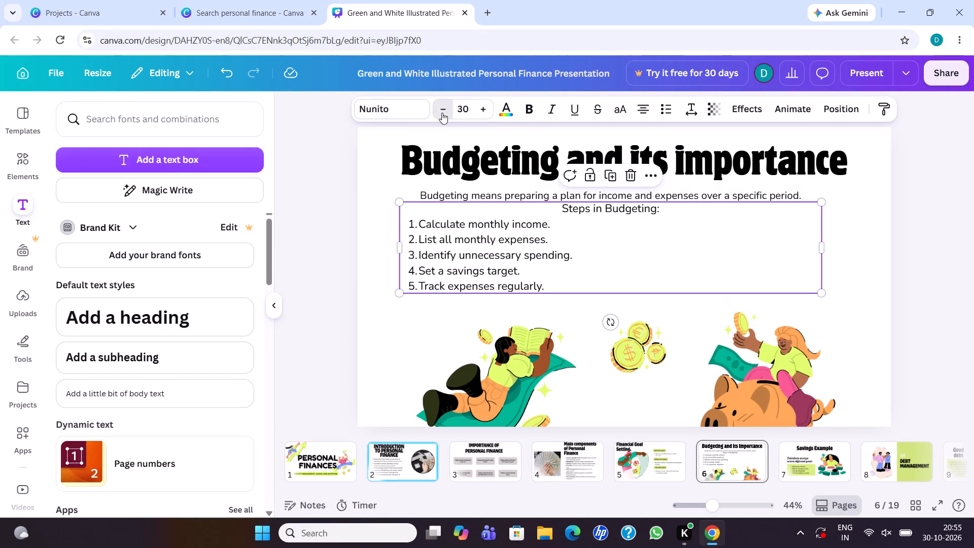
pyautogui.click(442, 113)
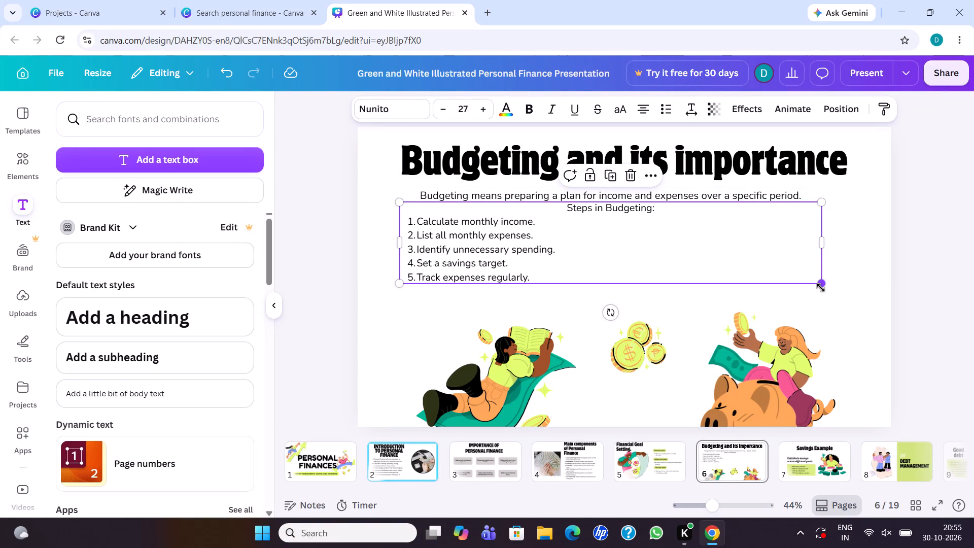
# Scale the budgeting steps text box down to about 1,382 wide by 266 high.
pyautogui.moveTo(823, 286); pyautogui.dragTo(774, 288)
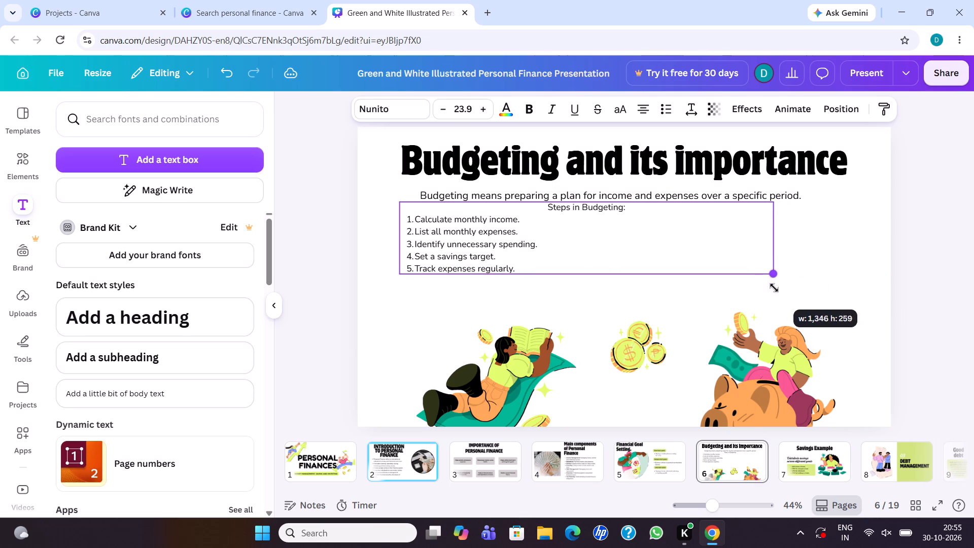
pyautogui.moveTo(774, 288); pyautogui.dragTo(782, 295)
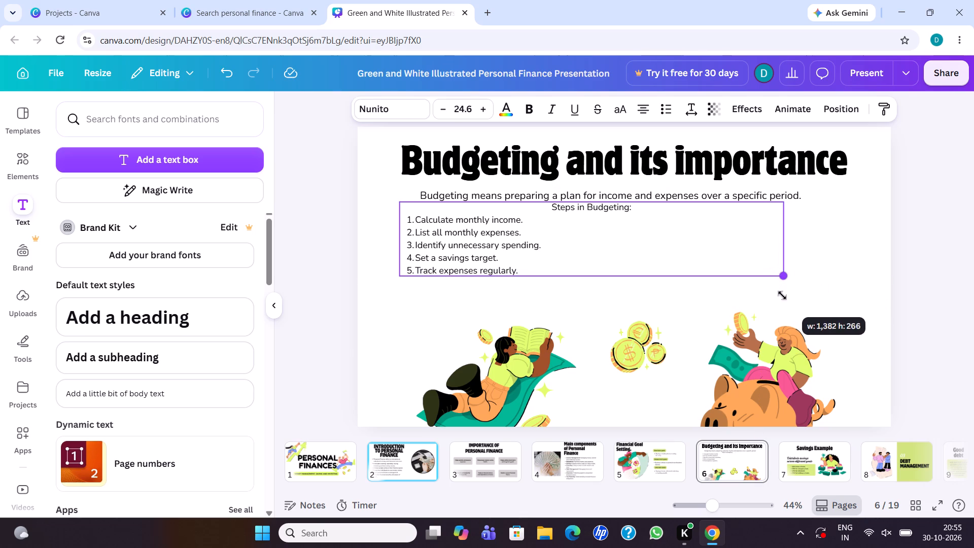
# Scale the budgeting steps text box up slightly, bringing its font size to 24.9.
pyautogui.moveTo(782, 295); pyautogui.dragTo(787, 305)
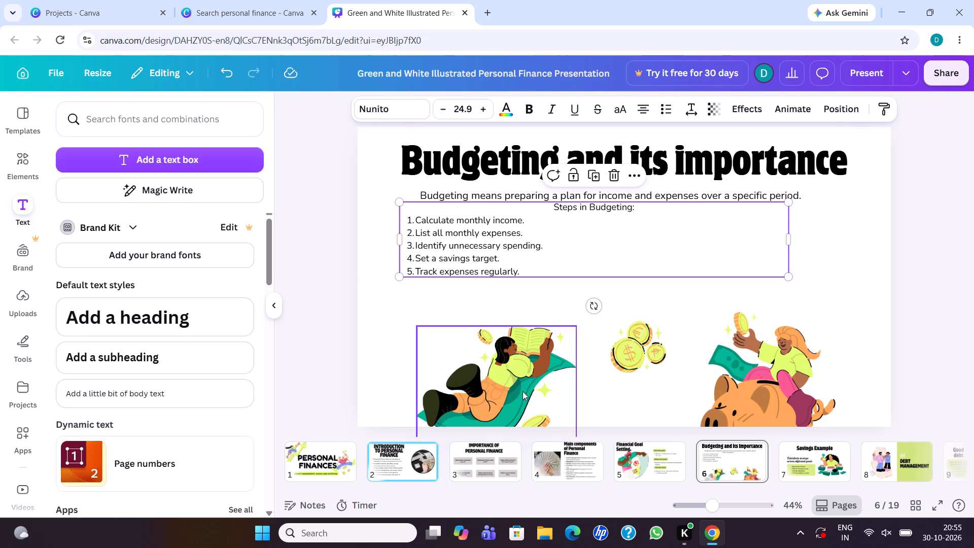
# Delete the illustration of the woman reading on the green cloth from slide 6.
pyautogui.click(522, 391)
pyautogui.click(516, 298)
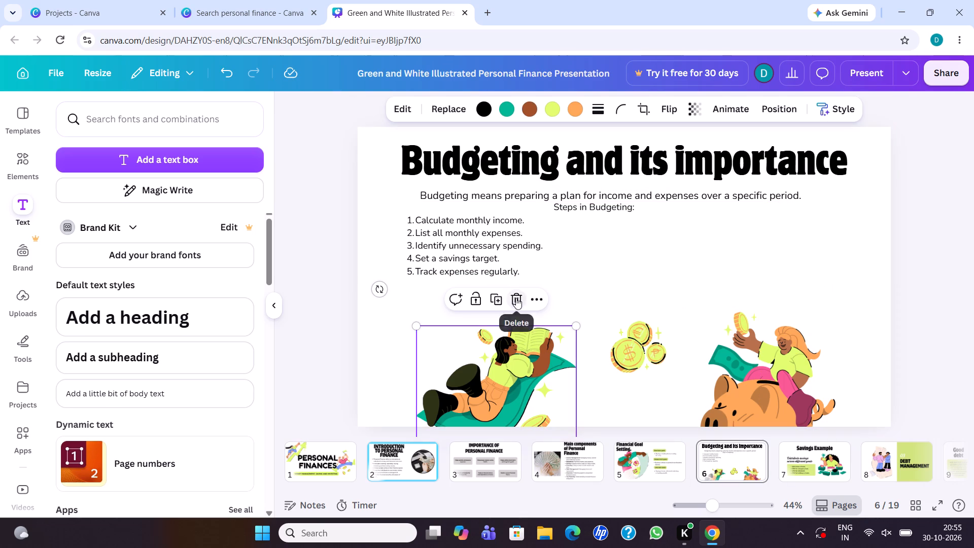
# Move the coins and piggy bank illustrations to the slide's right edge, with the coins above the piggy bank.
pyautogui.click(644, 372)
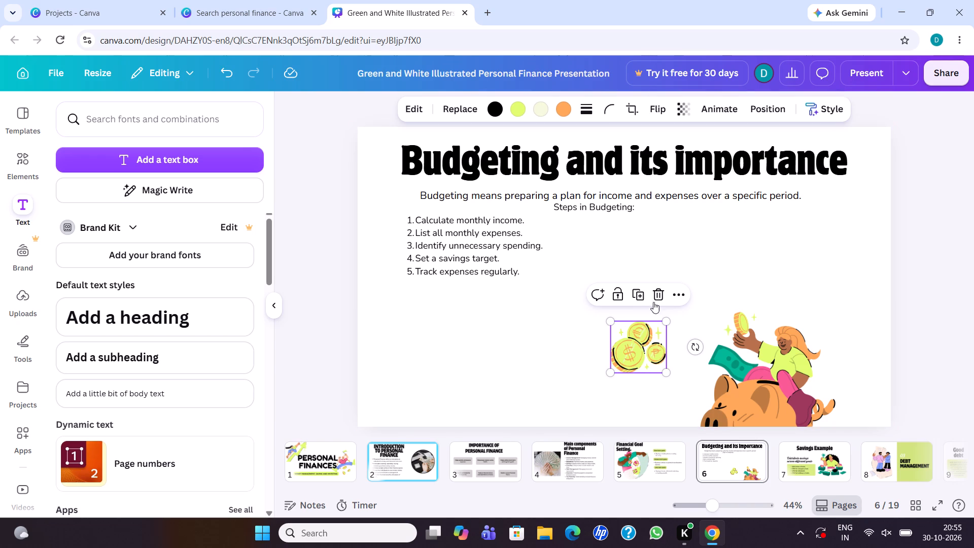
pyautogui.moveTo(634, 348); pyautogui.dragTo(767, 275)
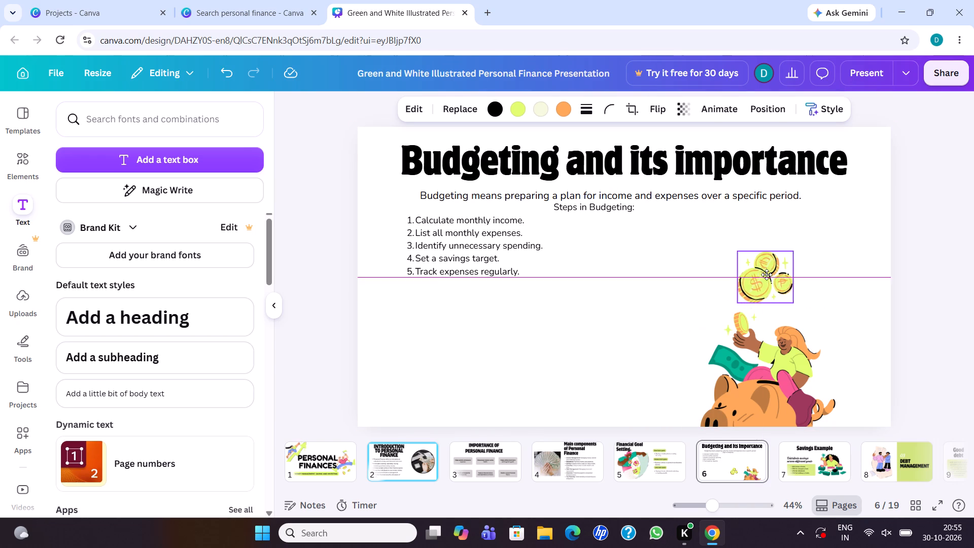
pyautogui.moveTo(767, 275); pyautogui.dragTo(797, 253)
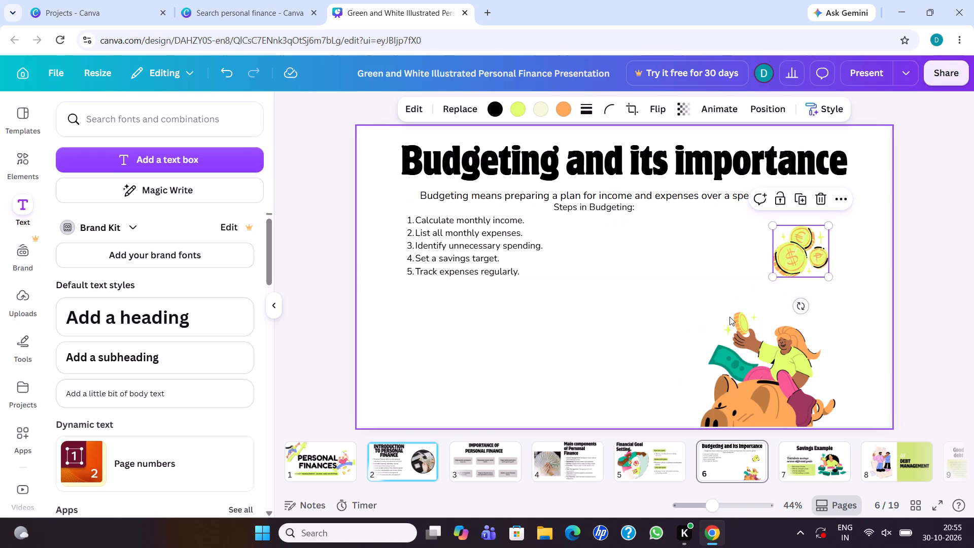
pyautogui.moveTo(738, 345); pyautogui.dragTo(799, 318)
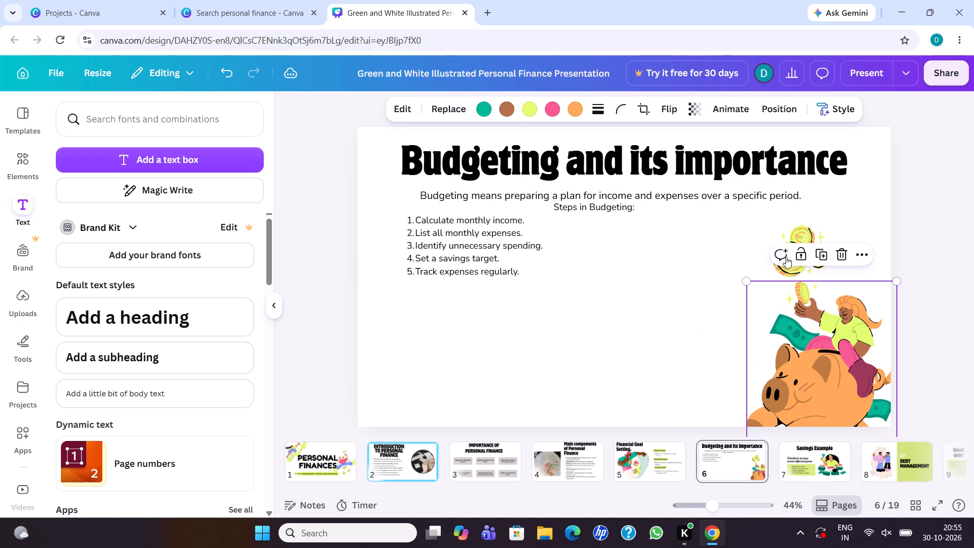
pyautogui.moveTo(807, 237); pyautogui.dragTo(846, 214)
pyautogui.click(846, 214)
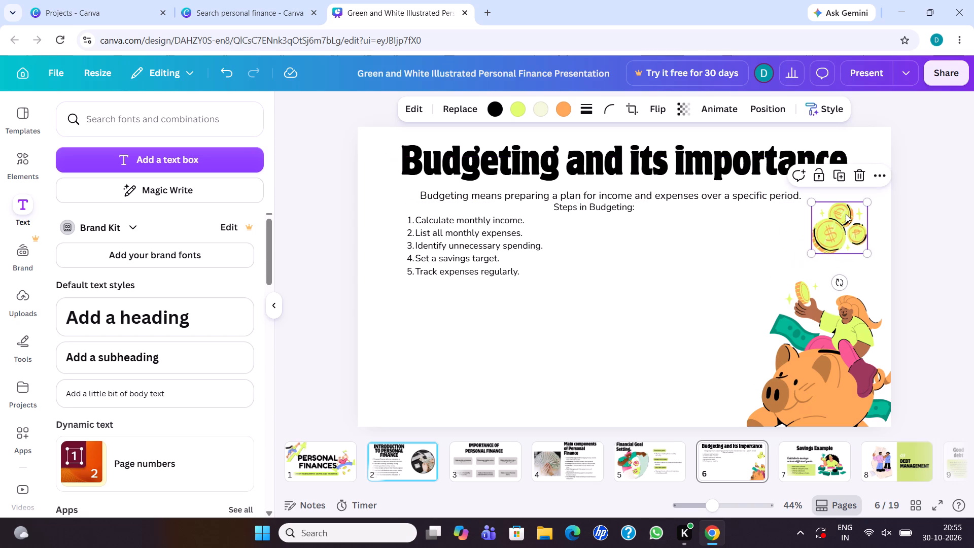
pyautogui.moveTo(813, 341); pyautogui.dragTo(836, 316)
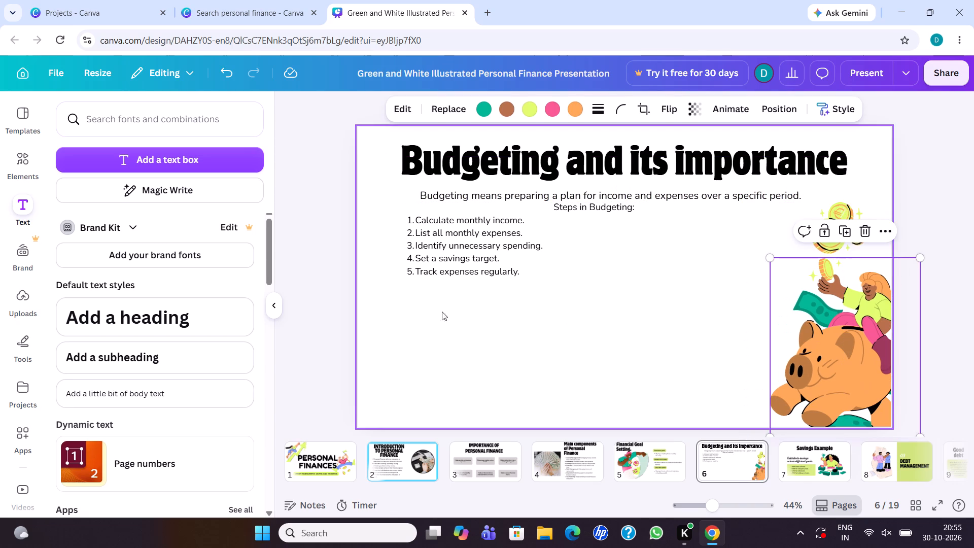
# Add a body text box with the heading "Benefits of Budgeting" in the Nunito font.
pyautogui.click(91, 405)
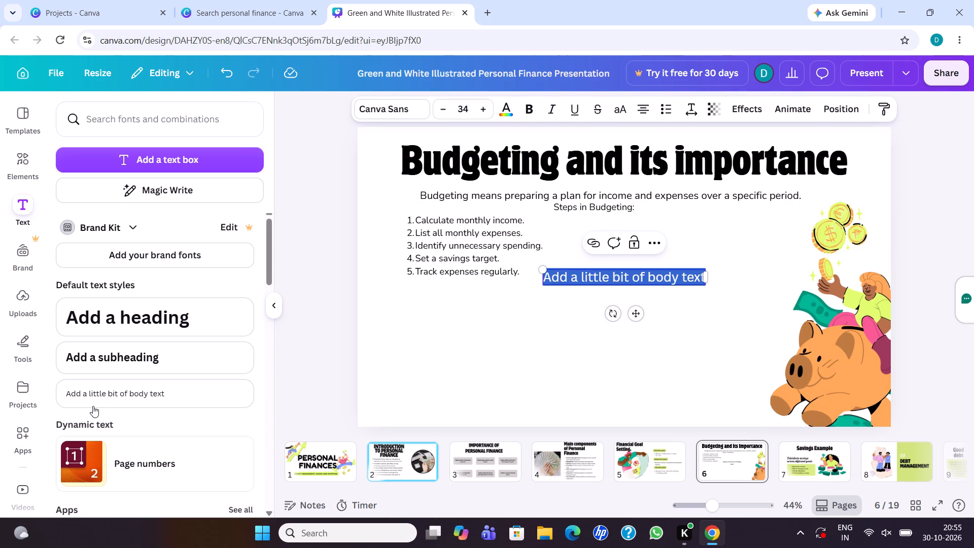
pyautogui.press('BackSpace')
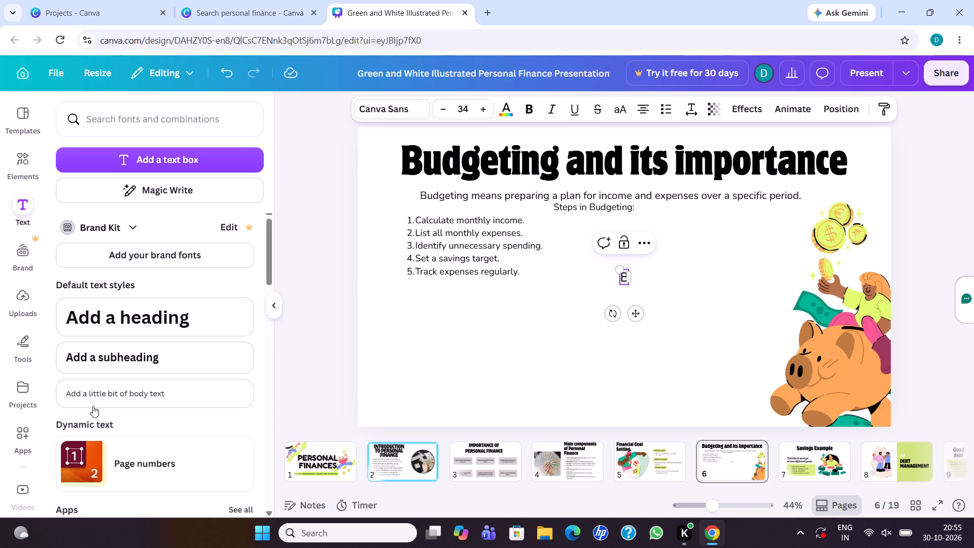
pyautogui.write('enef')
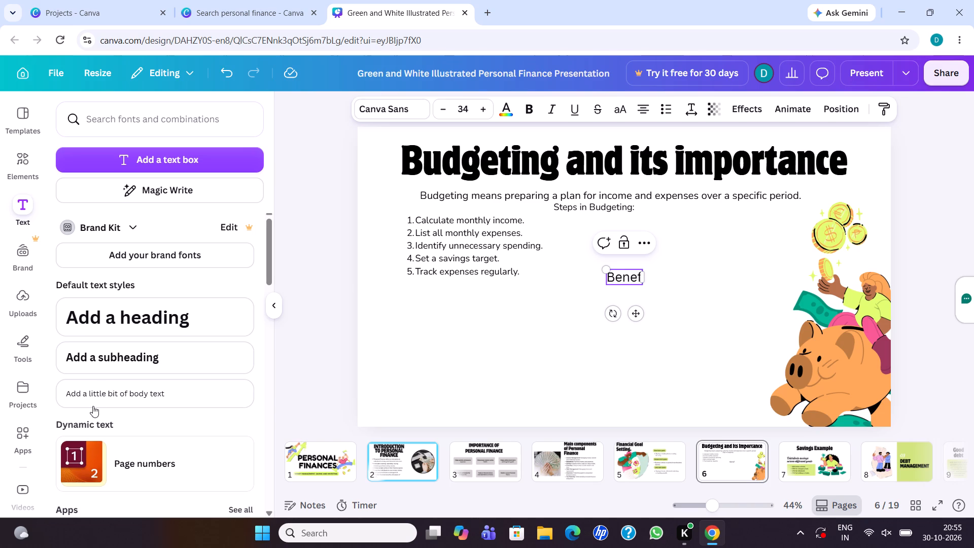
pyautogui.click(387, 118)
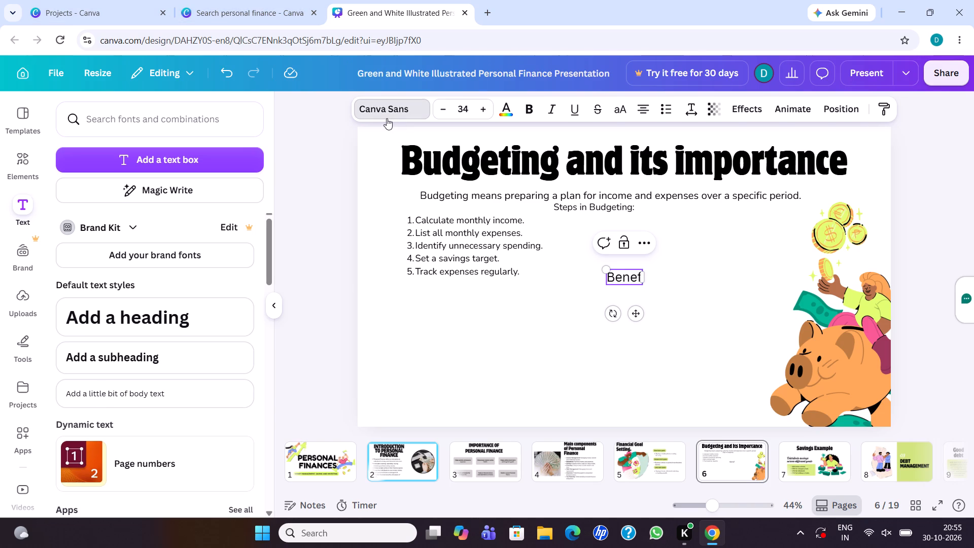
pyautogui.click(92, 371)
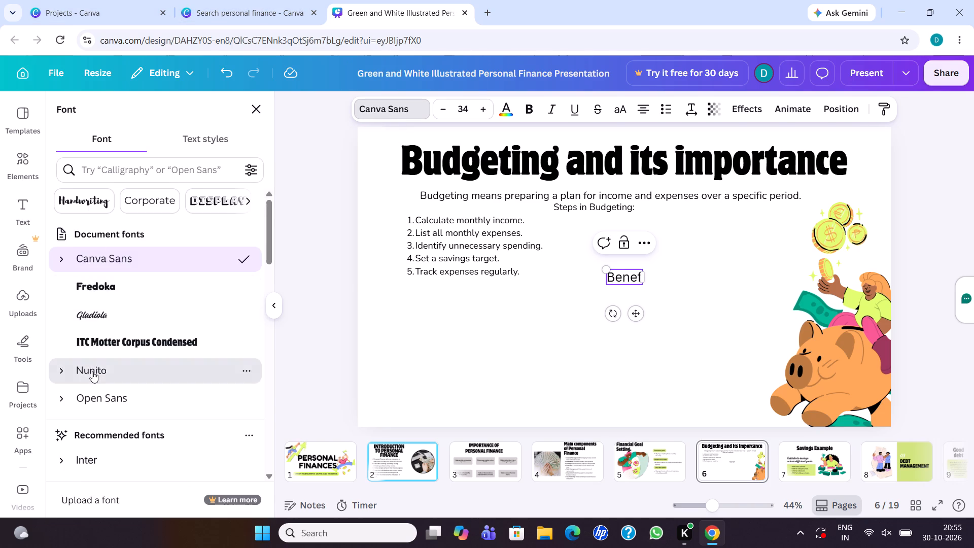
pyautogui.press('i')
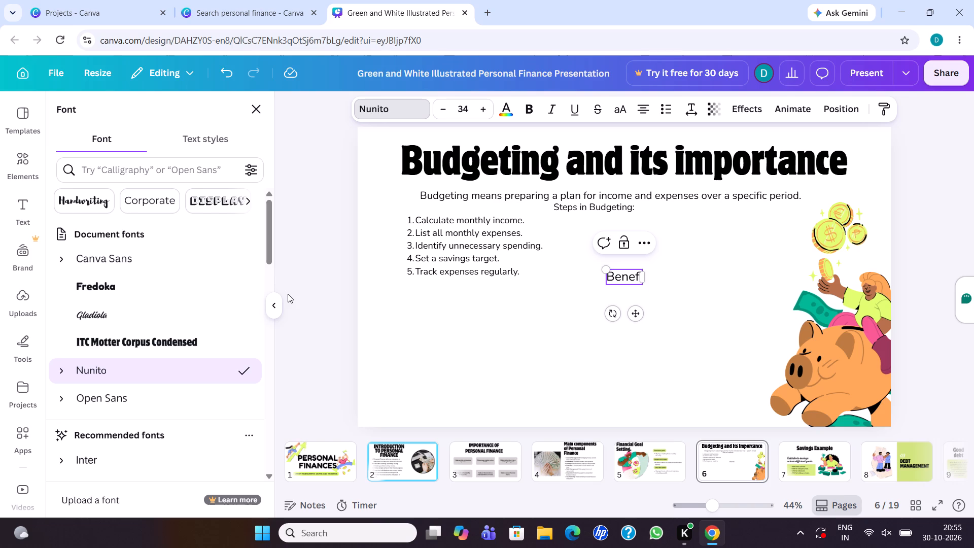
pyautogui.write('ts')
pyautogui.press('space')
pyautogui.press('o')
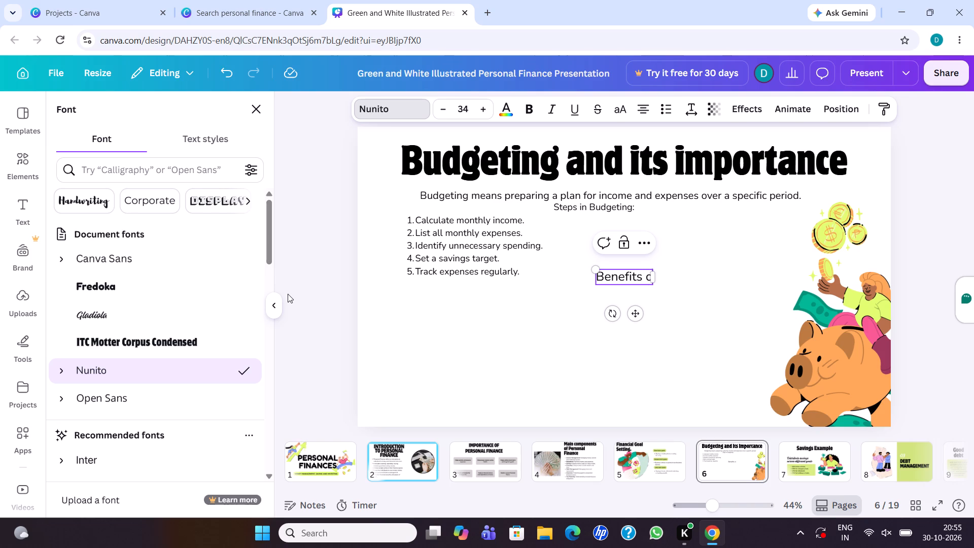
pyautogui.write('f')
pyautogui.press('space')
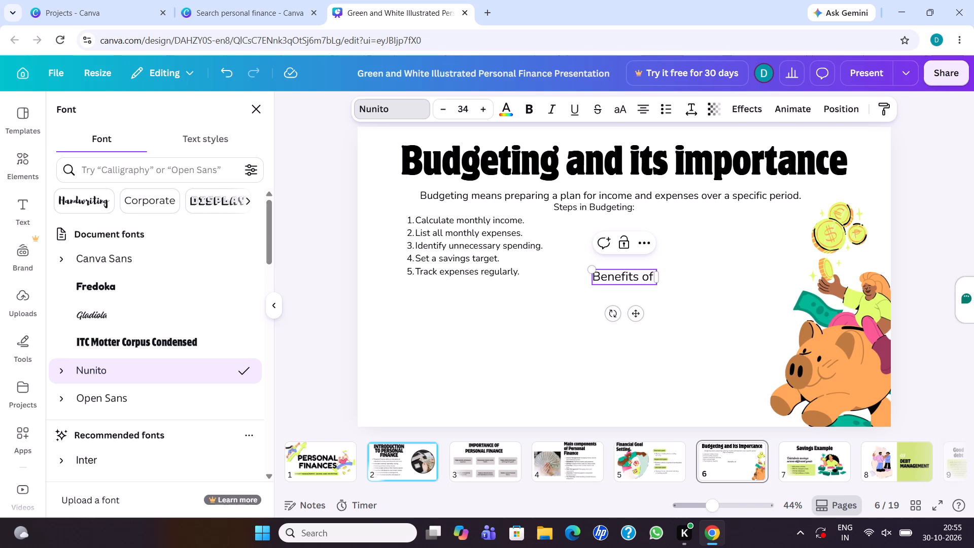
pyautogui.press('d')
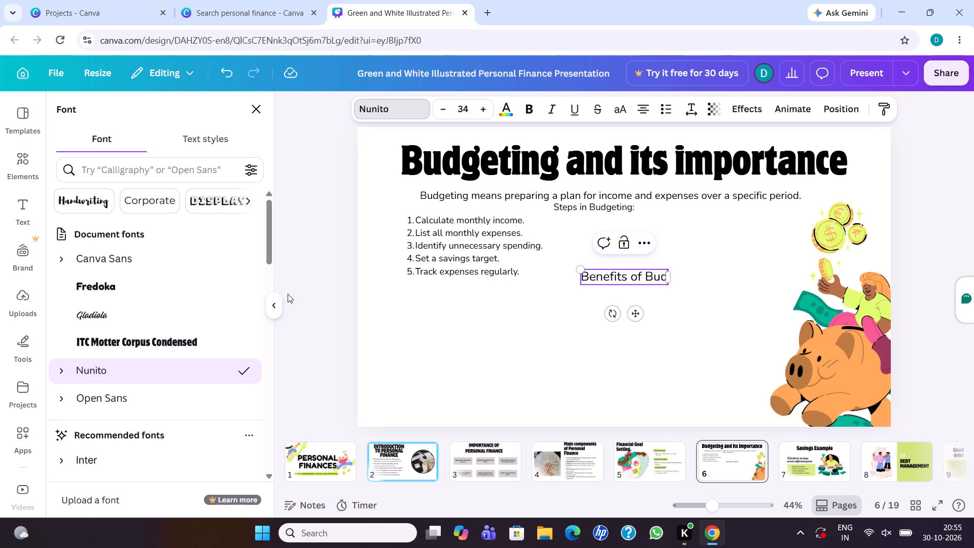
pyautogui.write('geting')
pyautogui.press('Return')
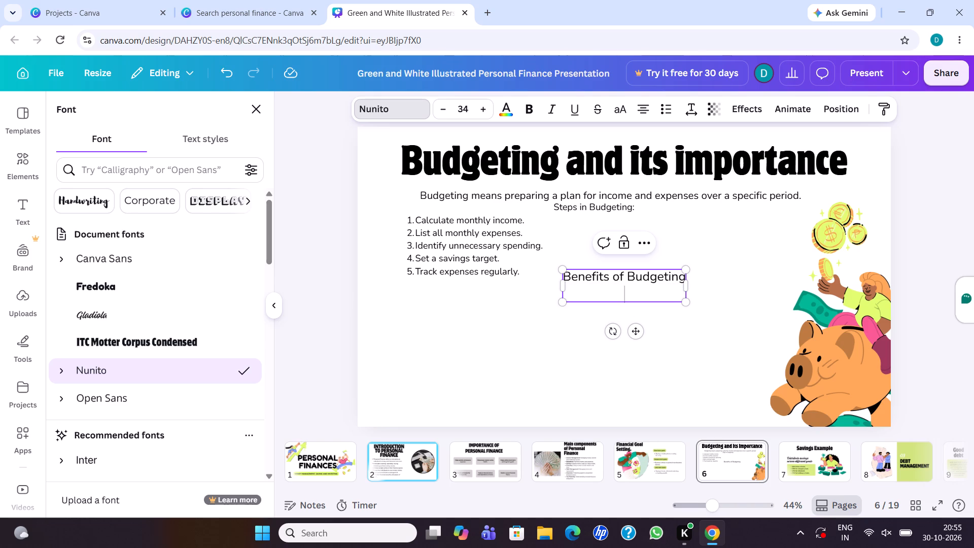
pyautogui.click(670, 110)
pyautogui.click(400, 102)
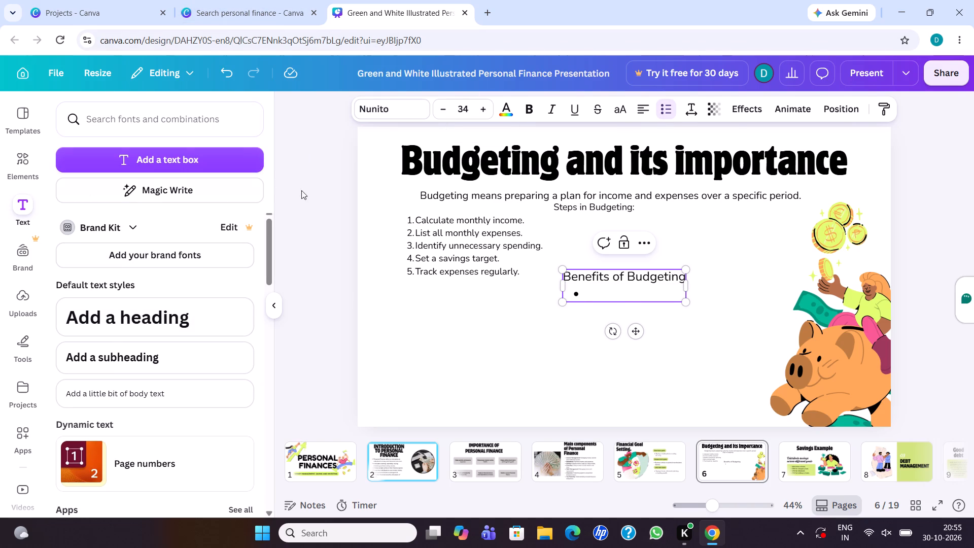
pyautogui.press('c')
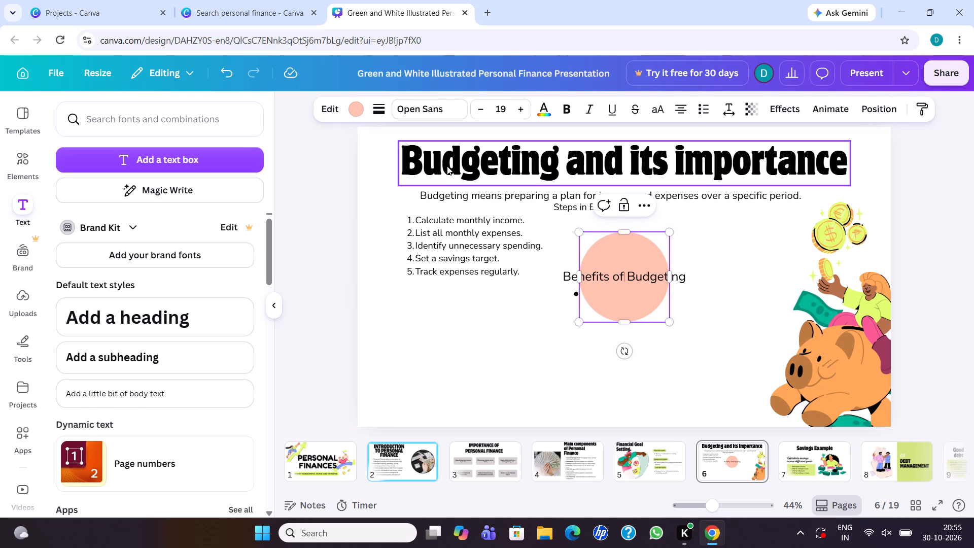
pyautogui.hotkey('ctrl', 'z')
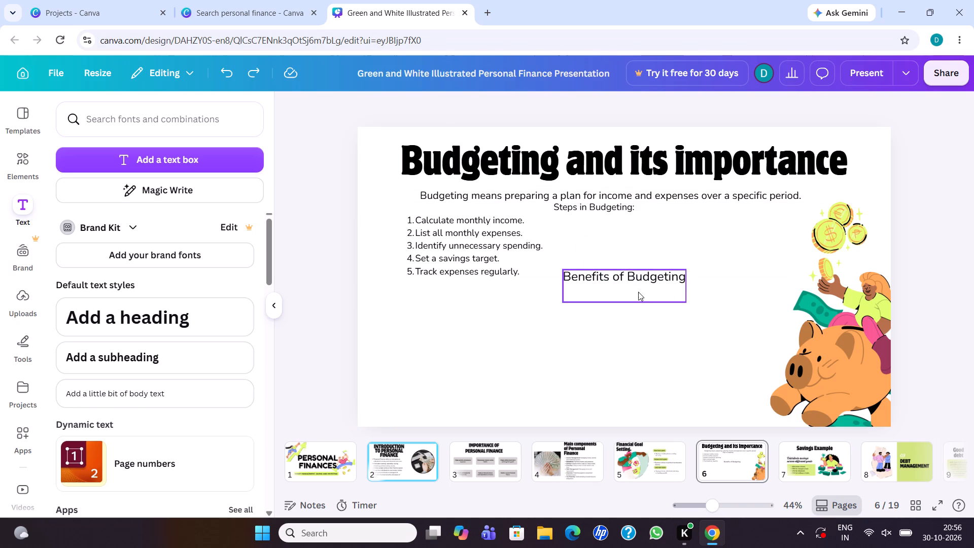
# Start a bulleted list under the "Benefits of Budgeting" heading with the item "Controls spending.".
pyautogui.click(635, 279)
pyautogui.click(680, 281)
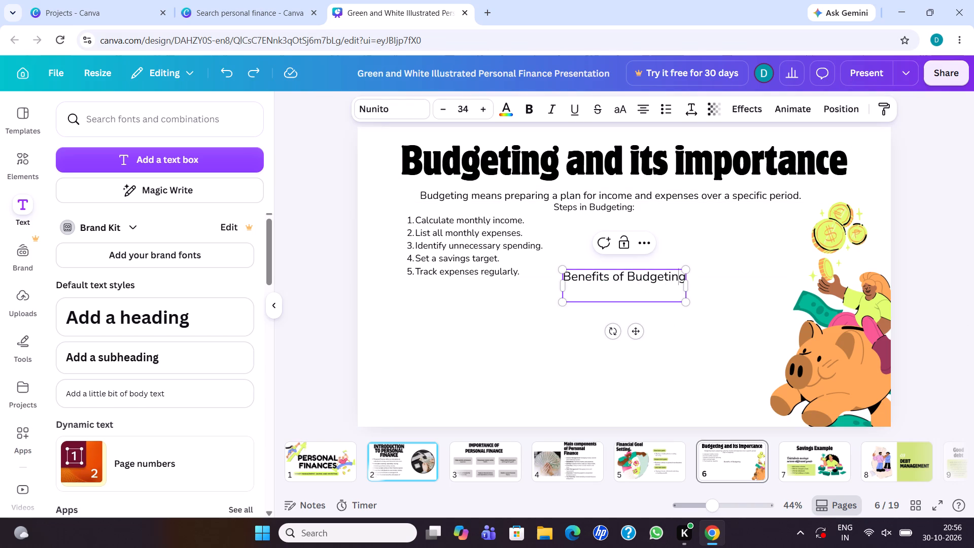
pyautogui.click(685, 279)
pyautogui.press('Return')
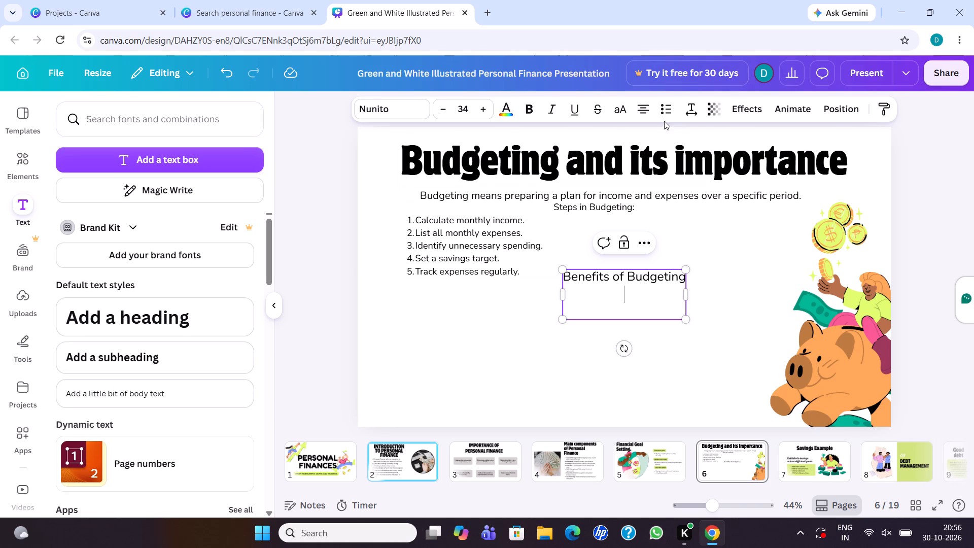
pyautogui.click(660, 112)
pyautogui.press('i')
pyautogui.press('BackSpace')
pyautogui.write('ontrol')
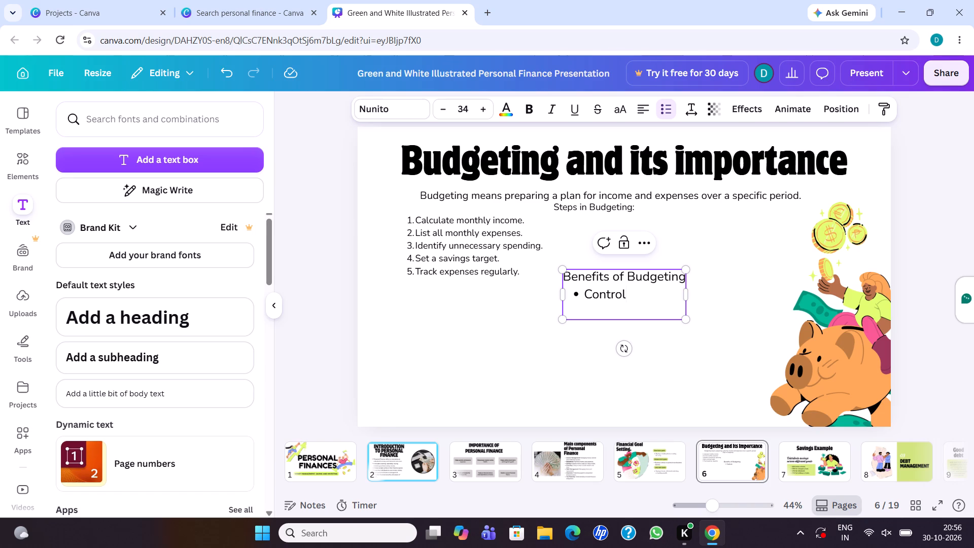
pyautogui.write('s spending')
pyautogui.press('.')
# Add the bullet items "Prevents overspending." and "Improves savings." to the budgeting benefits list.
pyautogui.press('Return')
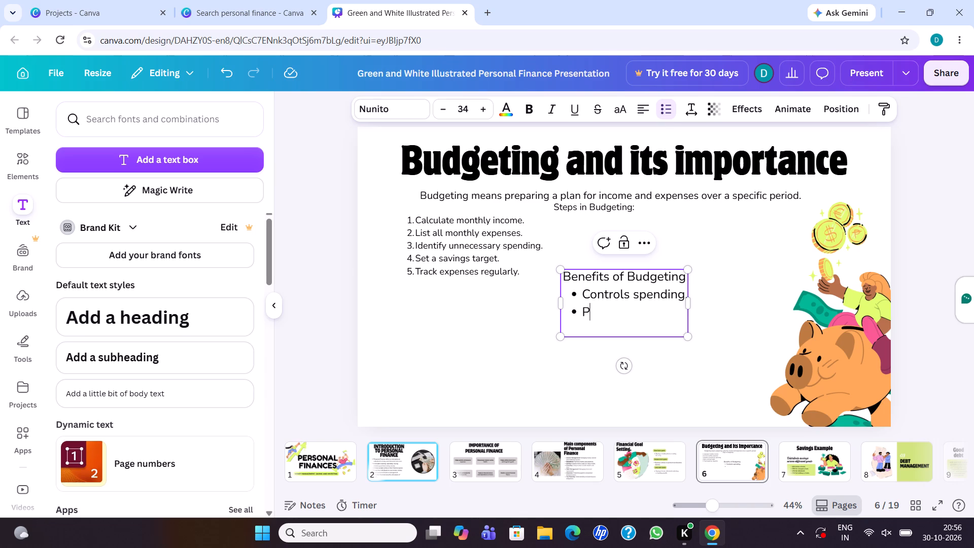
pyautogui.write('re')
pyautogui.write('vents')
pyautogui.press('space')
pyautogui.write('overspending')
pyautogui.press('.')
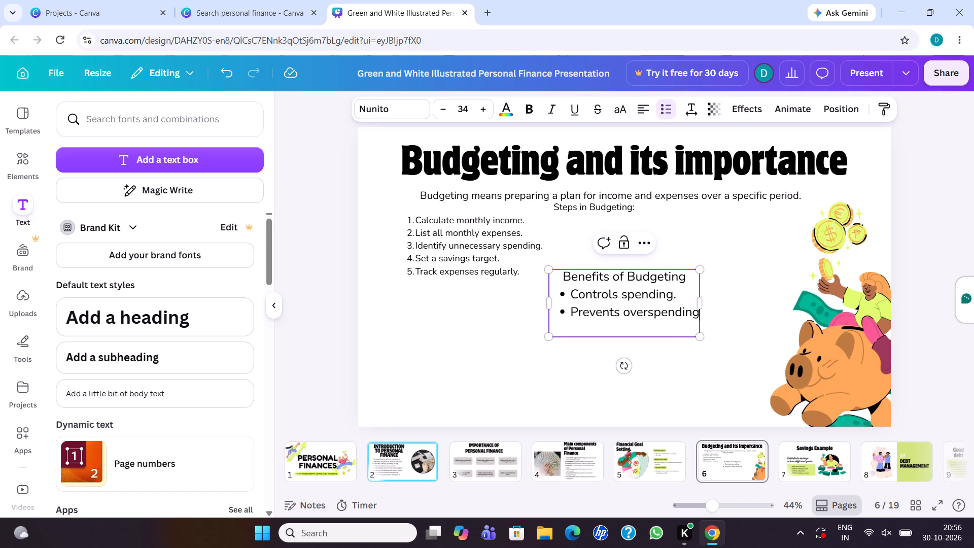
pyautogui.press('Return')
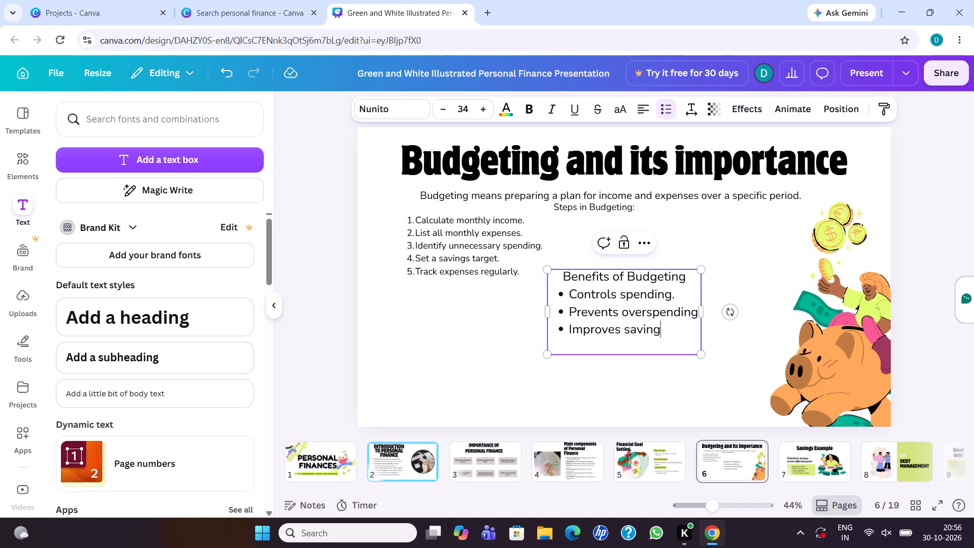
pyautogui.press('s')
pyautogui.press('.')
# Add a fourth bullet item, "Helps achieve financial goals", to the budgeting benefits list.
pyautogui.press('Return')
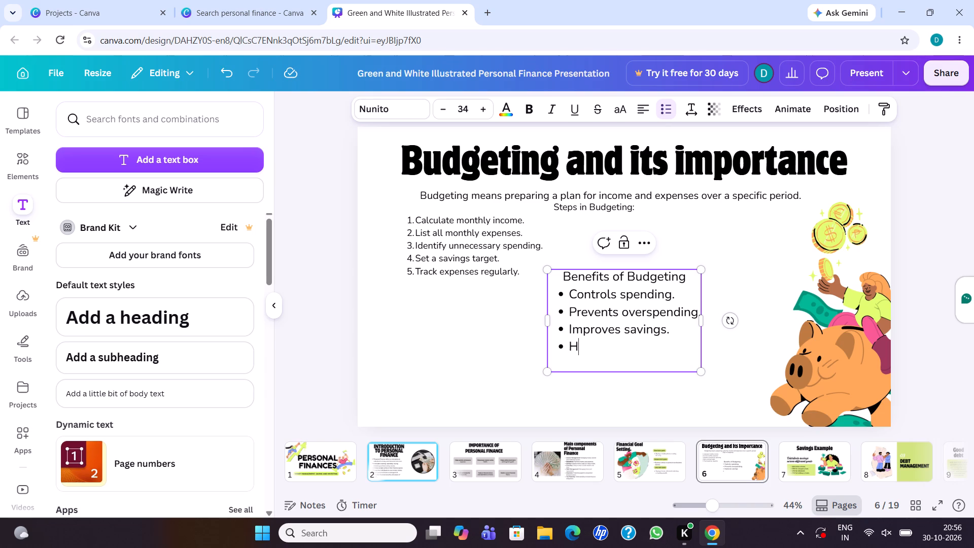
pyautogui.write('elps ac')
pyautogui.write('hieve financial')
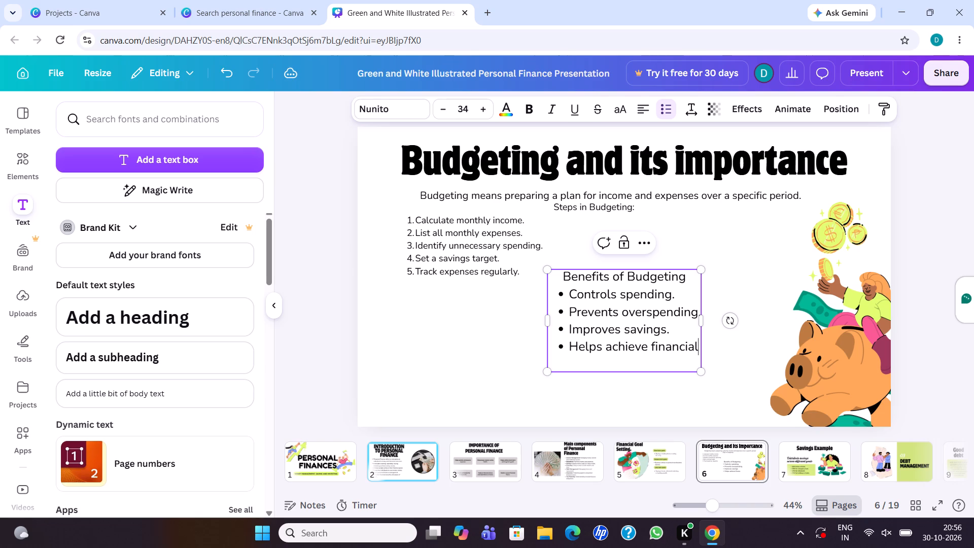
pyautogui.press('space')
pyautogui.write('gpo')
pyautogui.press('BackSpace')
pyautogui.press('BackSpace')
pyautogui.write('oals')
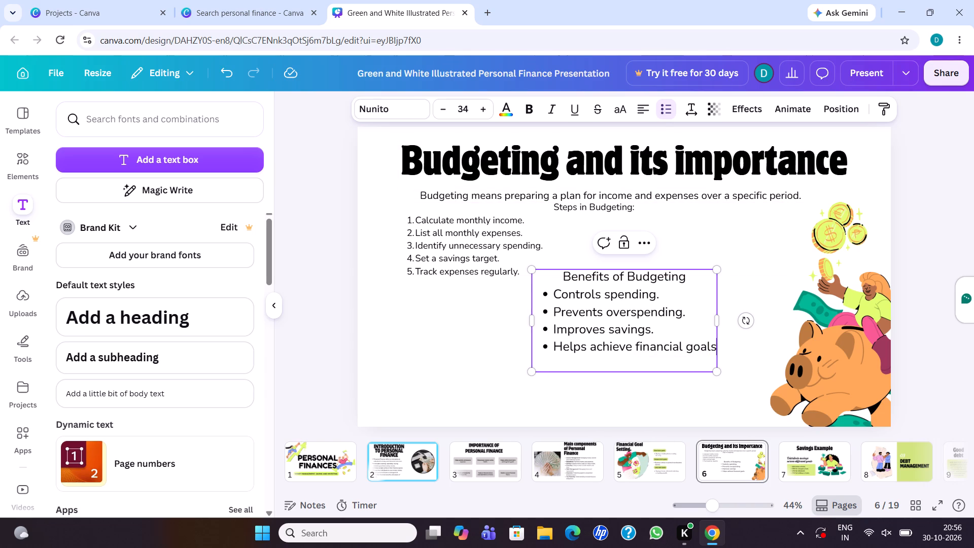
# End the fourth budgeting benefit, "Helps achieve financial goals", with a full stop.
pyautogui.press('.')
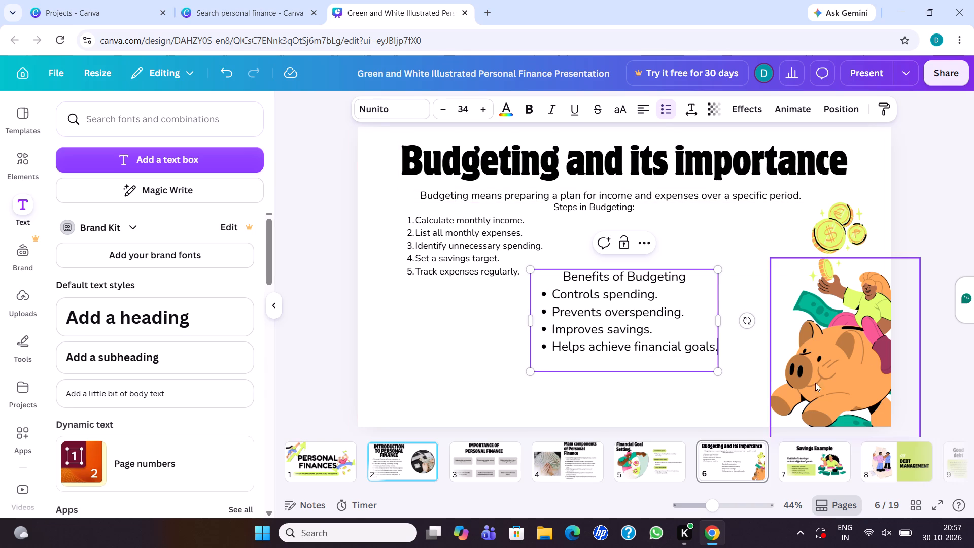
# Place the benefits list below the numbered budgeting steps at a slightly smaller text size, and shift the steps list down a little.
pyautogui.click(484, 406)
pyautogui.moveTo(586, 333); pyautogui.dragTo(442, 363)
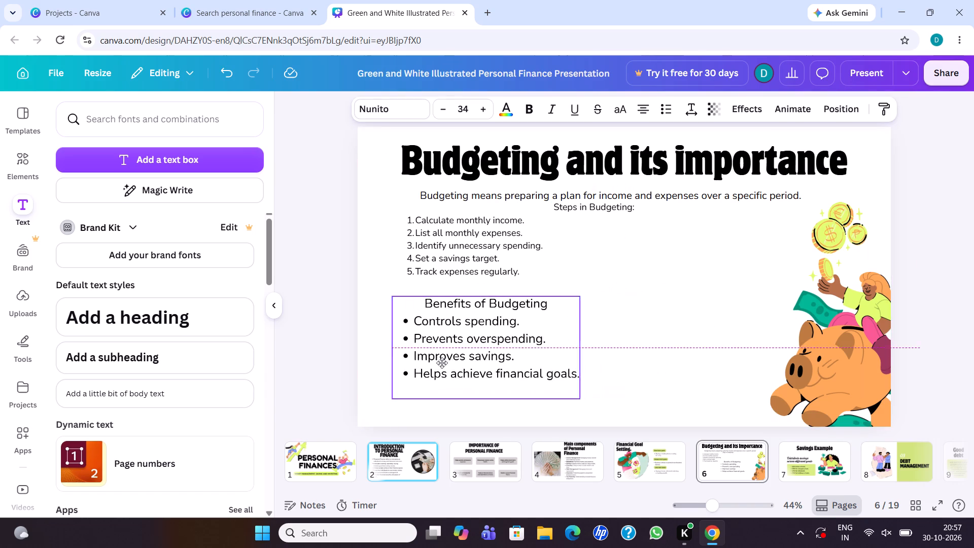
pyautogui.moveTo(442, 363); pyautogui.dragTo(444, 369)
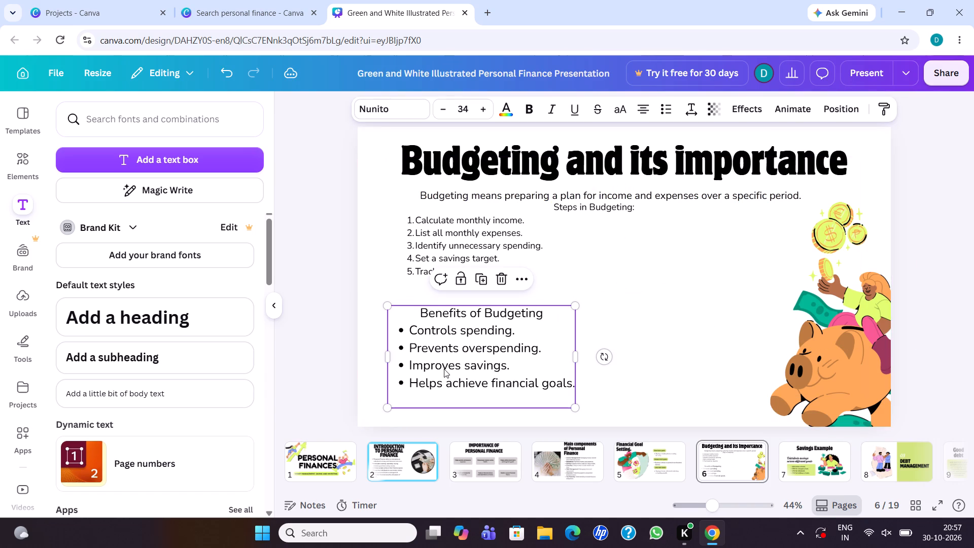
pyautogui.tripleClick(440, 113)
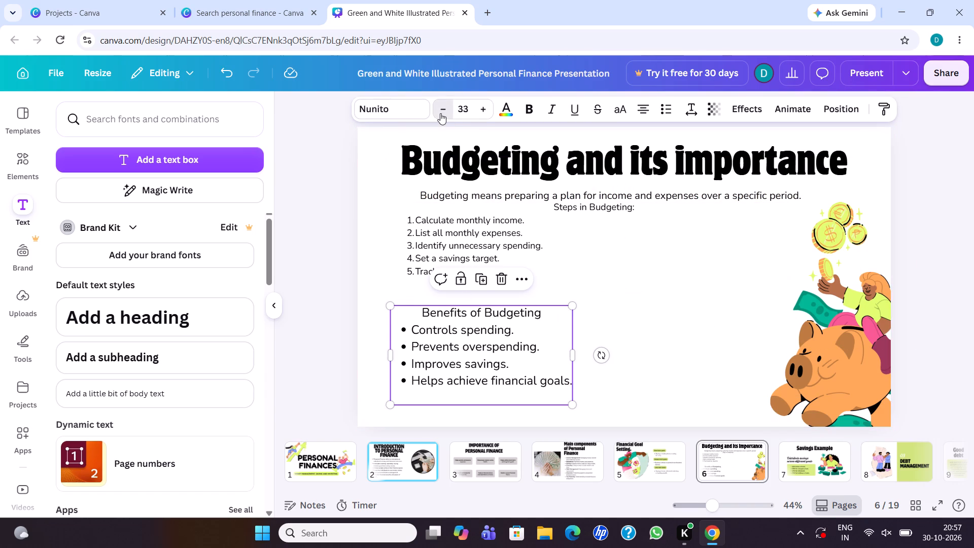
pyautogui.moveTo(475, 220); pyautogui.dragTo(469, 231)
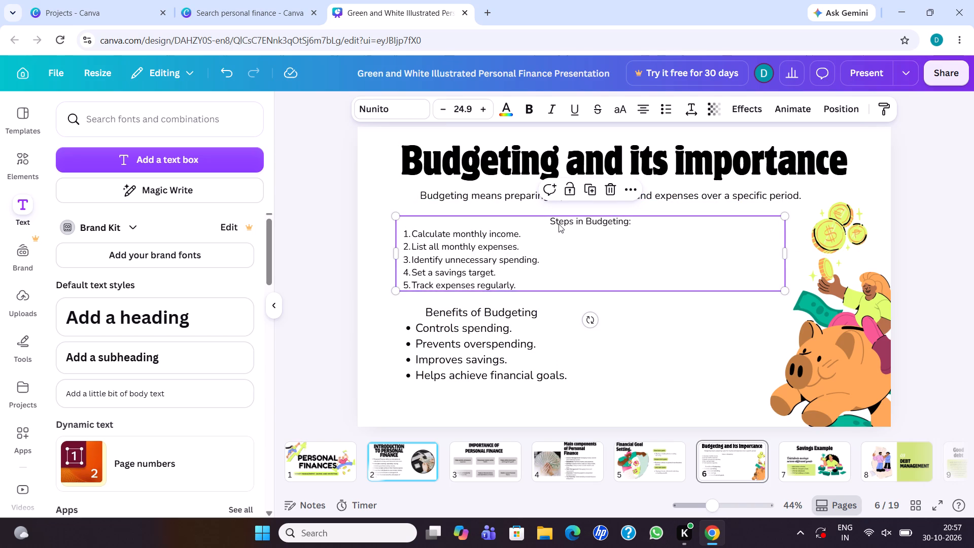
# Move the piggy bank illustration closer to the benefits list and lower the coins illustration beside it.
pyautogui.click(662, 361)
pyautogui.moveTo(825, 353); pyautogui.dragTo(731, 370)
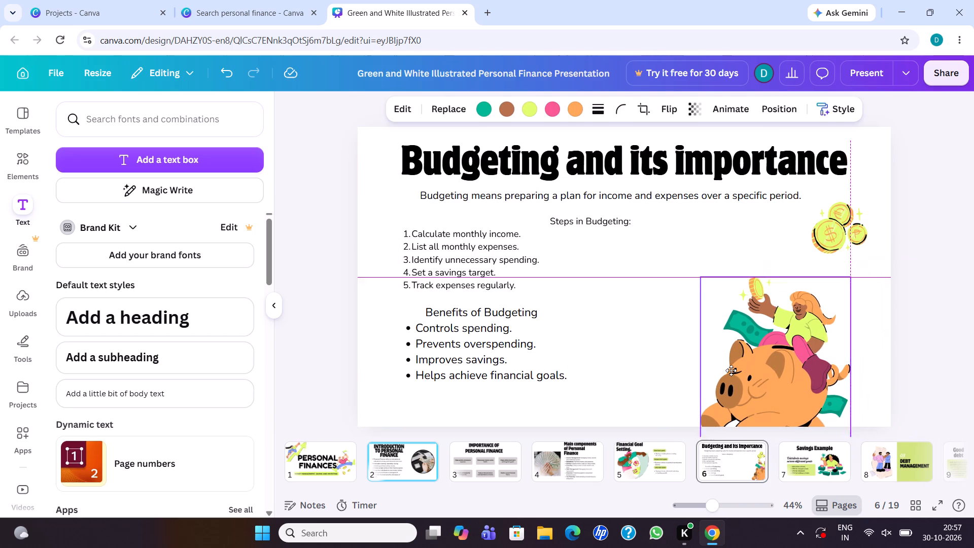
pyautogui.moveTo(731, 370); pyautogui.dragTo(688, 373)
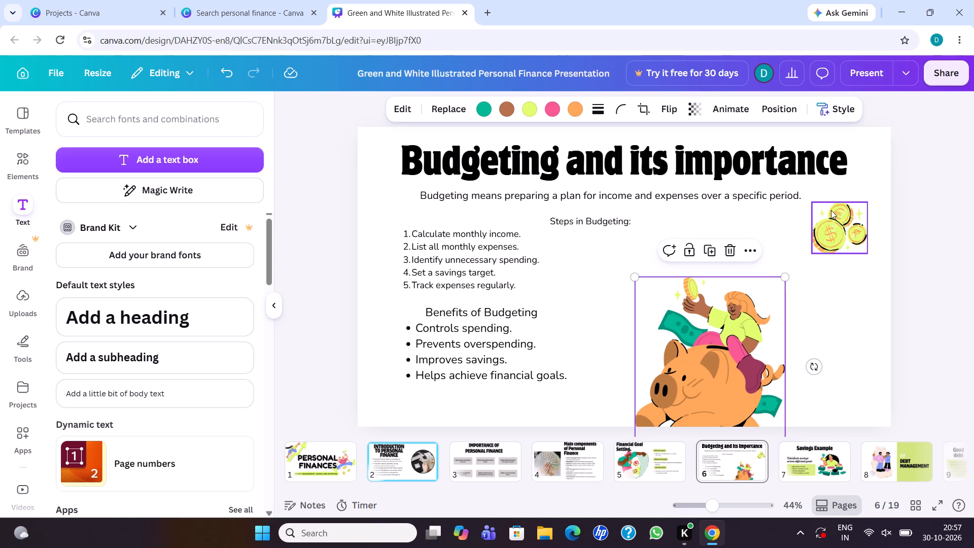
pyautogui.moveTo(830, 212); pyautogui.dragTo(826, 262)
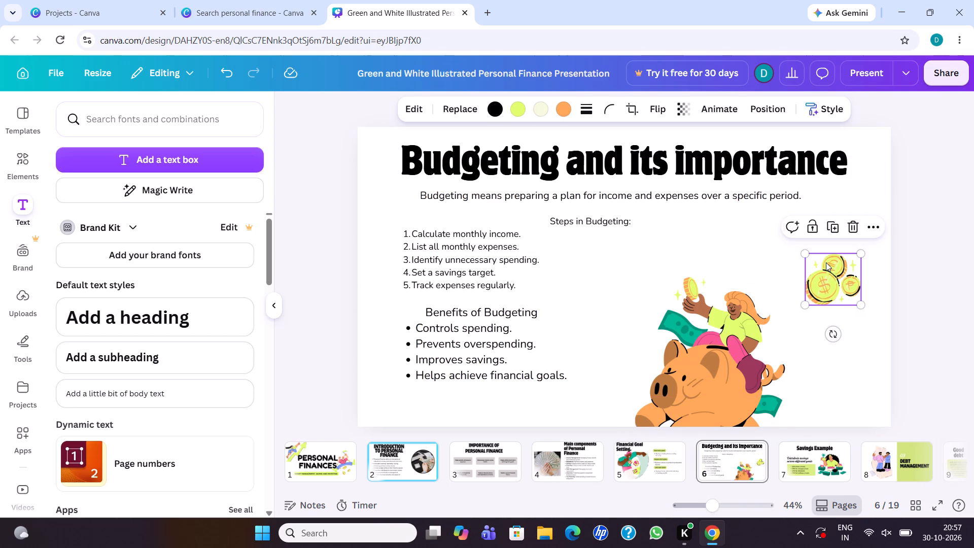
# Replace the title of slide 7 with "The 50/30/20 Budget Rule".
pyautogui.click(804, 457)
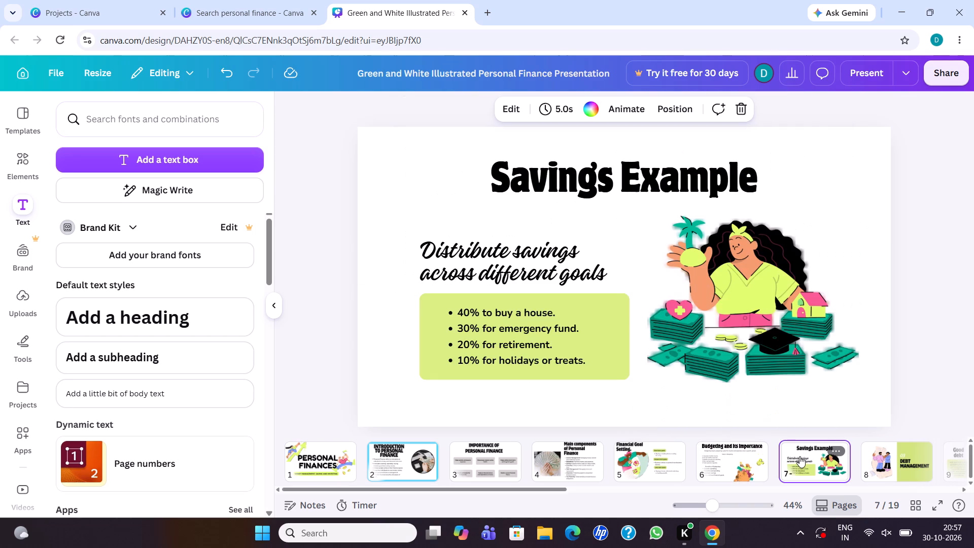
pyautogui.click(636, 187)
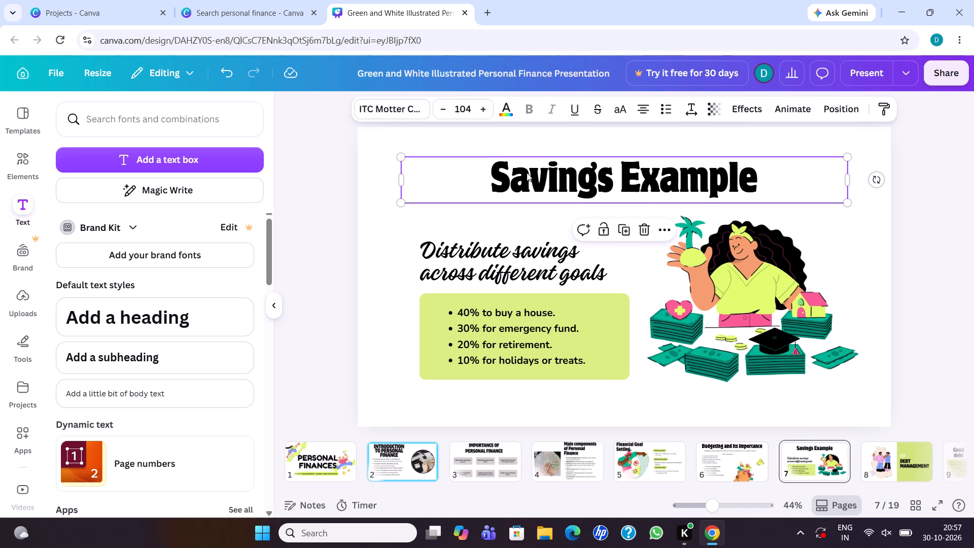
pyautogui.click(517, 170)
pyautogui.press('BackSpace')
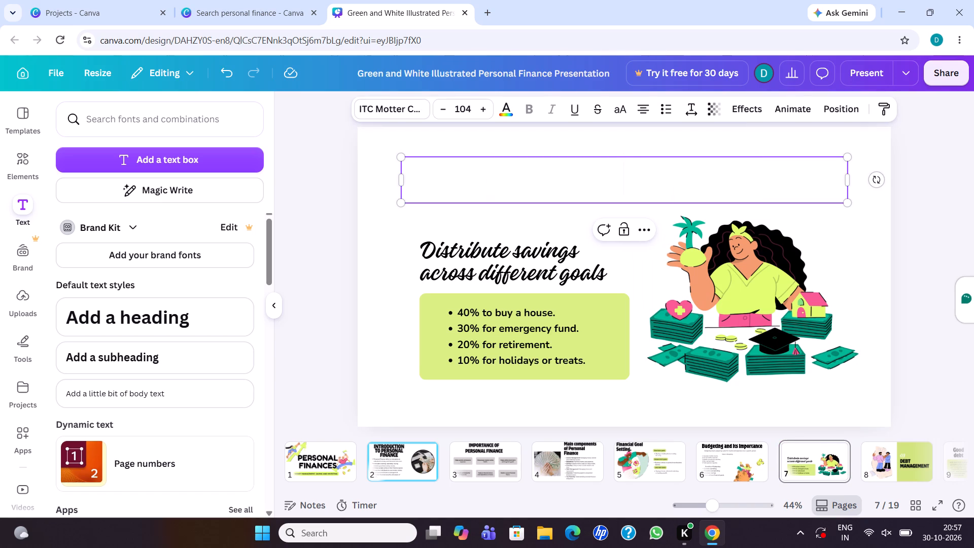
pyautogui.write('e')
pyautogui.press('space')
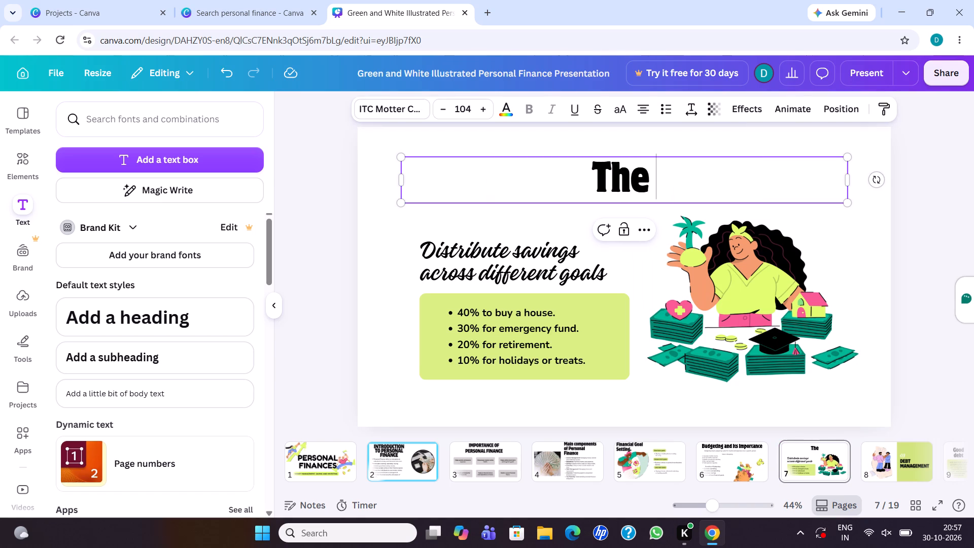
pyautogui.press('5')
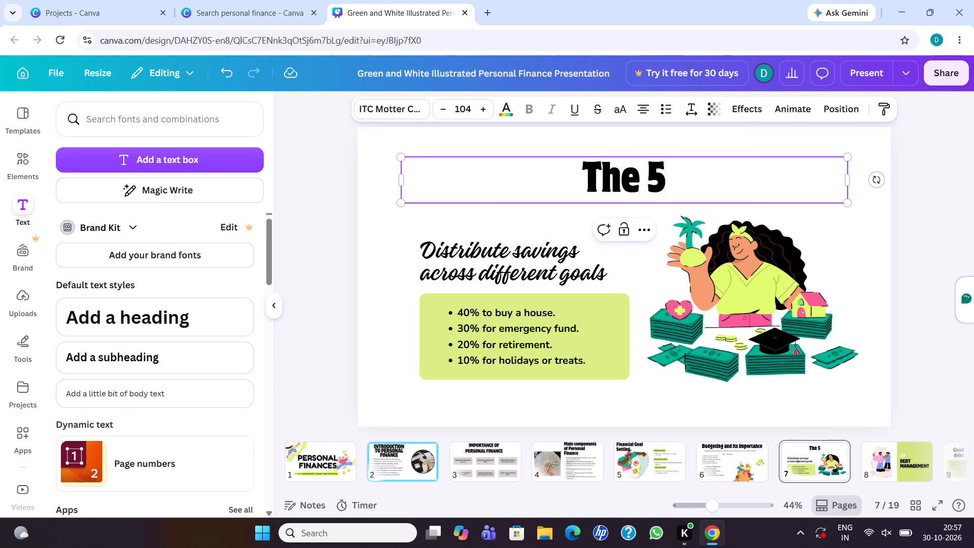
pyautogui.write('0/')
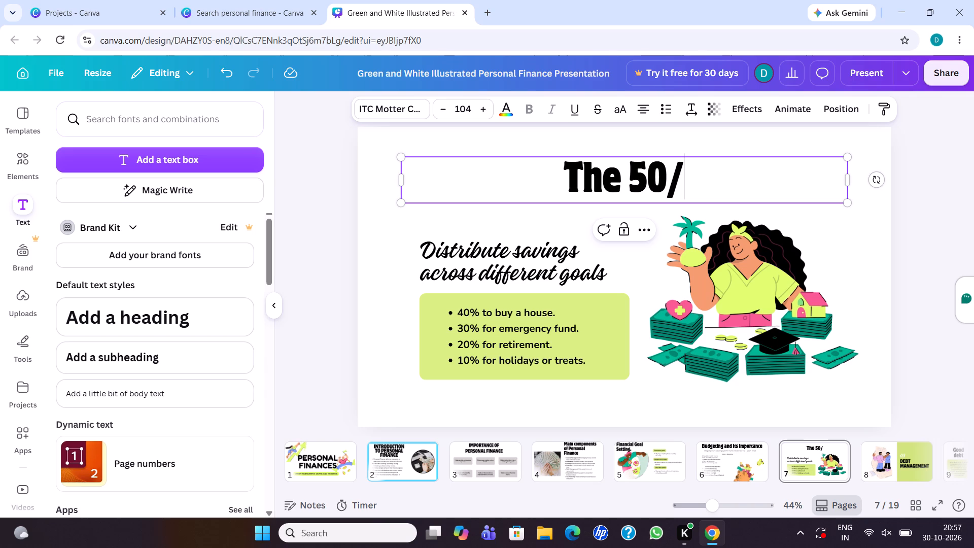
pyautogui.write('39')
pyautogui.press('BackSpace')
pyautogui.write('0/')
pyautogui.write('20')
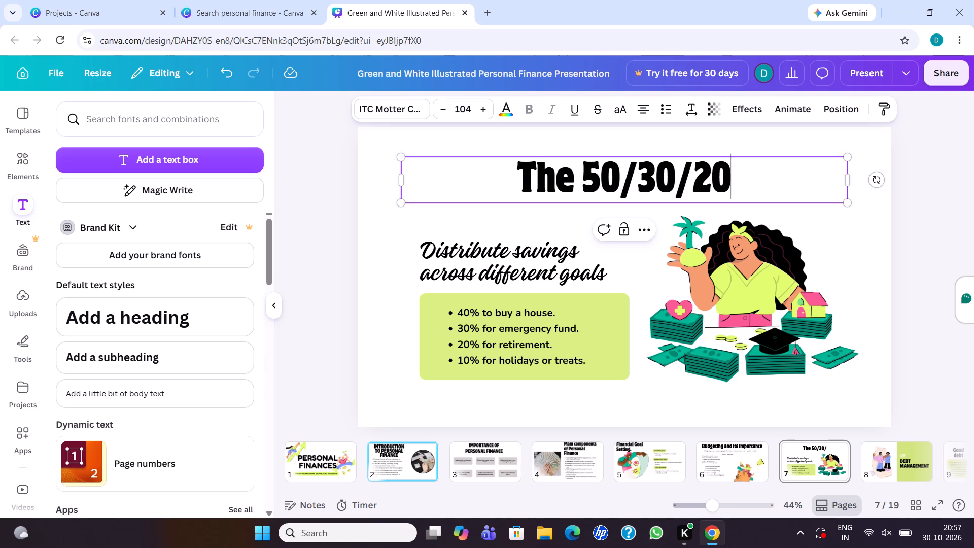
pyautogui.press('space')
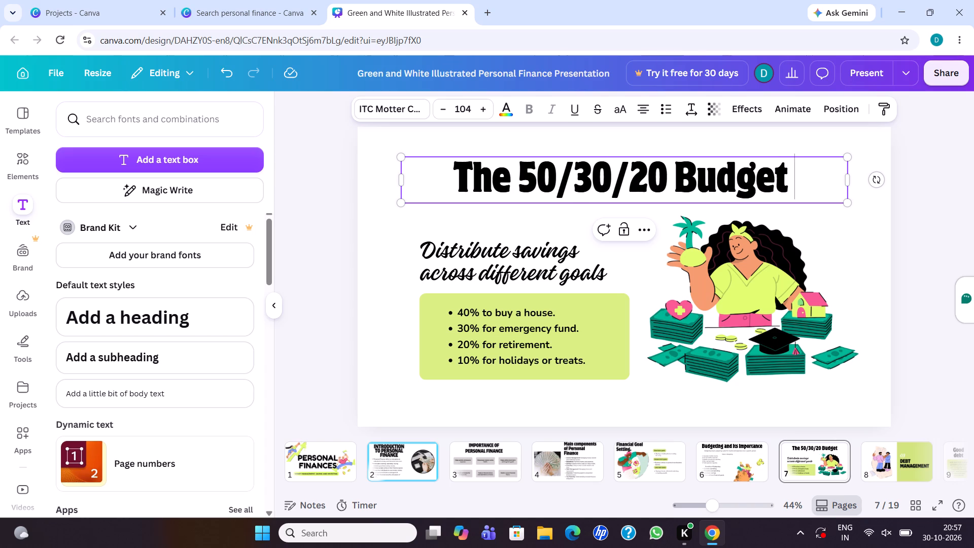
pyautogui.write('ule')
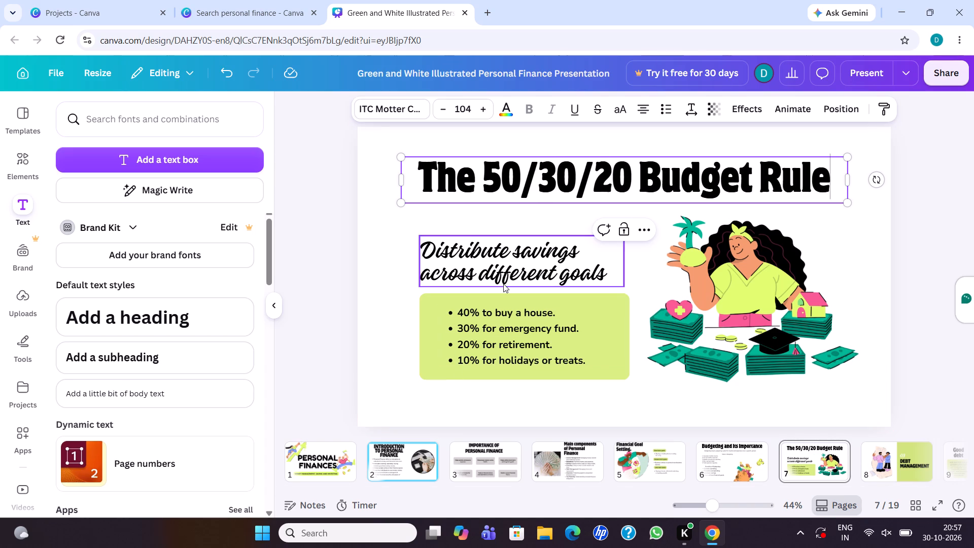
# Replace the script subtitle above the green box with "The 50/30/20 rule is simple budgeting method." in the Nunito font.
pyautogui.click(504, 283)
pyautogui.click(459, 255)
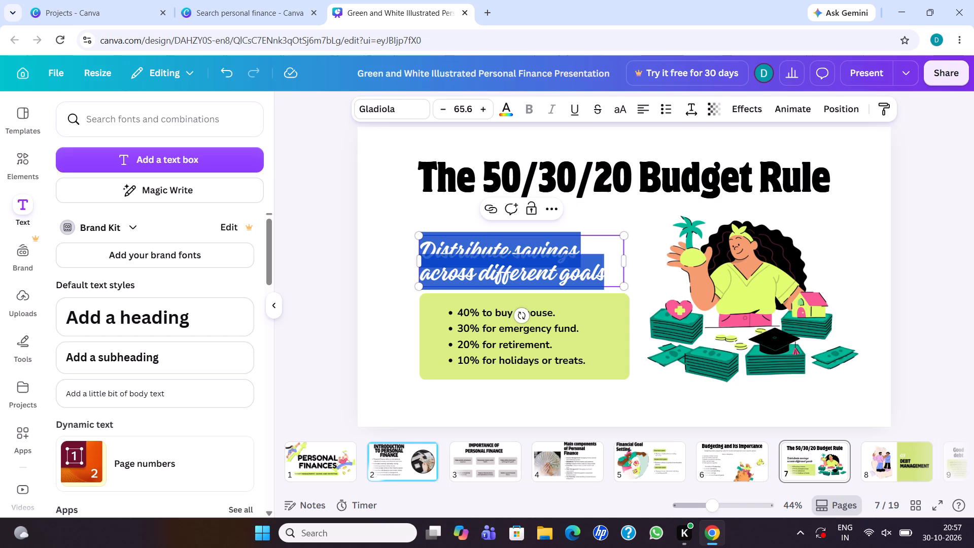
pyautogui.press('BackSpace')
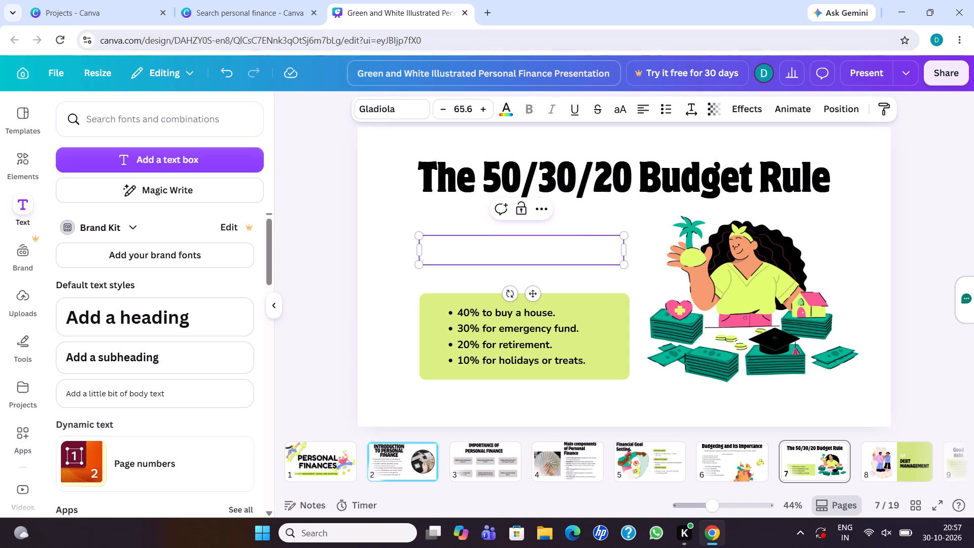
pyautogui.click(388, 111)
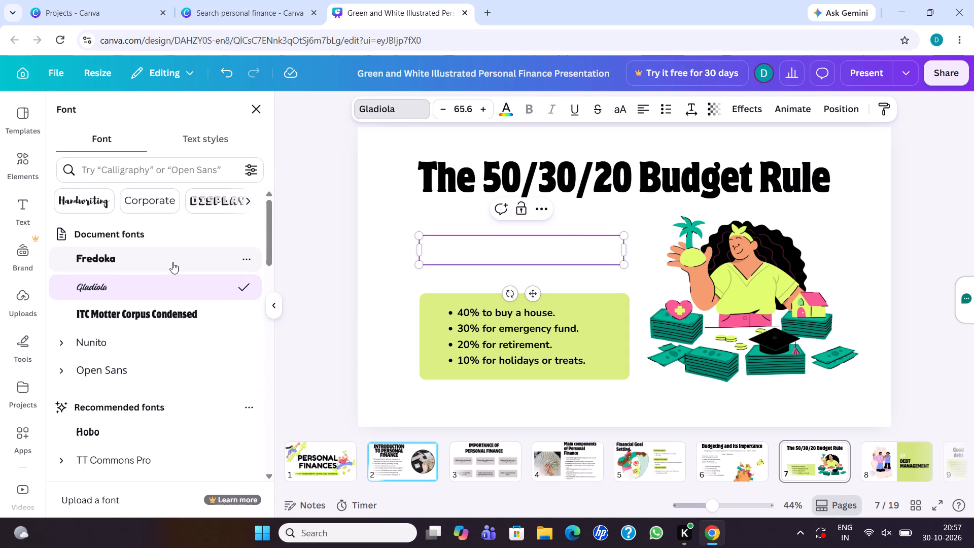
pyautogui.click(138, 346)
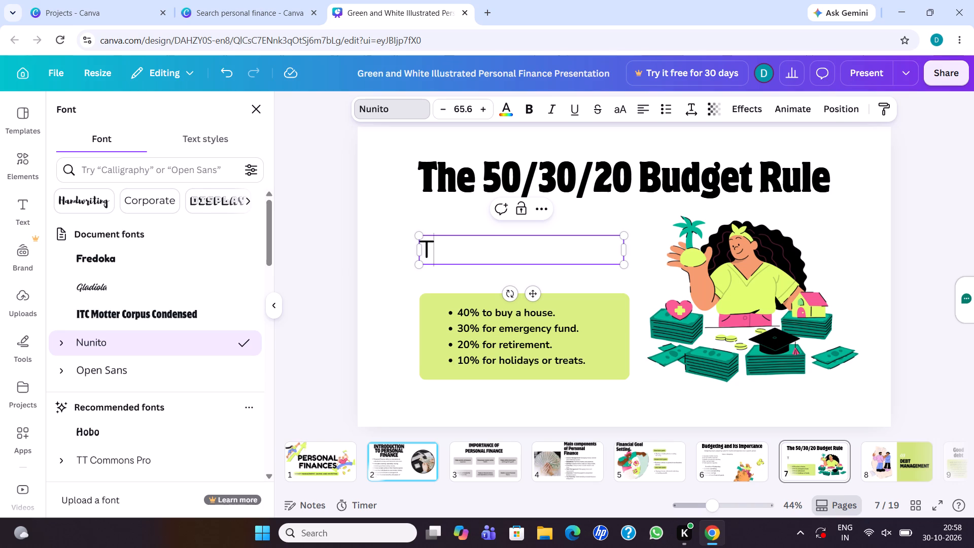
pyautogui.write('he 50')
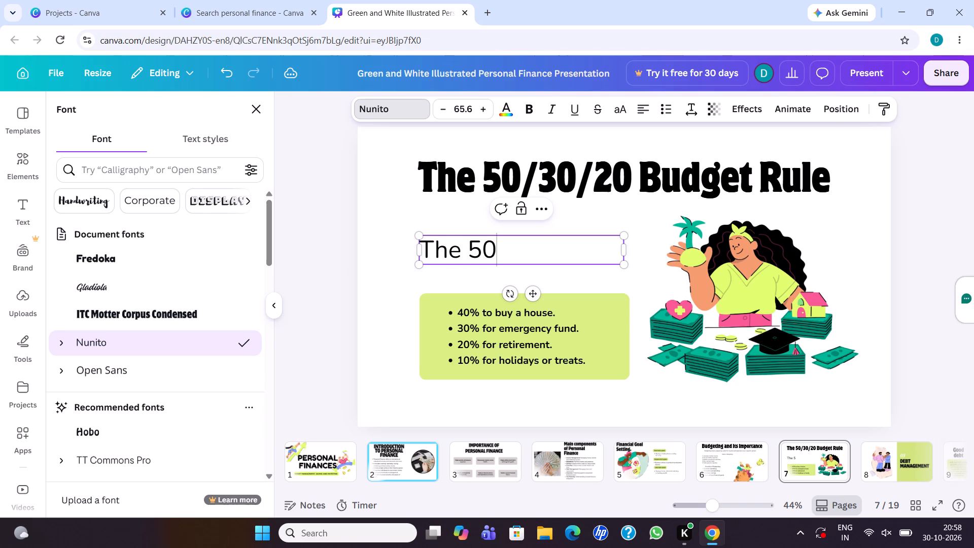
pyautogui.write('/30/2')
pyautogui.write('0 rule is simple budgeti')
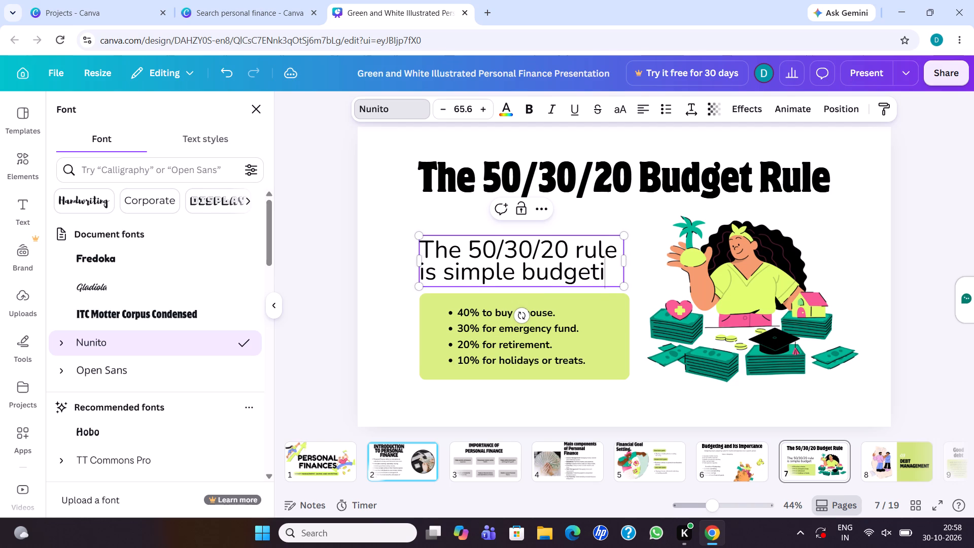
pyautogui.write('ng')
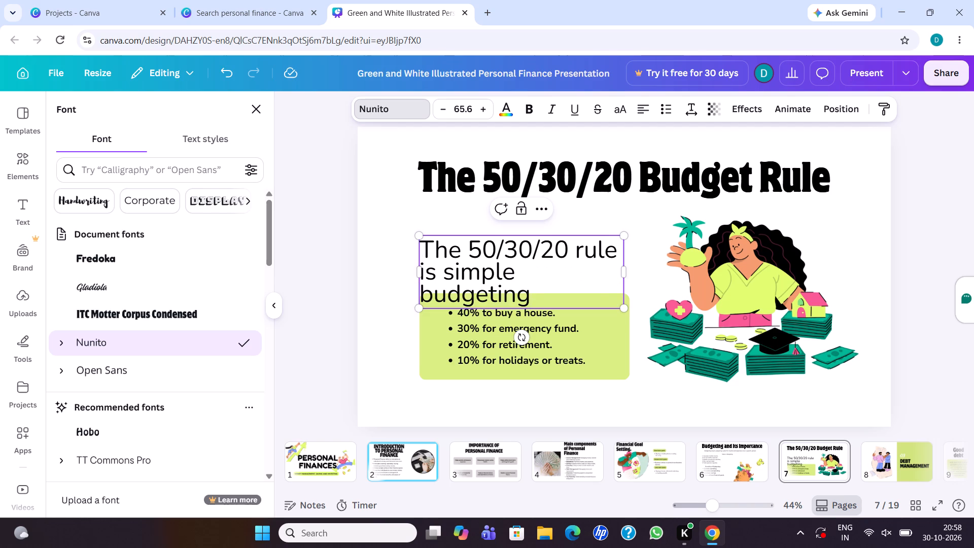
pyautogui.press('space')
pyautogui.write('method')
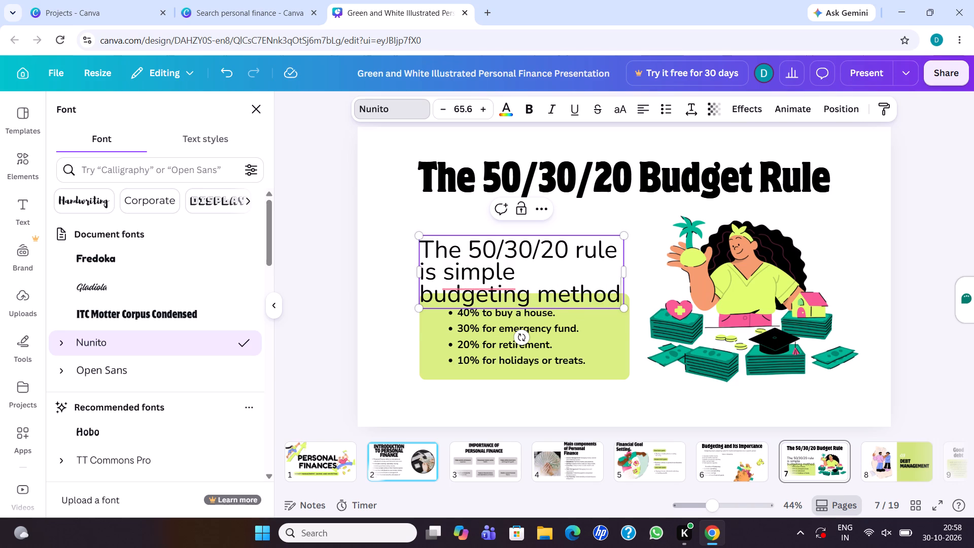
pyautogui.press('.')
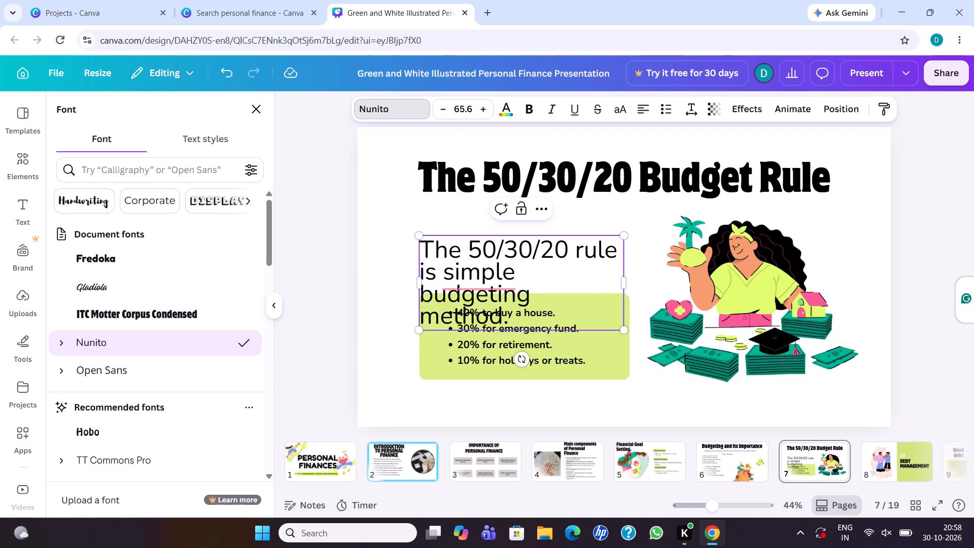
# Reduce the subtitle's font size to 58.6 and move it up clear of the green box.
pyautogui.tripleClick(442, 105)
pyautogui.tripleClick(442, 105)
pyautogui.click(442, 105)
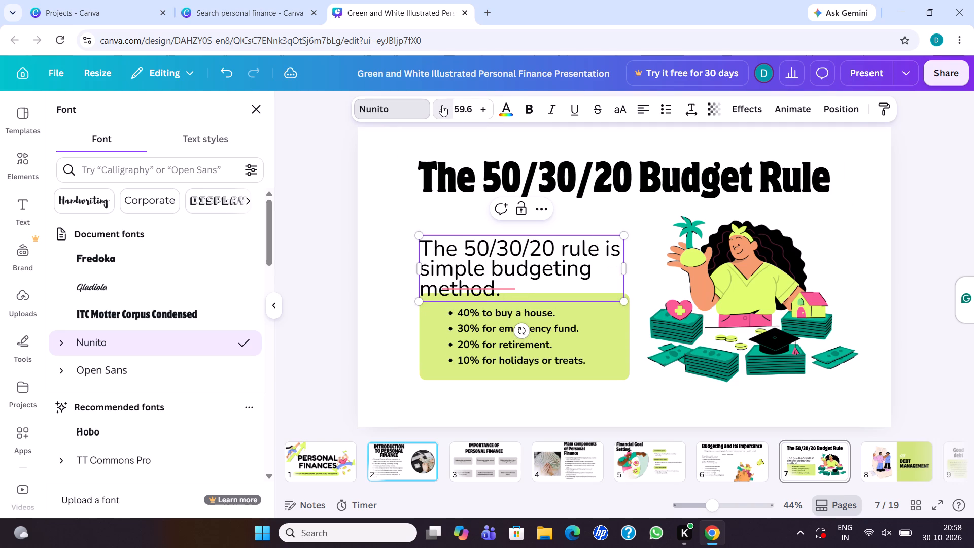
pyautogui.moveTo(531, 283); pyautogui.dragTo(530, 238)
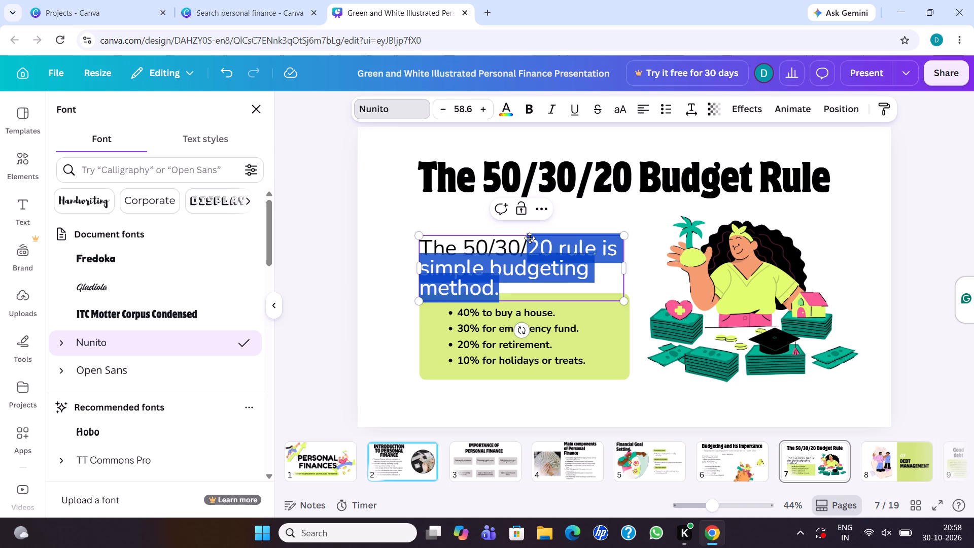
pyautogui.moveTo(530, 238); pyautogui.dragTo(530, 240)
pyautogui.click(638, 212)
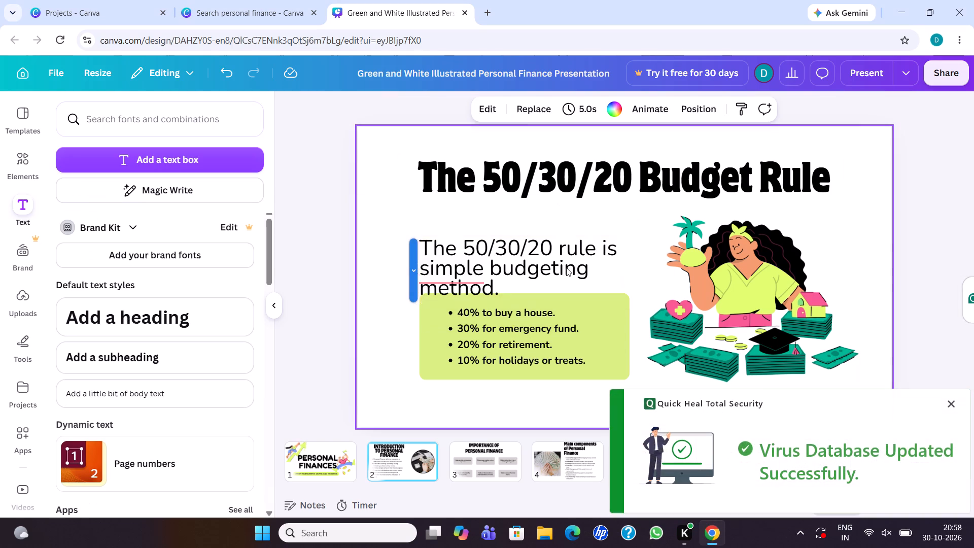
pyautogui.moveTo(539, 282); pyautogui.dragTo(533, 259)
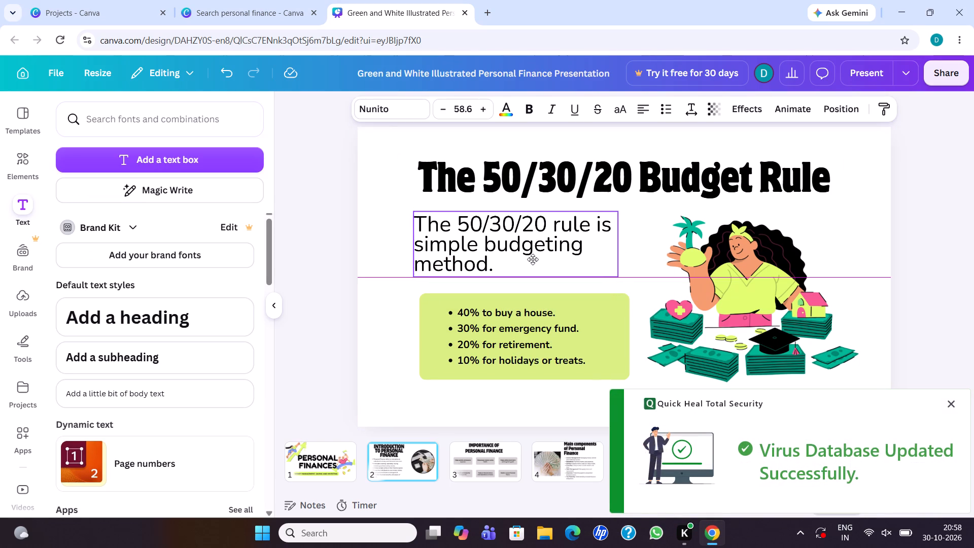
pyautogui.moveTo(533, 259); pyautogui.dragTo(531, 260)
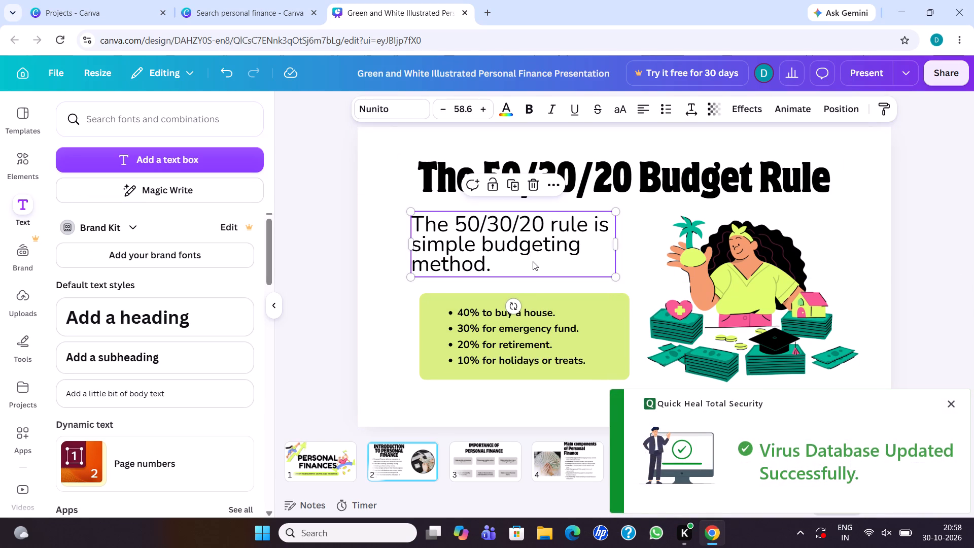
# Replace the bullet list in slide 7's green box with the unbulleted heading "50%- Needs", followed by an empty bullet.
pyautogui.click(551, 323)
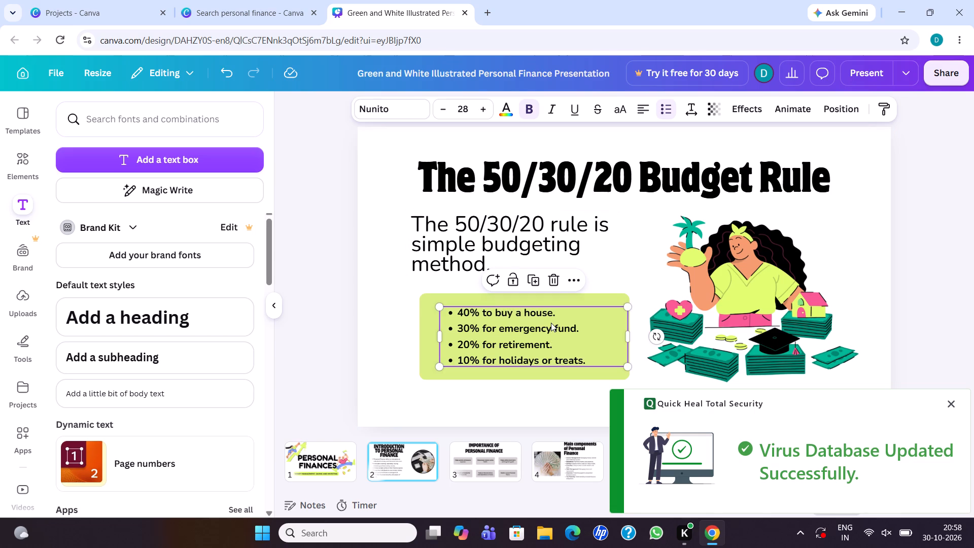
pyautogui.click(556, 311)
pyautogui.press('BackSpace')
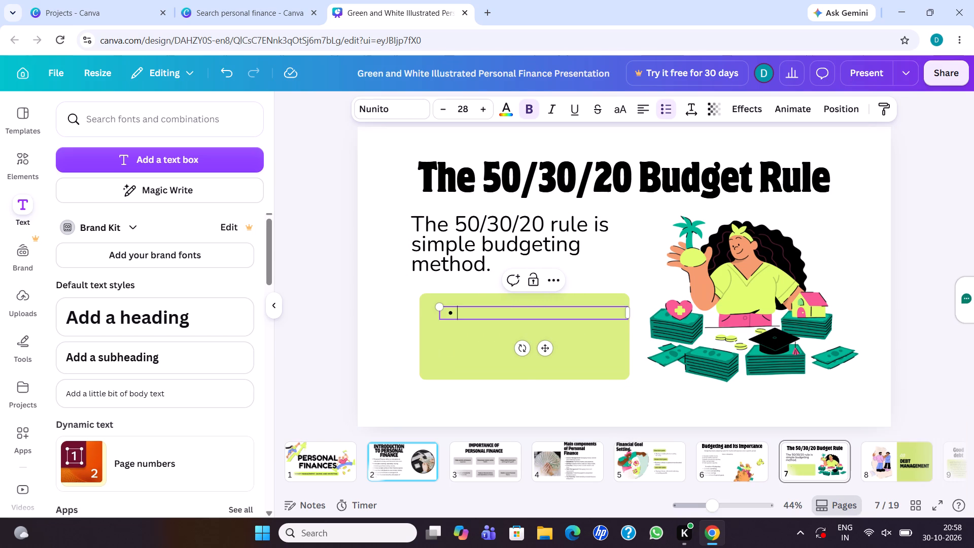
pyautogui.press('5')
pyautogui.press('0')
pyautogui.hotkey('shift', '%')
pyautogui.write('-')
pyautogui.press('space')
pyautogui.write('ee')
pyautogui.write('ds')
pyautogui.press('Return')
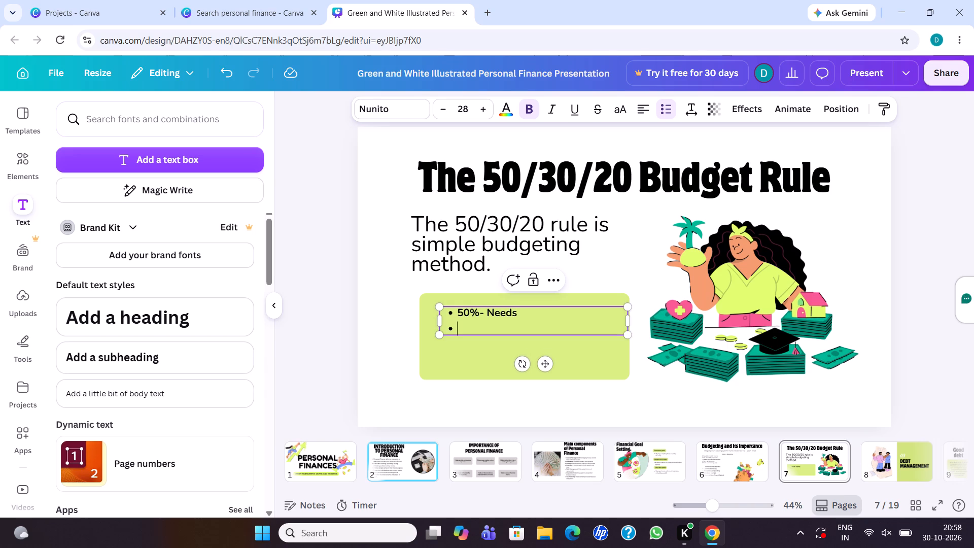
pyautogui.click(457, 308)
pyautogui.press('BackSpace')
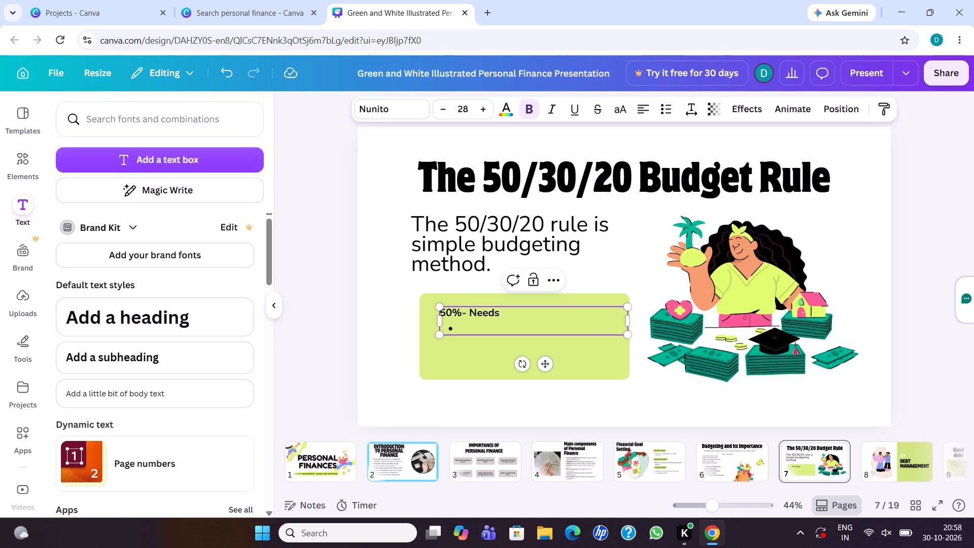
# Add the bullets "Food and groceries." and "Rent and utility bills." under the 50%- Needs heading.
pyautogui.click(468, 324)
pyautogui.write('ood')
pyautogui.press('space')
pyautogui.write('an')
pyautogui.write('g')
pyautogui.press('space')
pyautogui.press('BackSpace')
pyautogui.press('BackSpace')
pyautogui.write('d gro')
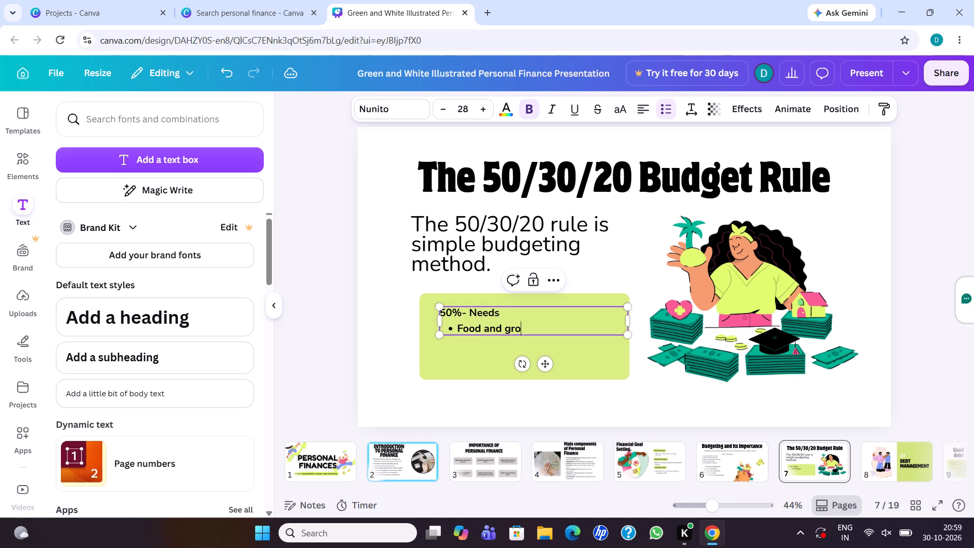
pyautogui.write('ceries')
pyautogui.press('.')
pyautogui.press('Return')
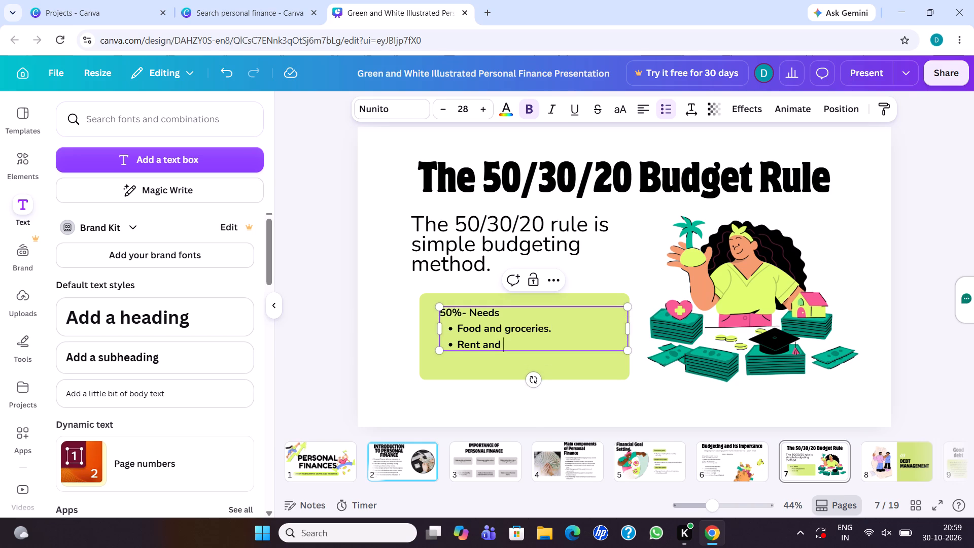
pyautogui.write('ility bills.')
pyautogui.press('Return')
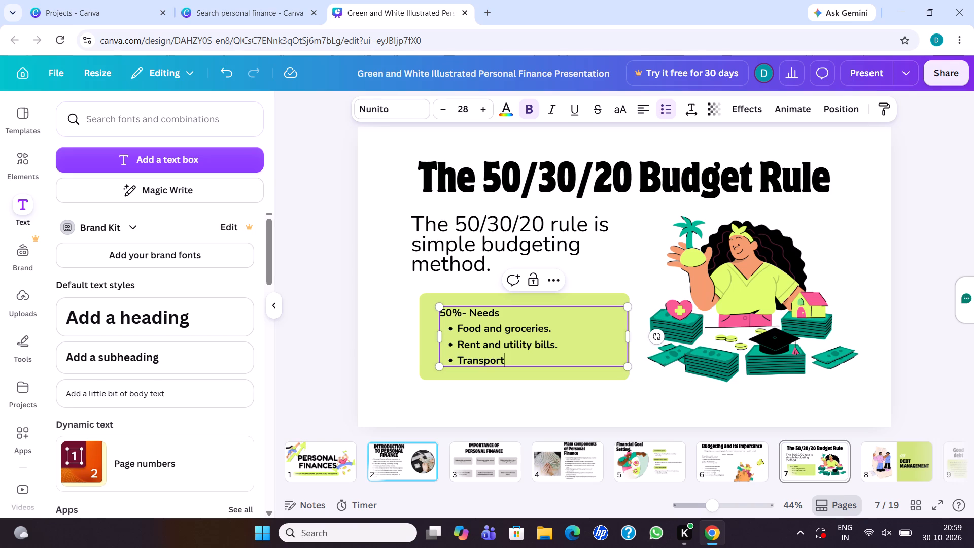
# Add the bullets "Transportation." and "essential education expenses." to complete the needs list.
pyautogui.write('ion.')
pyautogui.press('Return')
pyautogui.write('essential educatio')
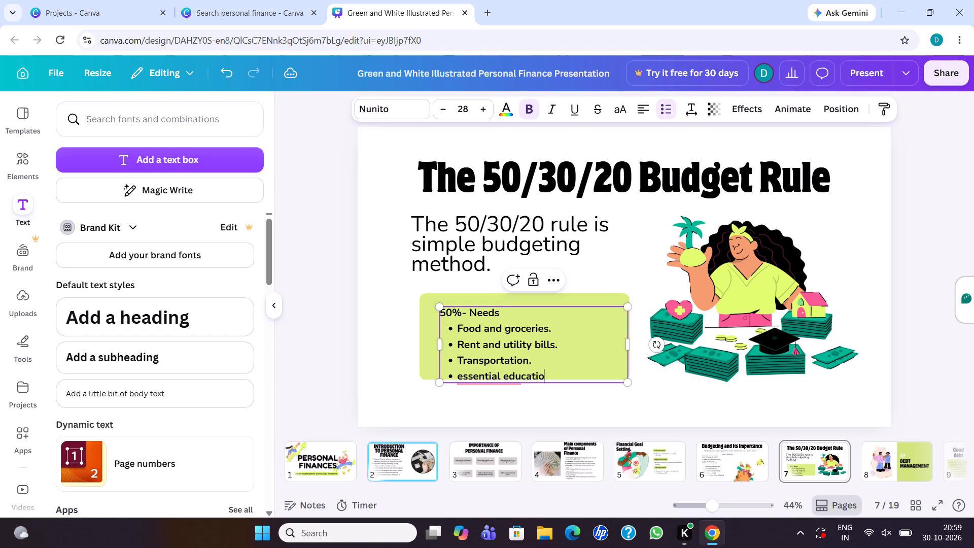
pyautogui.press('n')
pyautogui.press('space')
pyautogui.write('expenses')
pyautogui.press('.')
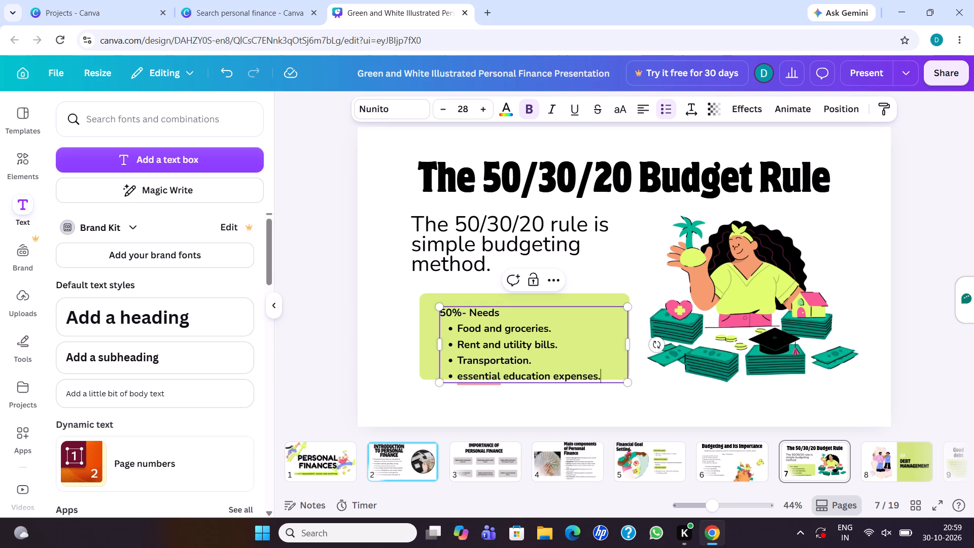
pyautogui.press('Return')
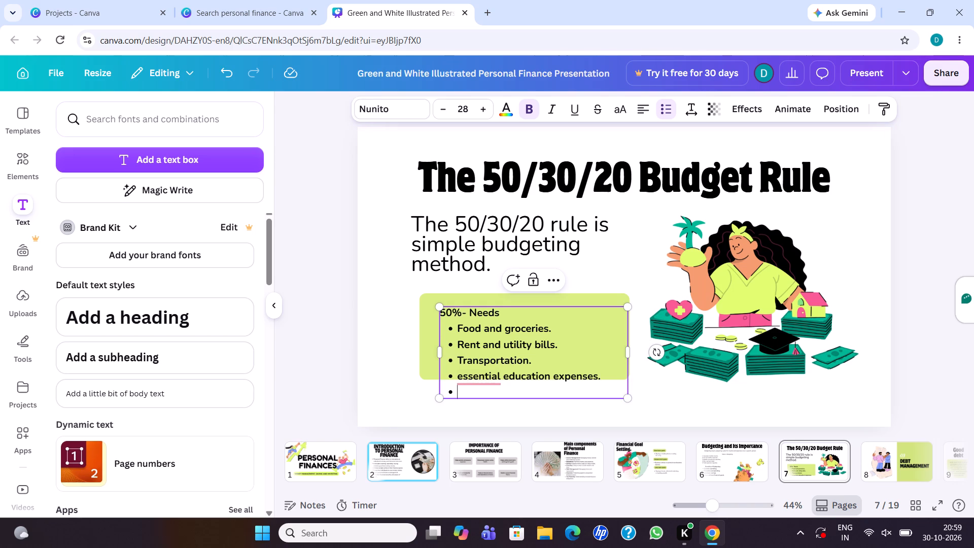
pyautogui.press('BackSpace')
# Scale the needs text down to font size 22.4 and move it up to fit inside the green box.
pyautogui.moveTo(632, 399); pyautogui.dragTo(606, 358)
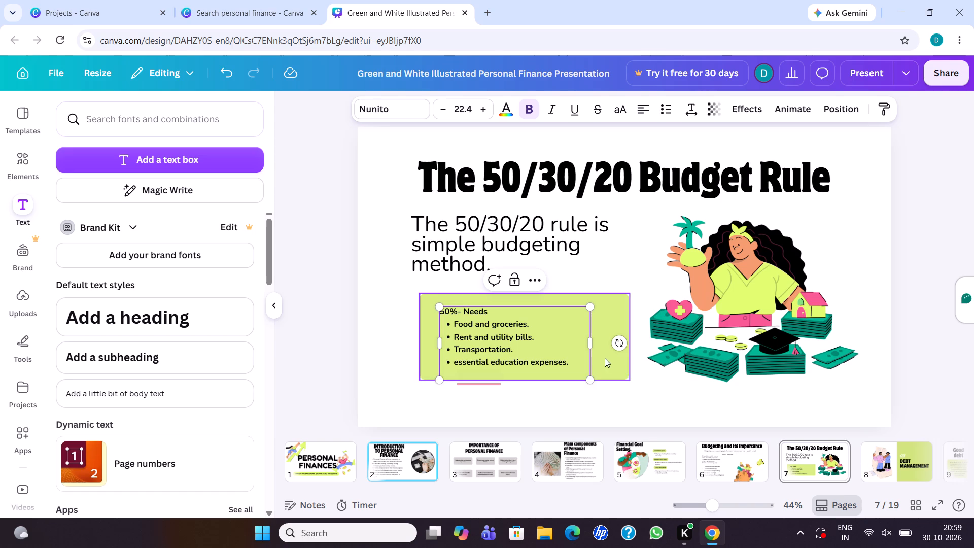
pyautogui.moveTo(546, 361); pyautogui.dragTo(554, 344)
pyautogui.moveTo(568, 341); pyautogui.dragTo(577, 325)
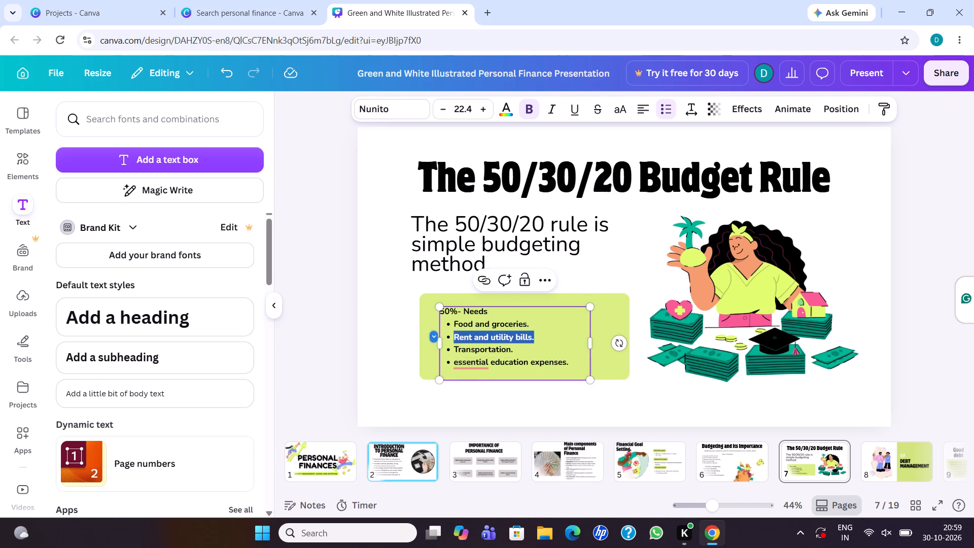
pyautogui.moveTo(569, 330); pyautogui.dragTo(574, 310)
pyautogui.moveTo(549, 379); pyautogui.dragTo(554, 367)
pyautogui.moveTo(532, 381); pyautogui.dragTo(533, 379)
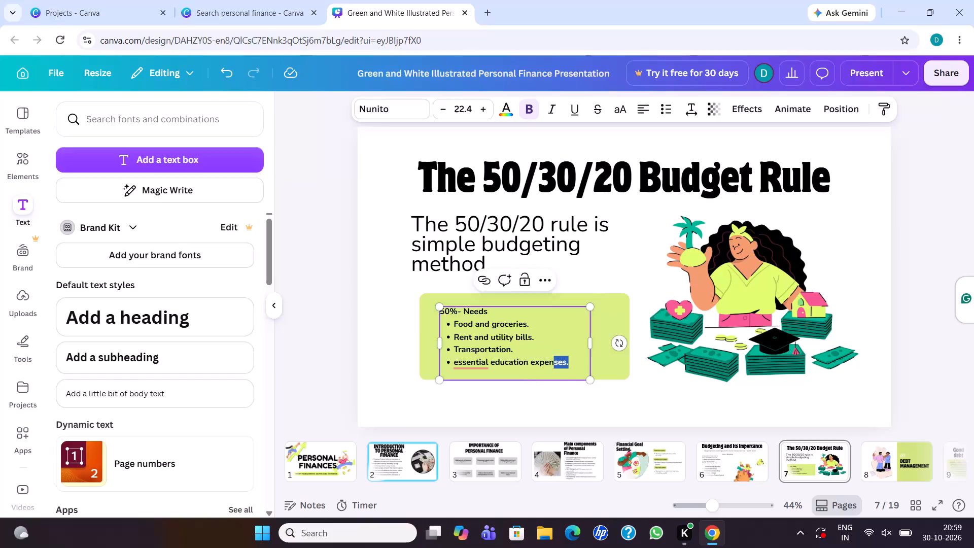
pyautogui.moveTo(533, 379); pyautogui.dragTo(534, 373)
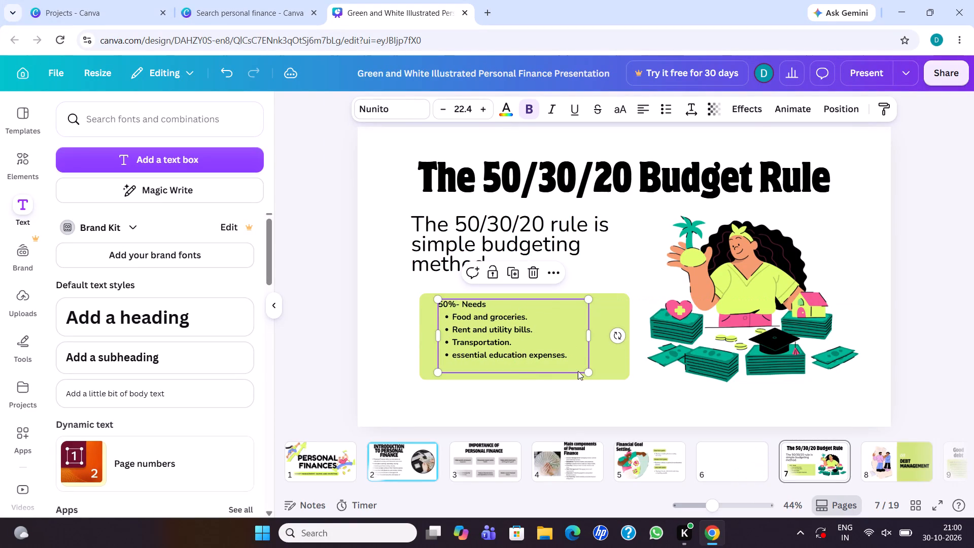
# Duplicate the green box and place the copy lower on the slide, in line with the original.
pyautogui.click(610, 360)
pyautogui.hotkey('ctrl', 'c')
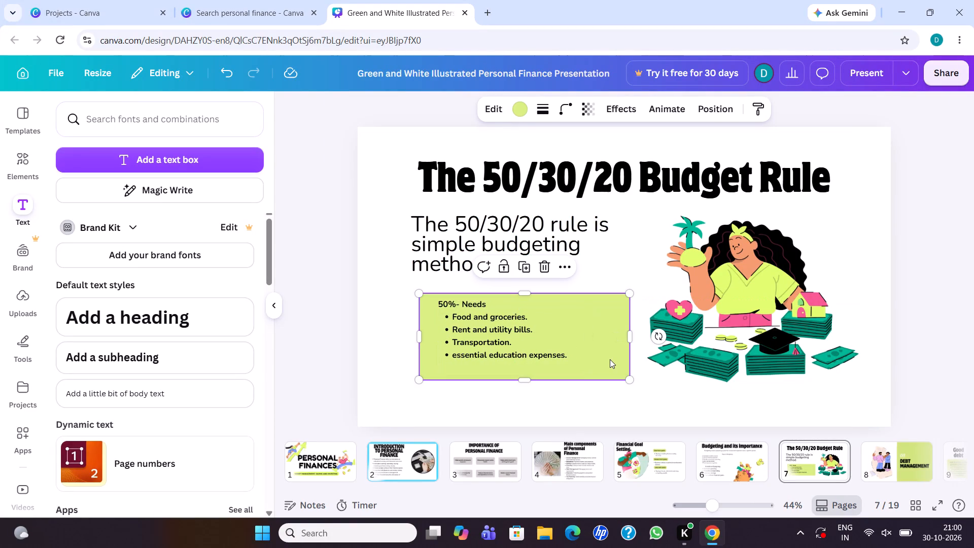
pyautogui.click(592, 406)
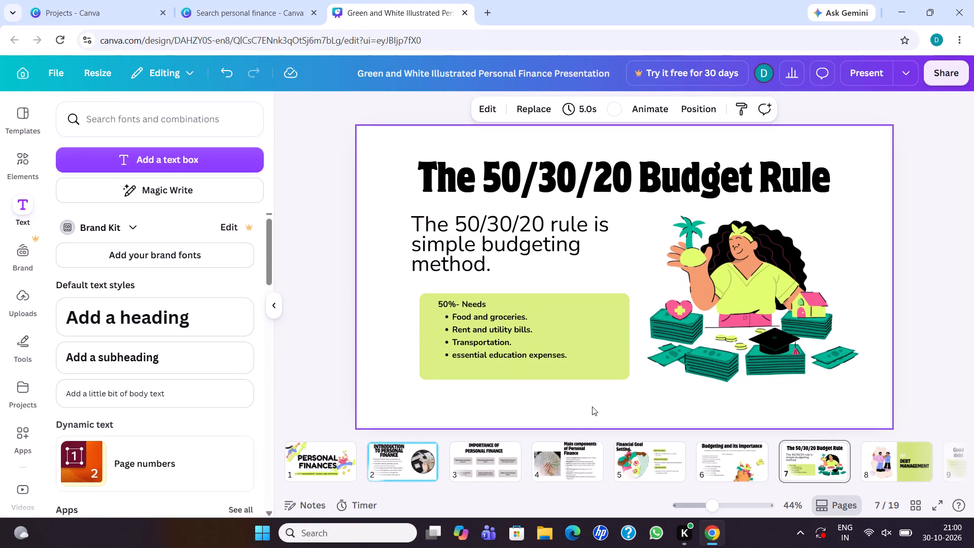
pyautogui.hotkey('ctrl', 'v')
pyautogui.moveTo(580, 339); pyautogui.dragTo(577, 370)
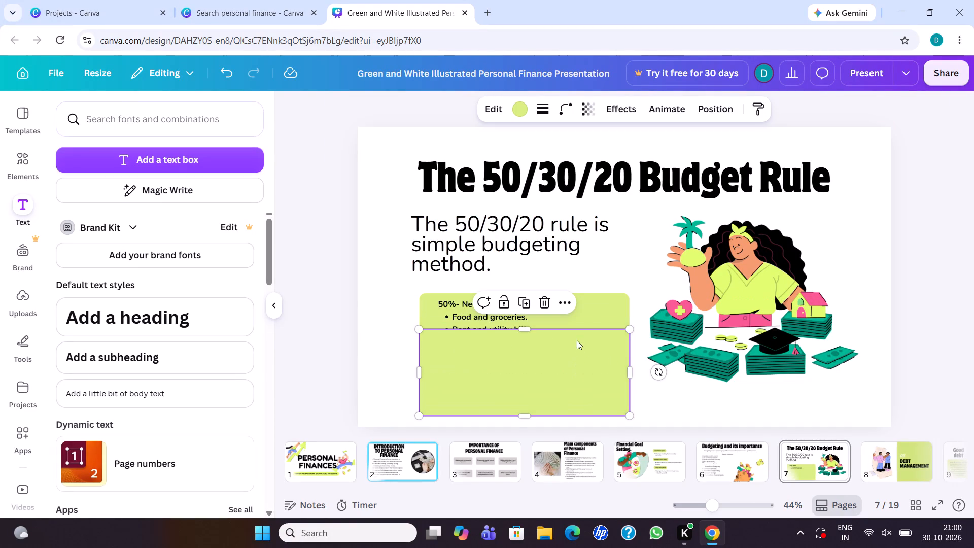
# Move the original green box up towards the subtitle and shrink it proportionally, leaving a gap above the copy.
pyautogui.moveTo(610, 313); pyautogui.dragTo(609, 272)
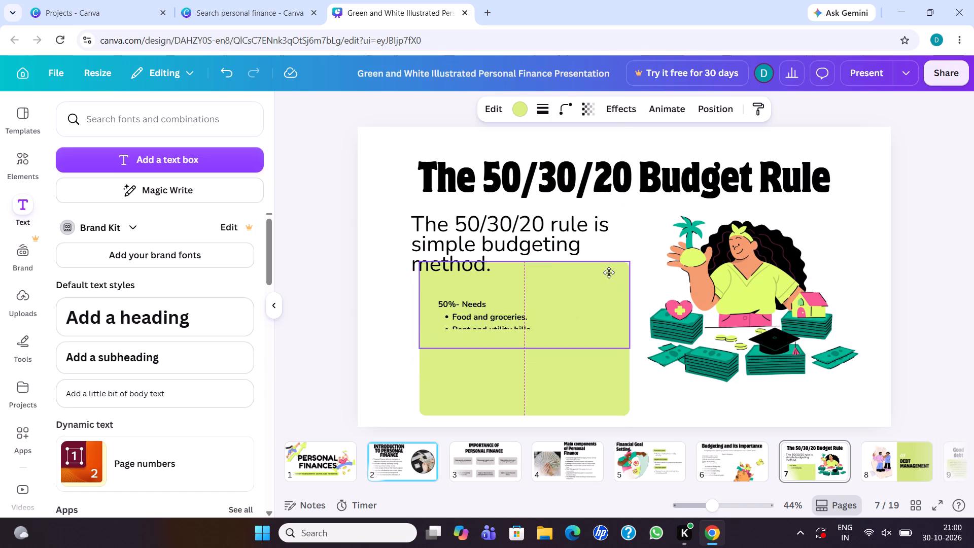
pyautogui.moveTo(609, 272); pyautogui.dragTo(609, 270)
pyautogui.moveTo(630, 335); pyautogui.dragTo(606, 322)
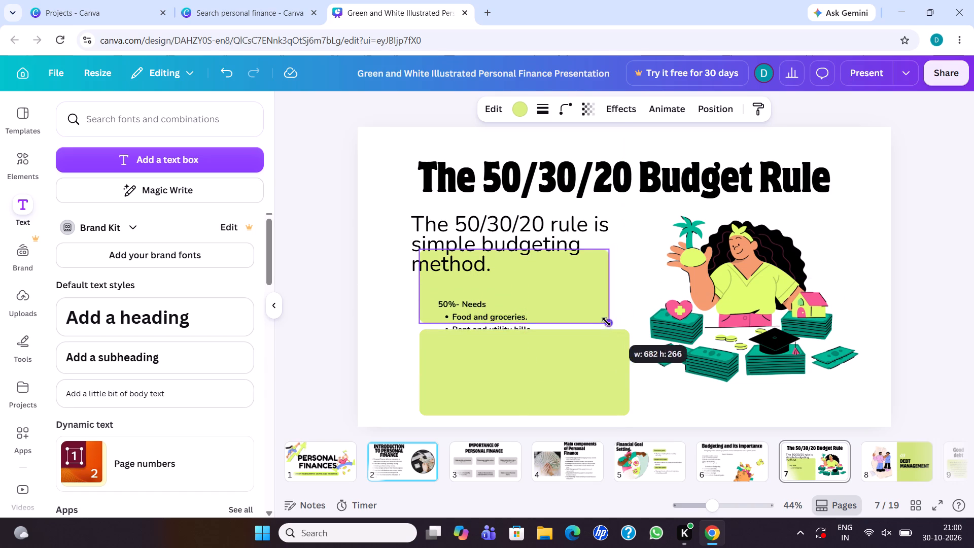
pyautogui.moveTo(606, 322); pyautogui.dragTo(589, 311)
# Move the 50%- Needs text up into the shrunken green box.
pyautogui.moveTo(515, 324); pyautogui.dragTo(518, 300)
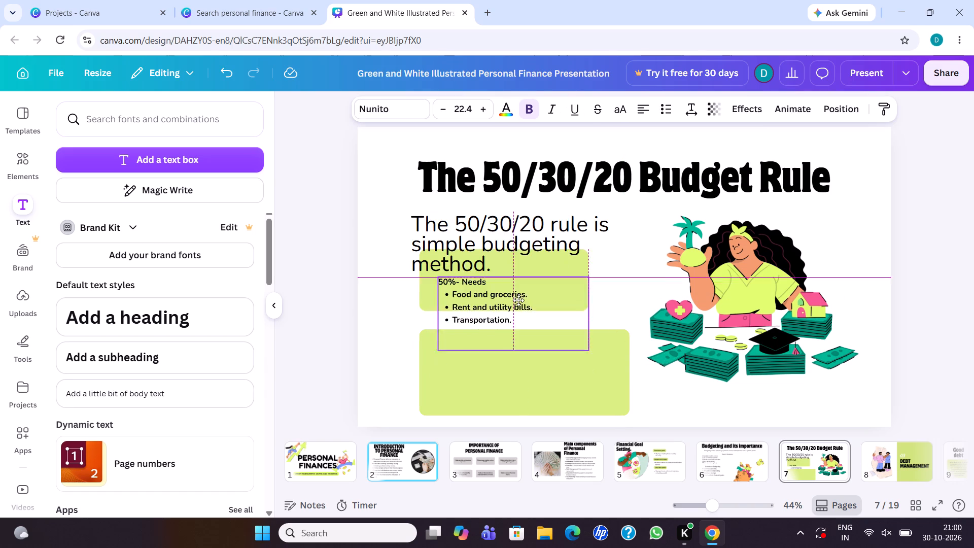
pyautogui.moveTo(518, 300); pyautogui.dragTo(517, 280)
pyautogui.moveTo(552, 273); pyautogui.dragTo(545, 265)
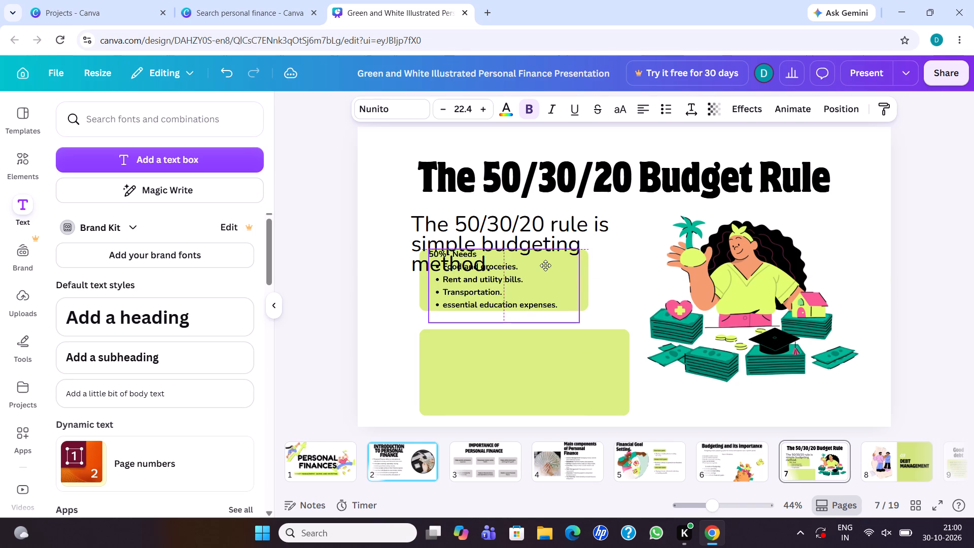
pyautogui.moveTo(545, 265); pyautogui.dragTo(545, 265)
# Move the subtitle up and slightly right, and raise the slide title close to the slide's top edge.
pyautogui.moveTo(559, 224); pyautogui.dragTo(570, 208)
pyautogui.moveTo(595, 189); pyautogui.dragTo(590, 164)
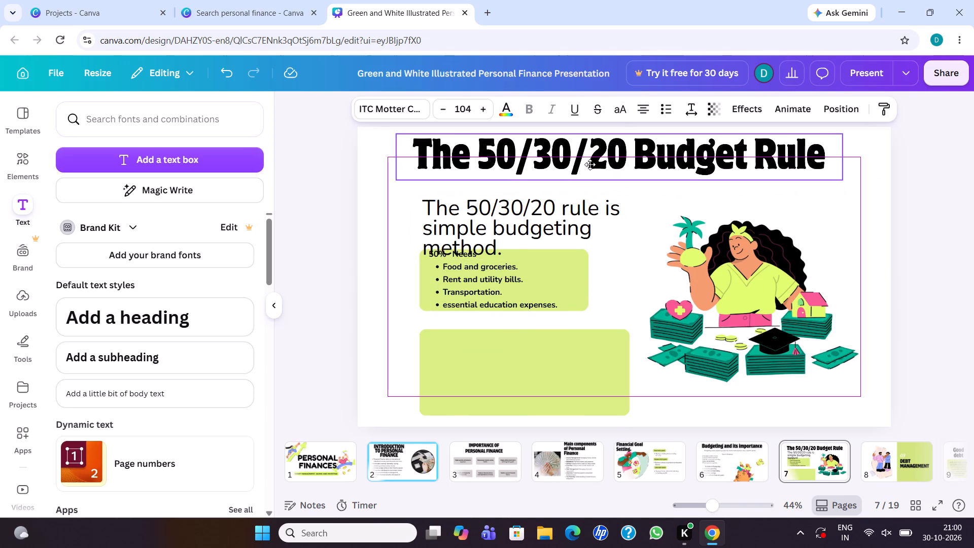
pyautogui.moveTo(590, 164); pyautogui.dragTo(589, 163)
# Reduce the subtitle's font size to 41.6 so it clears the needs box.
pyautogui.click(548, 230)
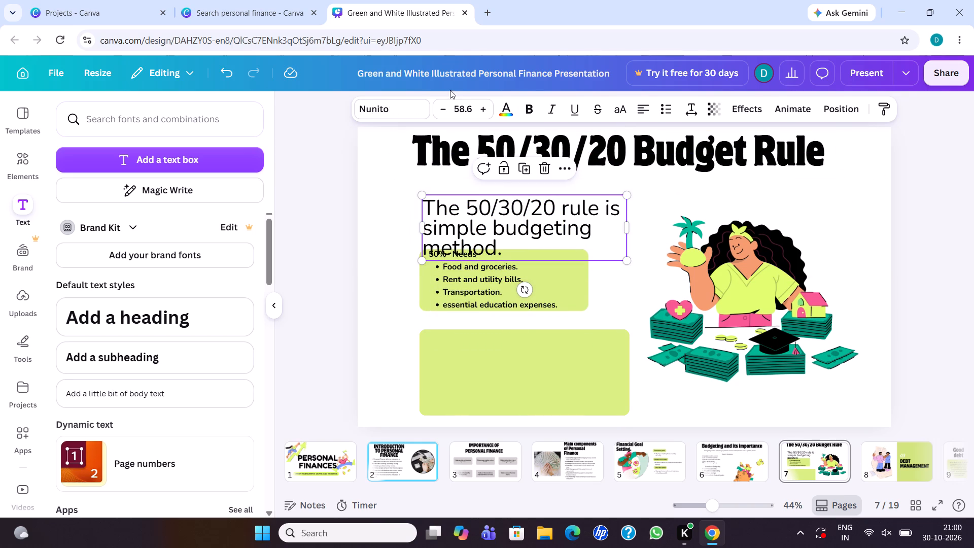
pyautogui.tripleClick(443, 109)
pyautogui.tripleClick(443, 109)
pyautogui.tripleClick(443, 109)
pyautogui.tripleClick(443, 109)
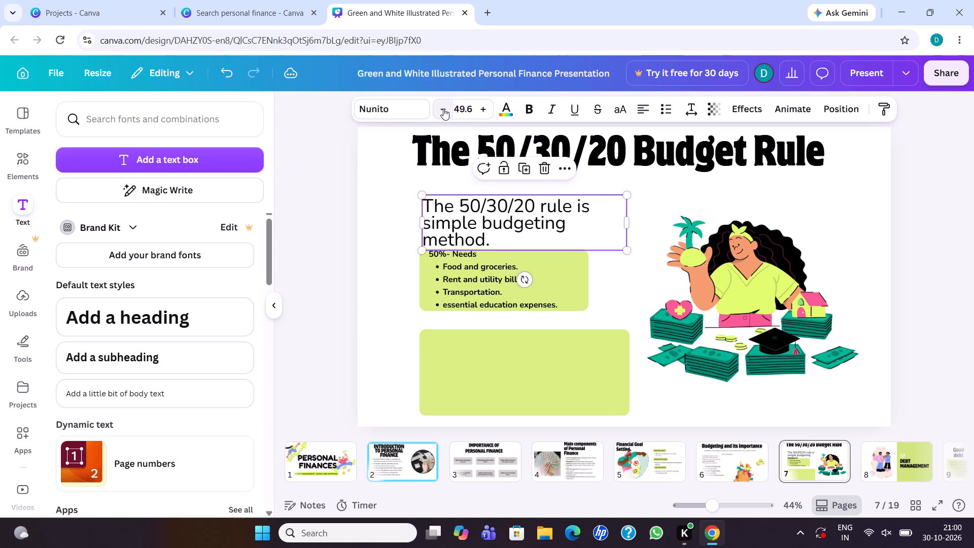
pyautogui.click(443, 109)
pyautogui.tripleClick(443, 109)
pyautogui.tripleClick(443, 109)
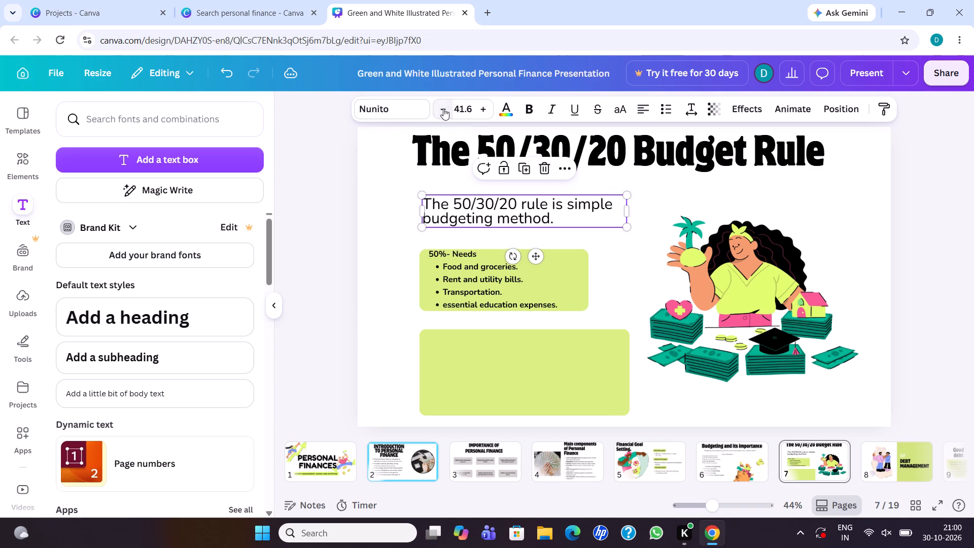
# Reduce the subtitle's font size to 29.6 and move it up directly beneath the slide title.
pyautogui.tripleClick(443, 109)
pyautogui.tripleClick(443, 109)
pyautogui.tripleClick(443, 109)
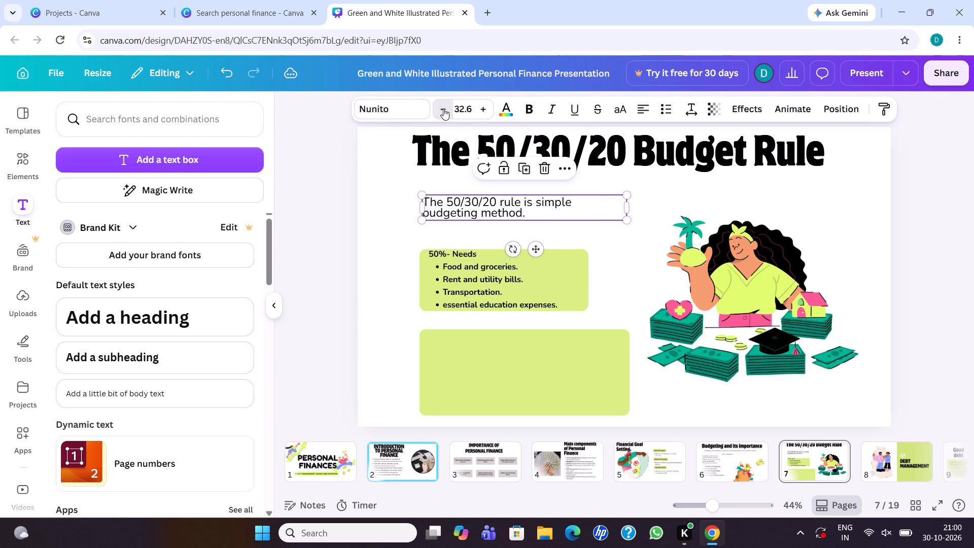
pyautogui.click(443, 109)
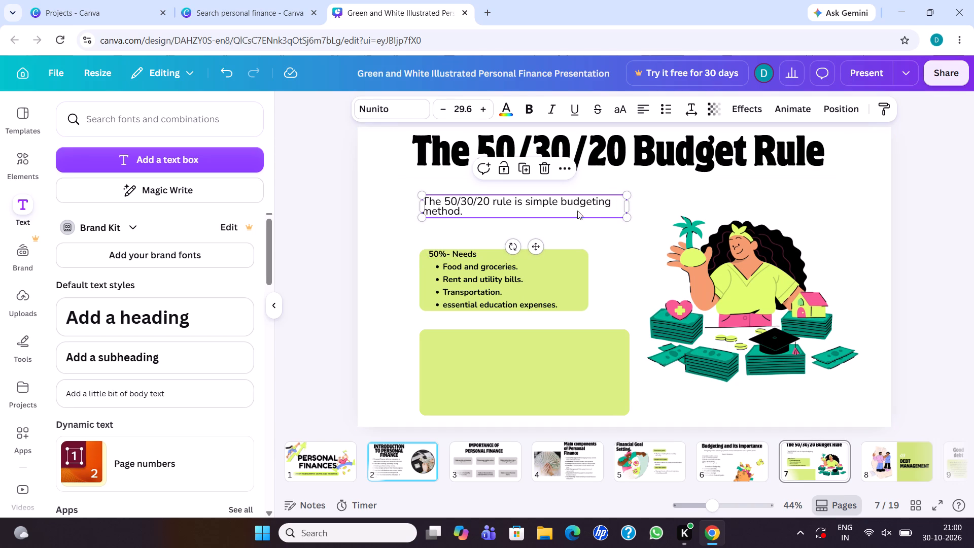
pyautogui.moveTo(571, 218); pyautogui.dragTo(578, 204)
pyautogui.moveTo(551, 211); pyautogui.dragTo(547, 194)
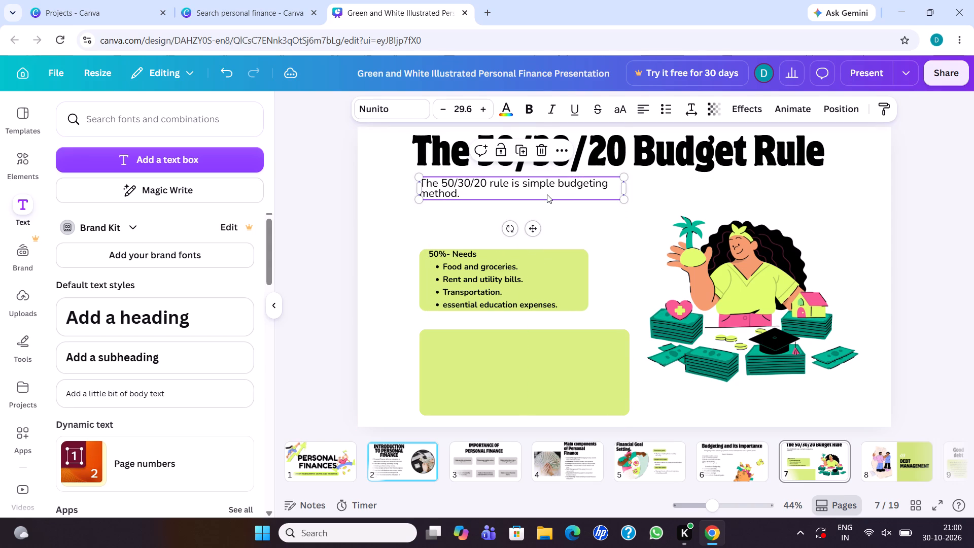
# Move the 50%- Needs text and its green box up together beneath the subtitle, keeping the text inside the box.
pyautogui.moveTo(551, 273); pyautogui.dragTo(543, 238)
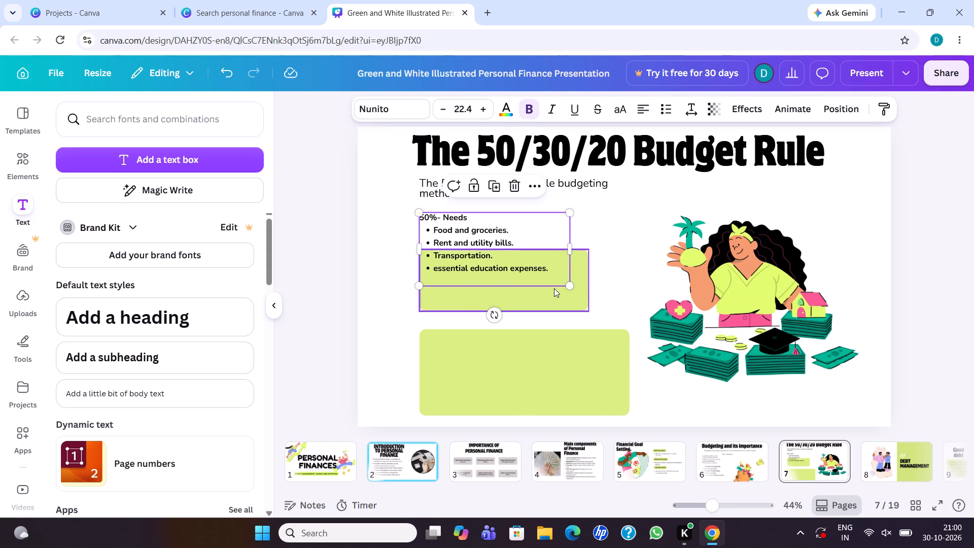
pyautogui.moveTo(552, 289); pyautogui.dragTo(546, 254)
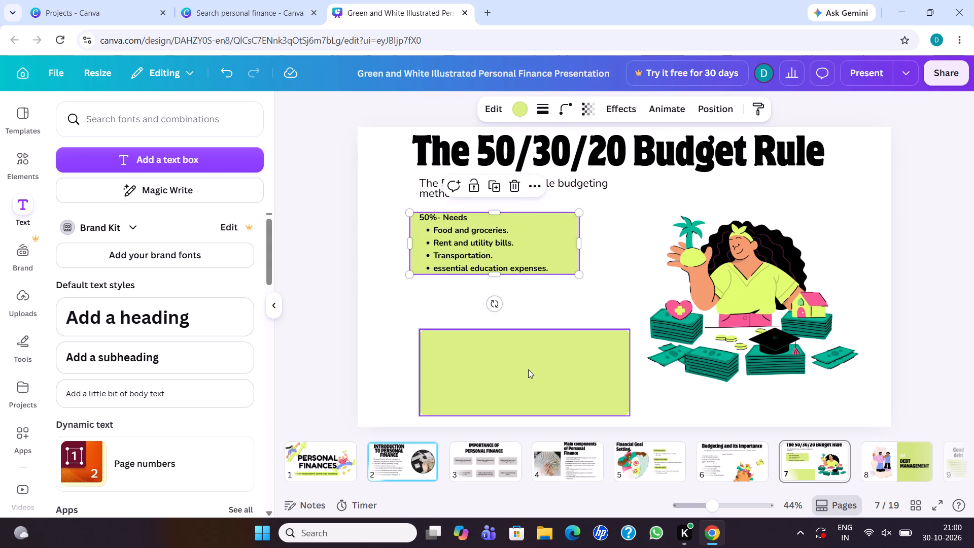
# Move the empty green box up beneath the needs box and shrink it to roughly the same size.
pyautogui.moveTo(528, 371); pyautogui.dragTo(511, 328)
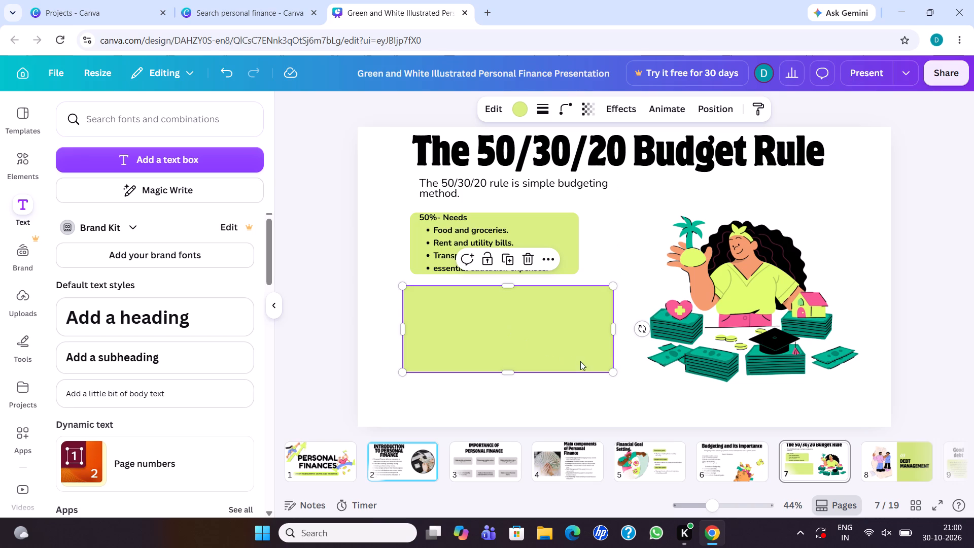
pyautogui.moveTo(613, 370); pyautogui.dragTo(573, 344)
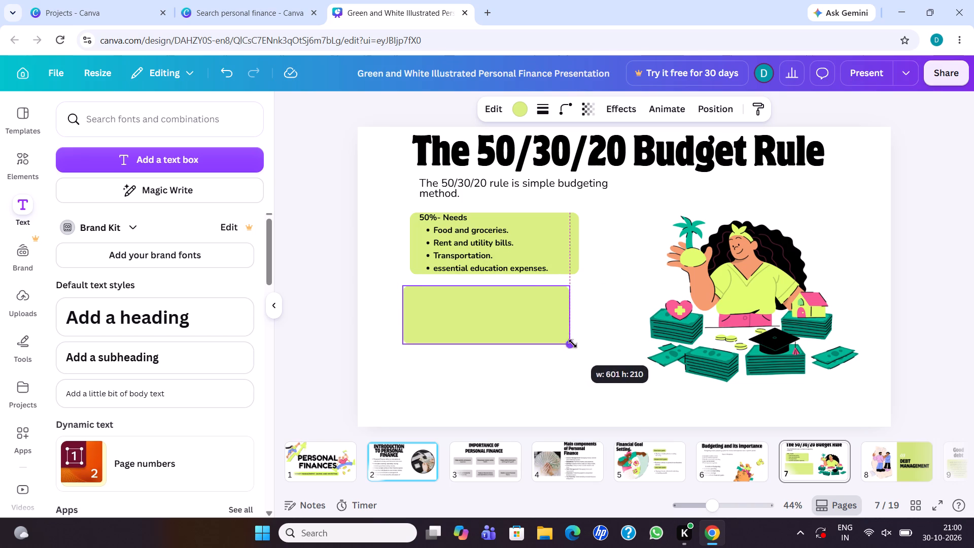
pyautogui.moveTo(573, 344); pyautogui.dragTo(584, 345)
pyautogui.moveTo(397, 286); pyautogui.dragTo(402, 285)
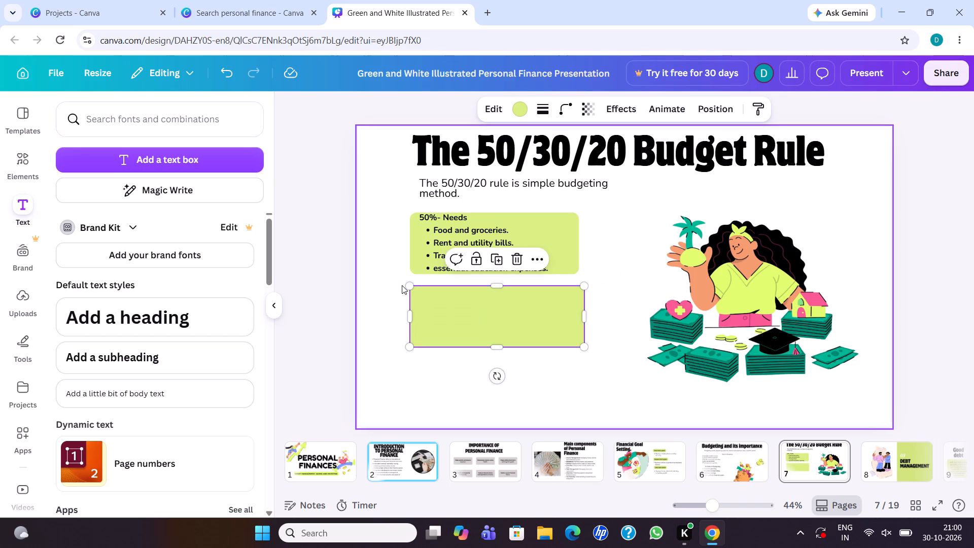
# Paste a third green box, resize it to about the second box's width, and stack it below with a small gap.
pyautogui.hotkey('ctrl', 'v')
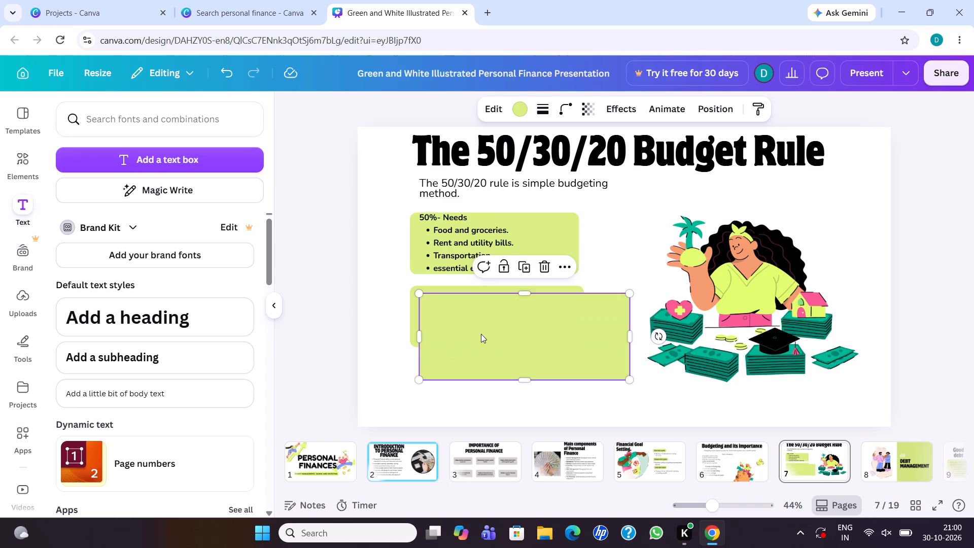
pyautogui.moveTo(632, 381); pyautogui.dragTo(566, 362)
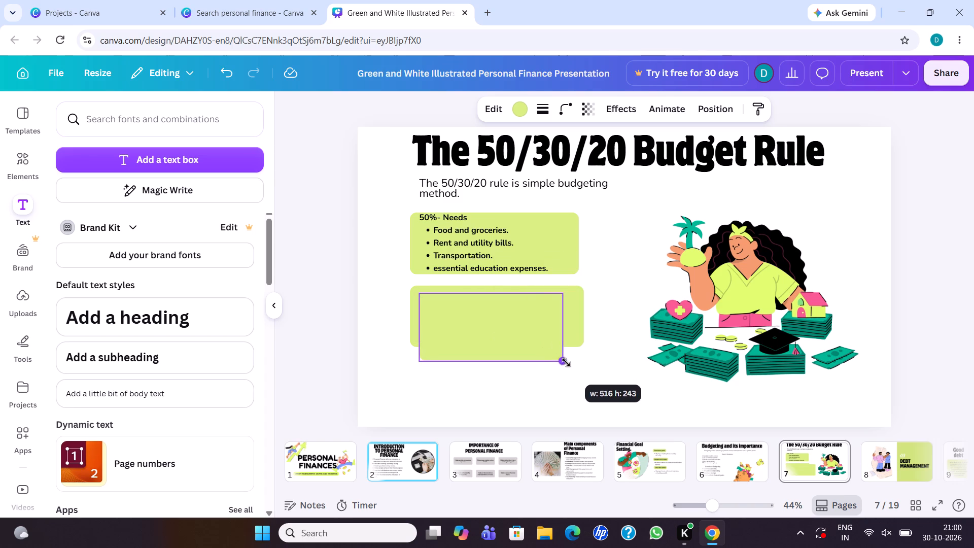
pyautogui.moveTo(566, 362); pyautogui.dragTo(577, 368)
pyautogui.moveTo(546, 345); pyautogui.dragTo(542, 392)
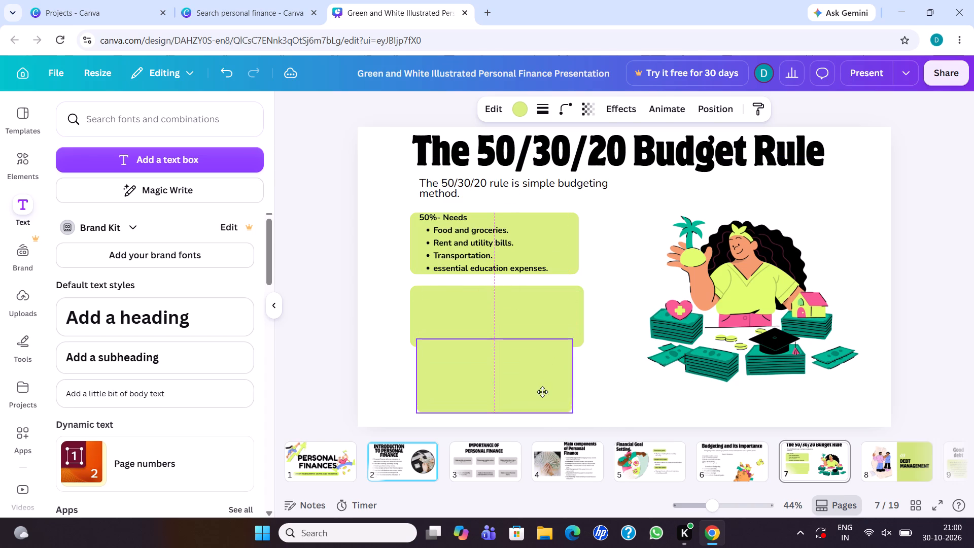
pyautogui.moveTo(542, 392); pyautogui.dragTo(542, 394)
pyautogui.click(579, 384)
pyautogui.moveTo(571, 383); pyautogui.dragTo(588, 386)
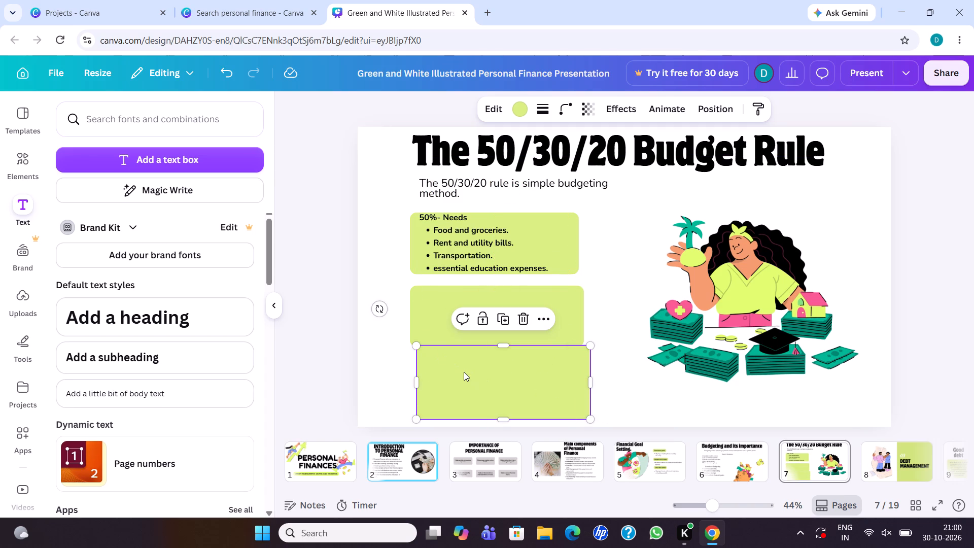
pyautogui.moveTo(464, 372); pyautogui.dragTo(458, 380)
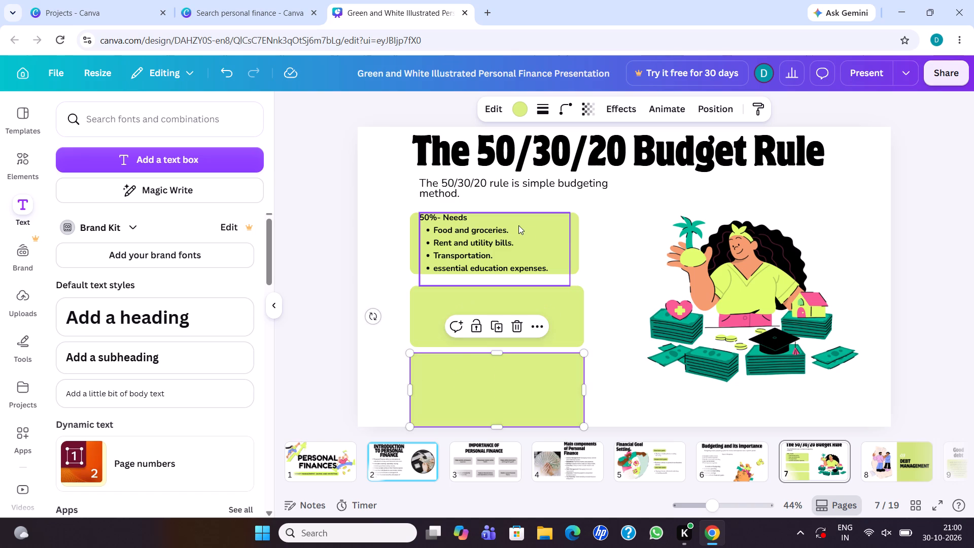
pyautogui.moveTo(552, 299); pyautogui.dragTo(549, 295)
pyautogui.moveTo(546, 372); pyautogui.dragTo(543, 399)
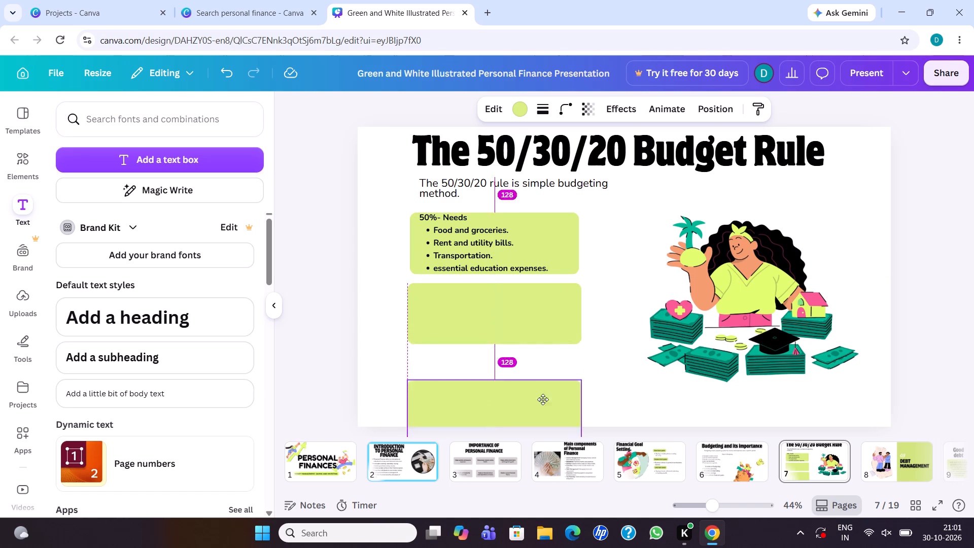
pyautogui.moveTo(543, 399); pyautogui.dragTo(541, 370)
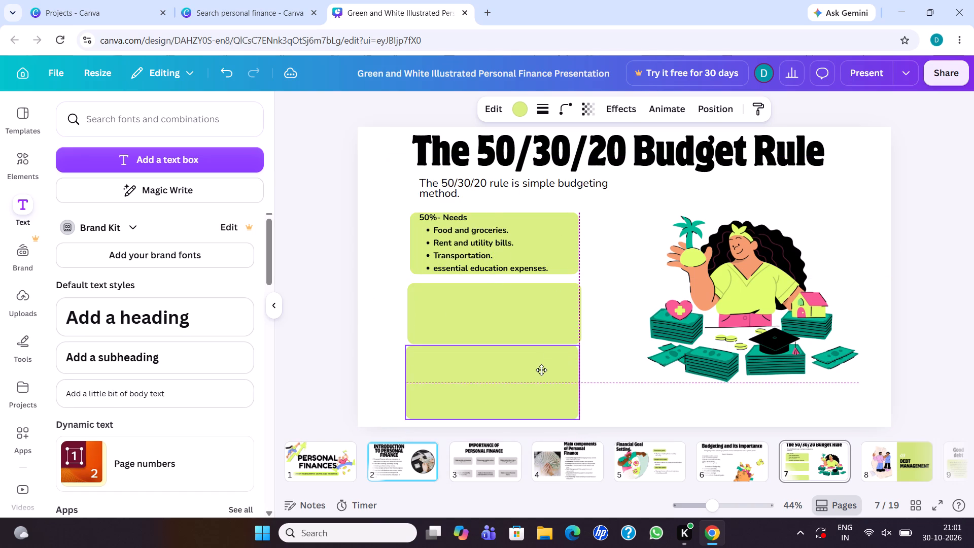
pyautogui.moveTo(541, 370); pyautogui.dragTo(539, 372)
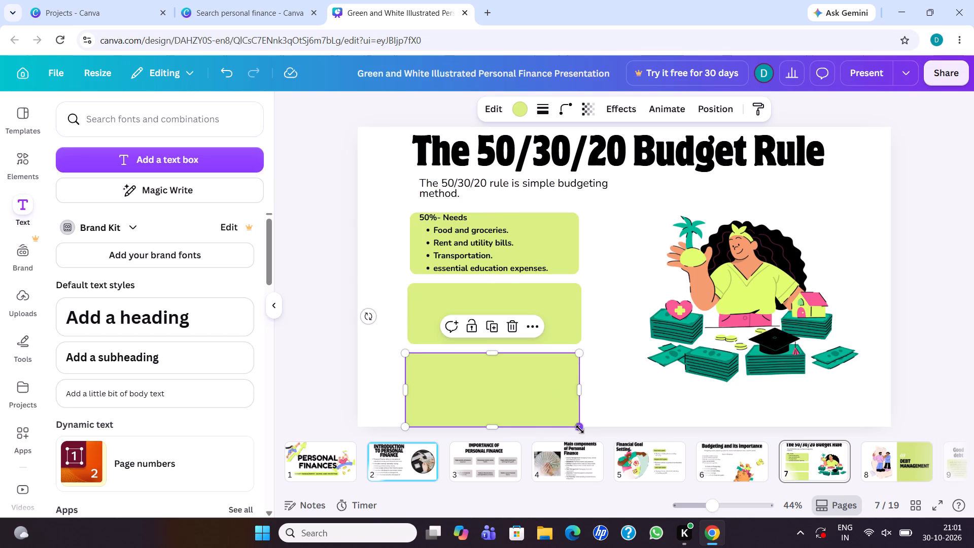
pyautogui.moveTo(579, 426); pyautogui.dragTo(583, 422)
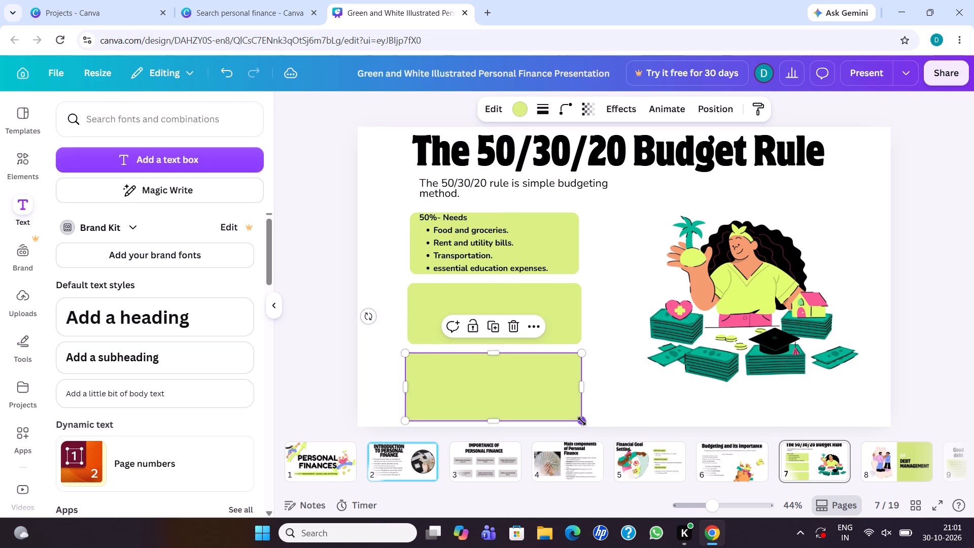
# Add a body text box in bold Nunito and replace its placeholder with the heading "30%- Wants".
pyautogui.click(455, 298)
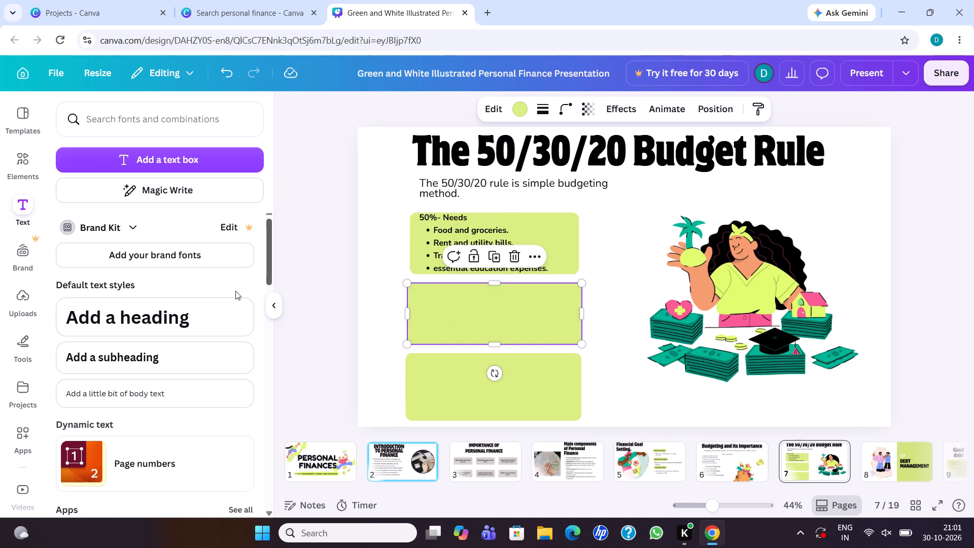
pyautogui.click(185, 393)
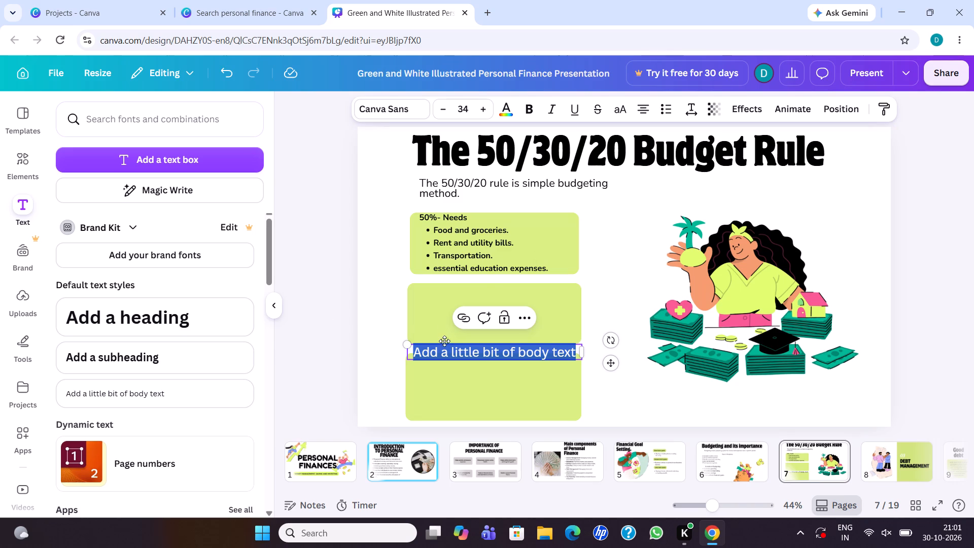
pyautogui.press('BackSpace')
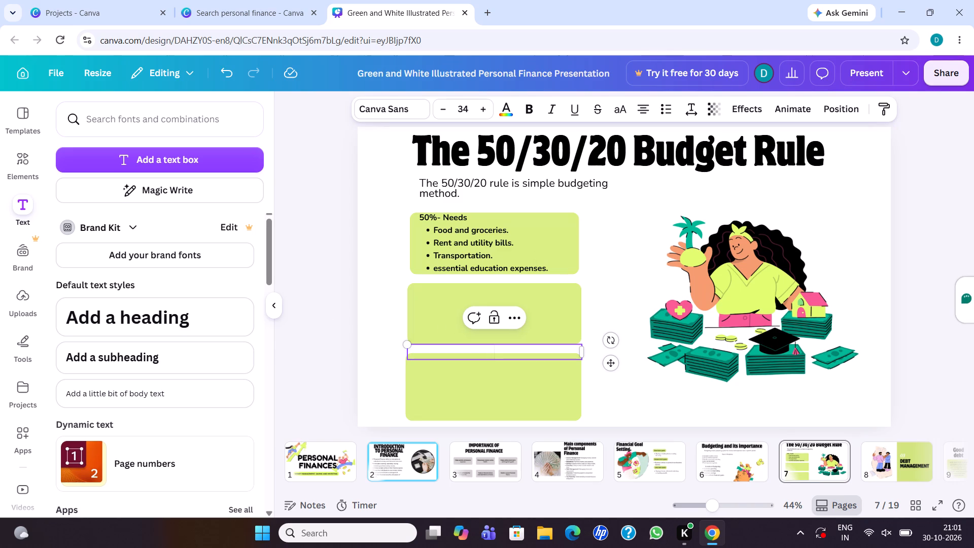
pyautogui.click(392, 99)
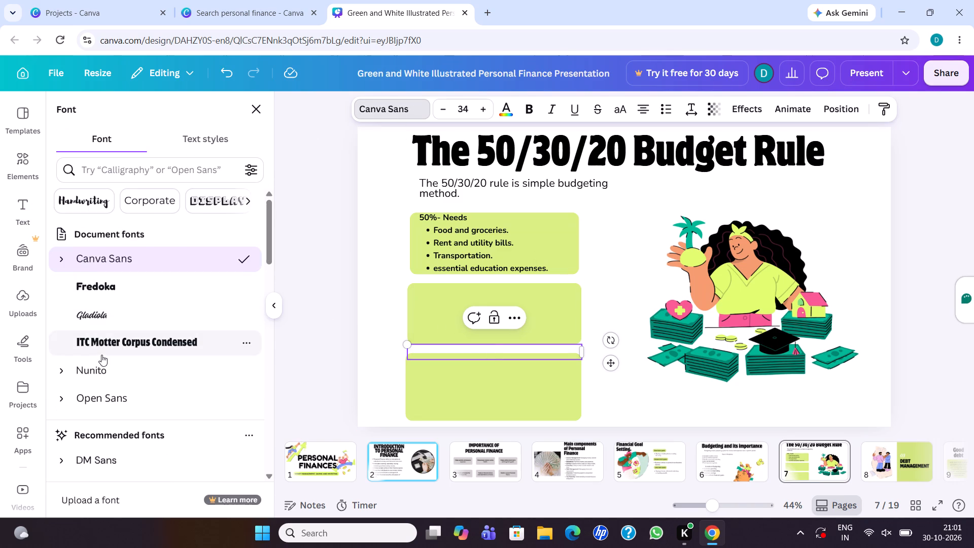
pyautogui.click(102, 367)
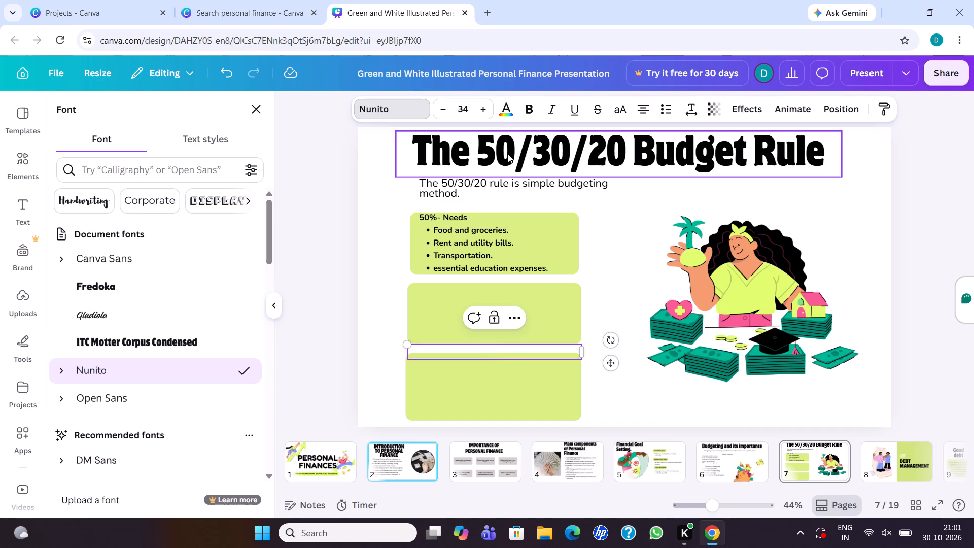
pyautogui.click(531, 115)
pyautogui.write('30')
pyautogui.press('5')
pyautogui.press('BackSpace')
pyautogui.hotkey('shift', '%')
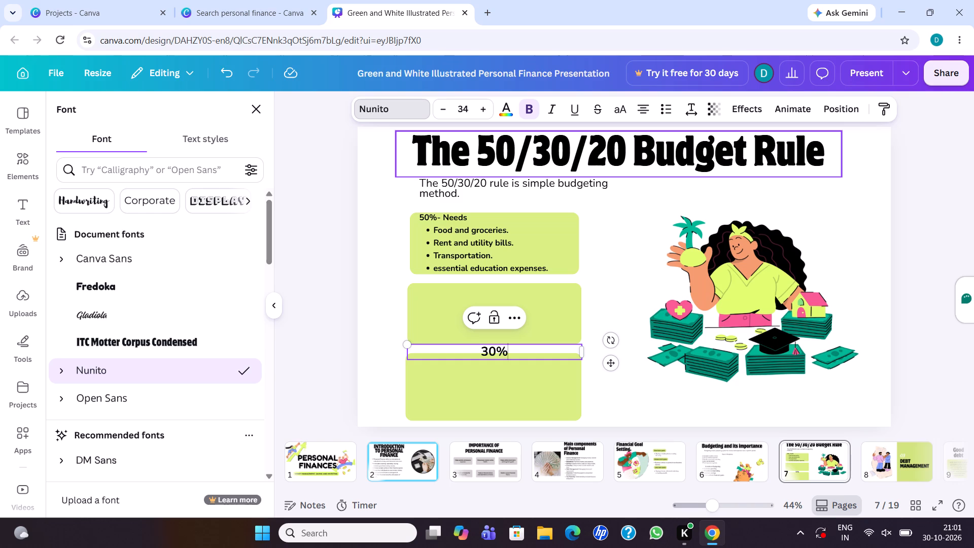
pyautogui.write('-')
pyautogui.press('space')
pyautogui.write('ants')
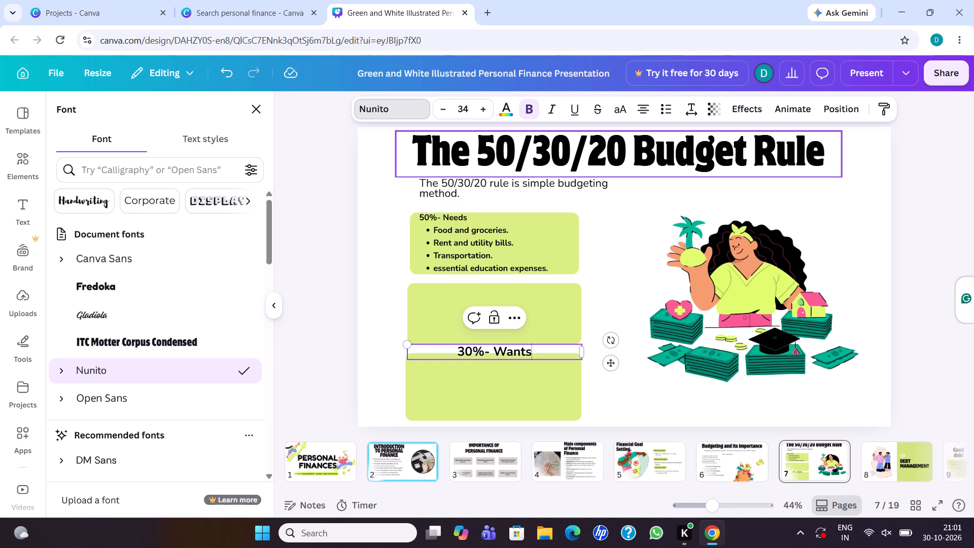
# Start a bulleted list under the "30%- Wants" heading with the items Shopping, Entertainment and Eating out.
pyautogui.click(502, 233)
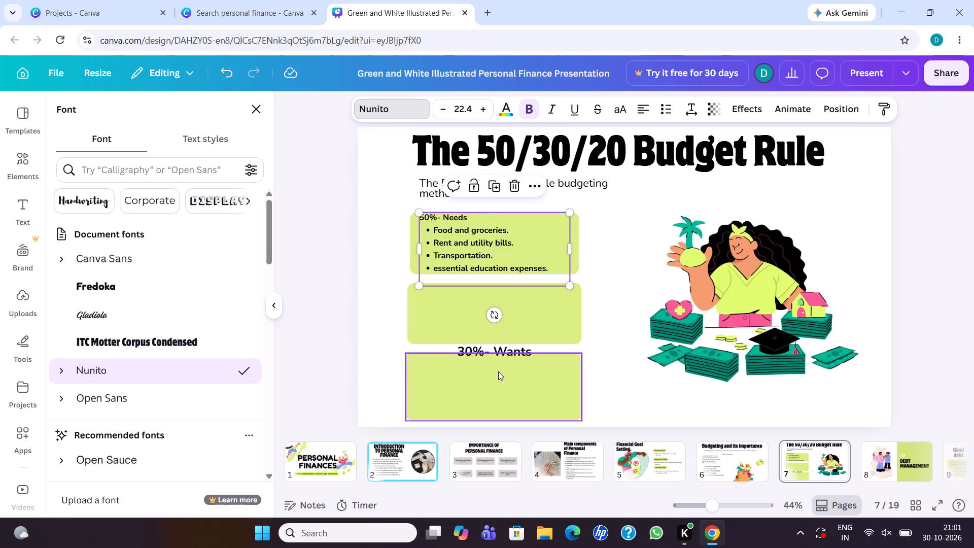
pyautogui.click(498, 348)
pyautogui.click(529, 348)
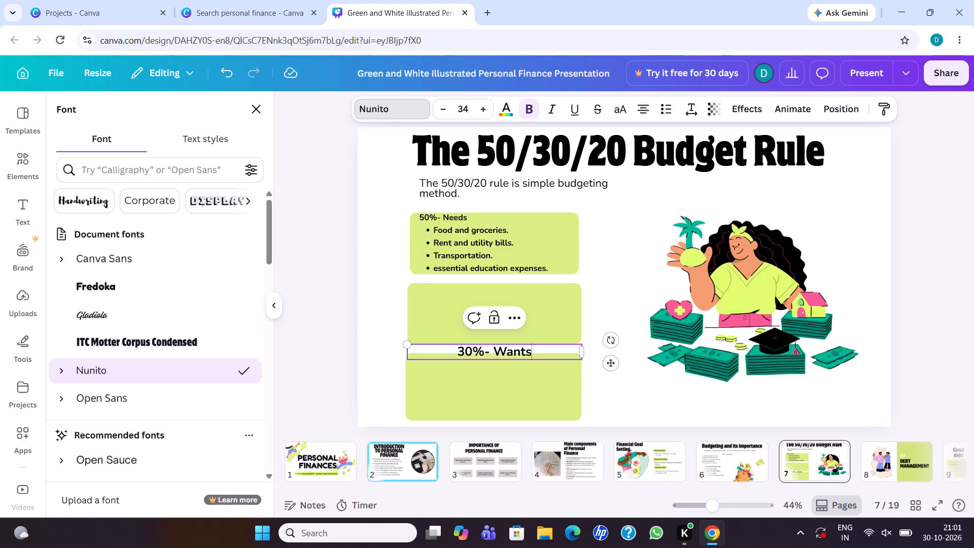
pyautogui.press('Return')
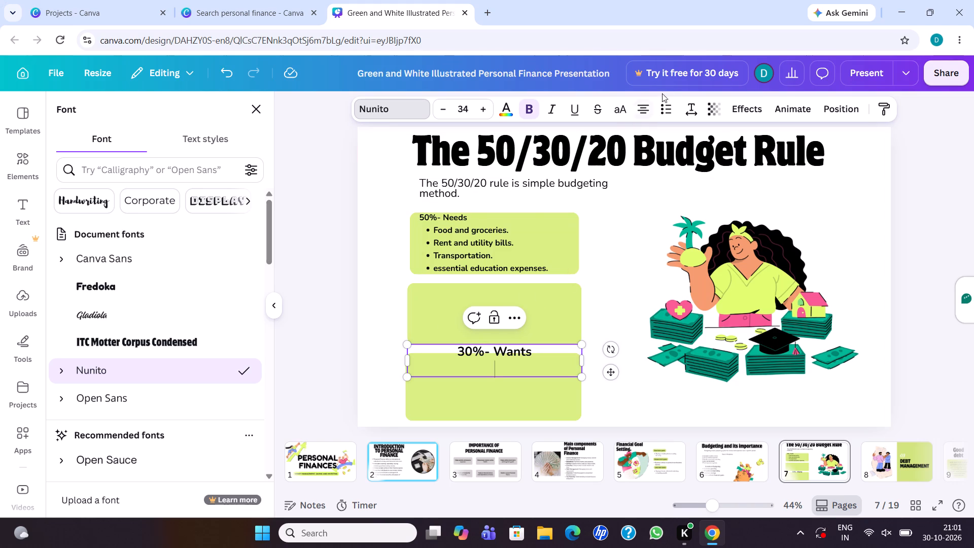
pyautogui.click(664, 108)
pyautogui.press('s')
pyautogui.write('hopping')
pyautogui.press('Return')
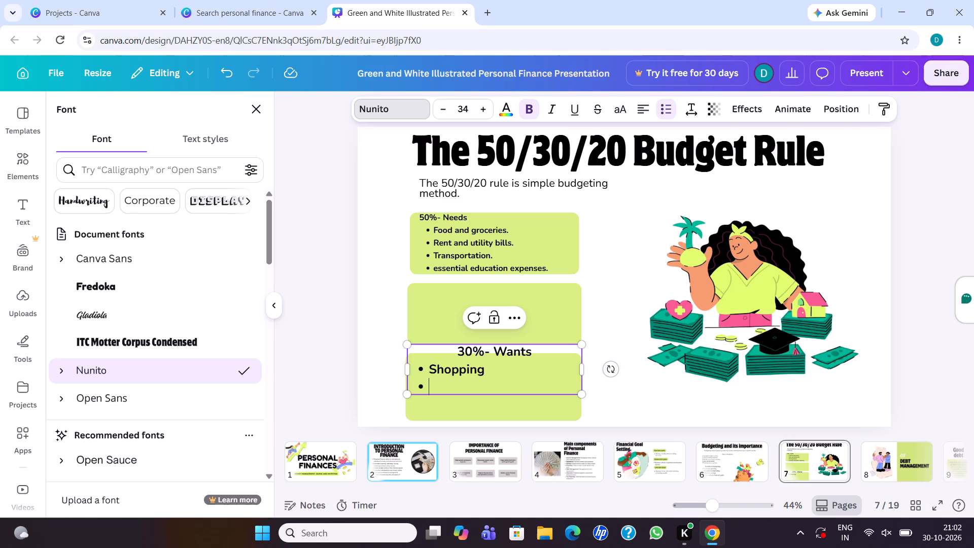
pyautogui.press('e')
pyautogui.write('nter')
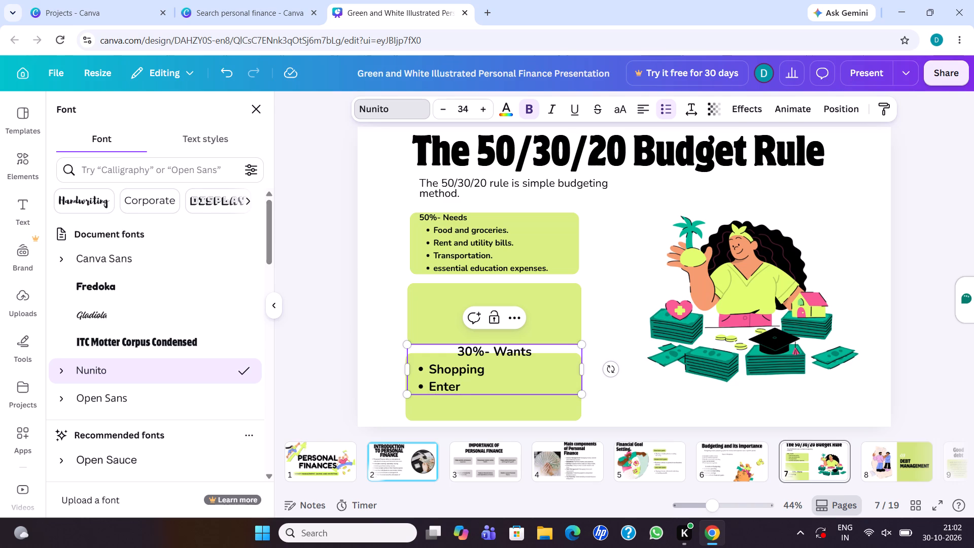
pyautogui.write('tainment')
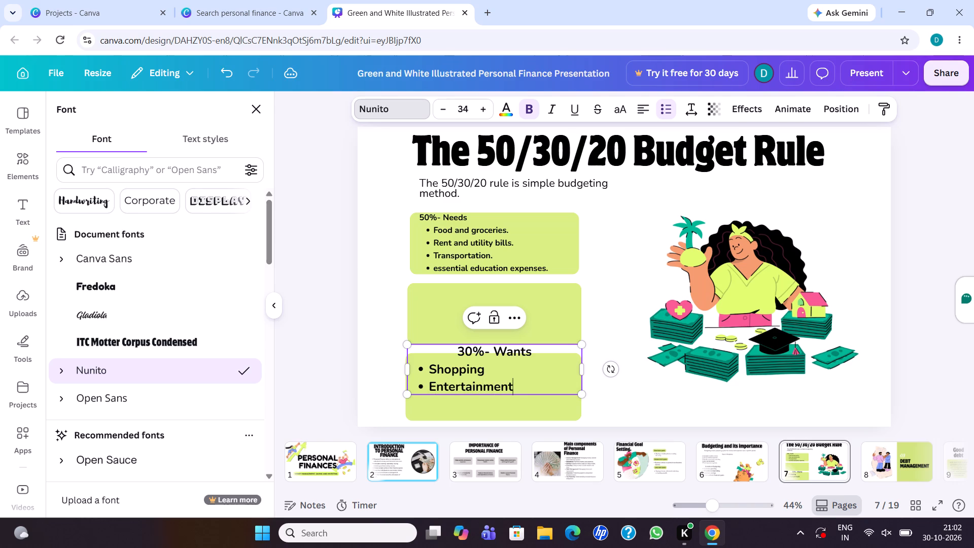
pyautogui.press('Return')
pyautogui.press('e')
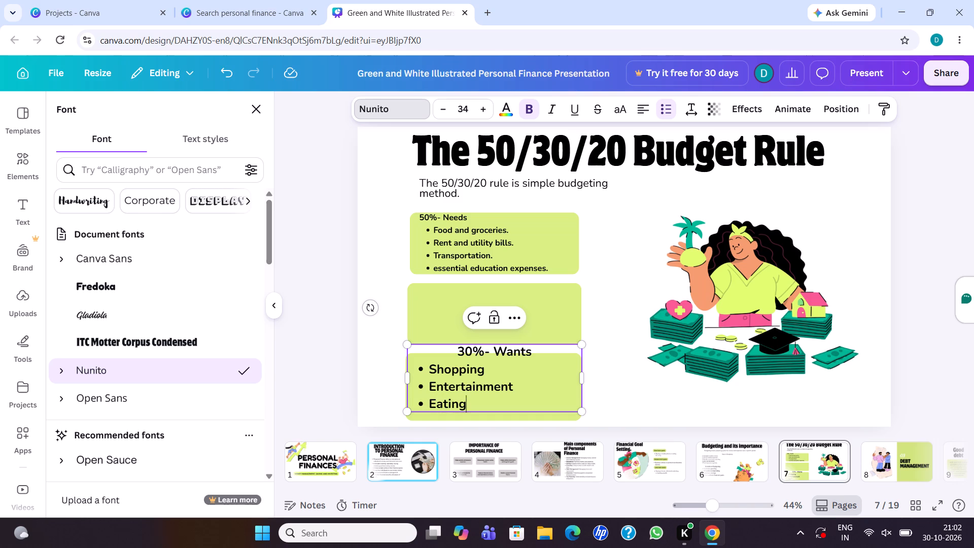
pyautogui.press('t')
# Add a fourth bullet reading "Non-essential purchases." to the wants list.
pyautogui.press('Return')
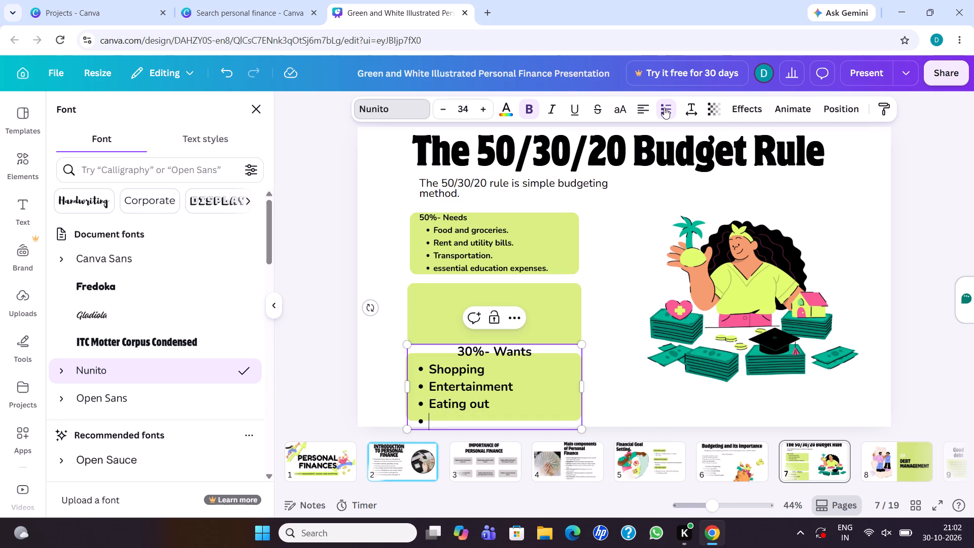
pyautogui.press('n')
pyautogui.write('on')
pyautogui.write('-esse')
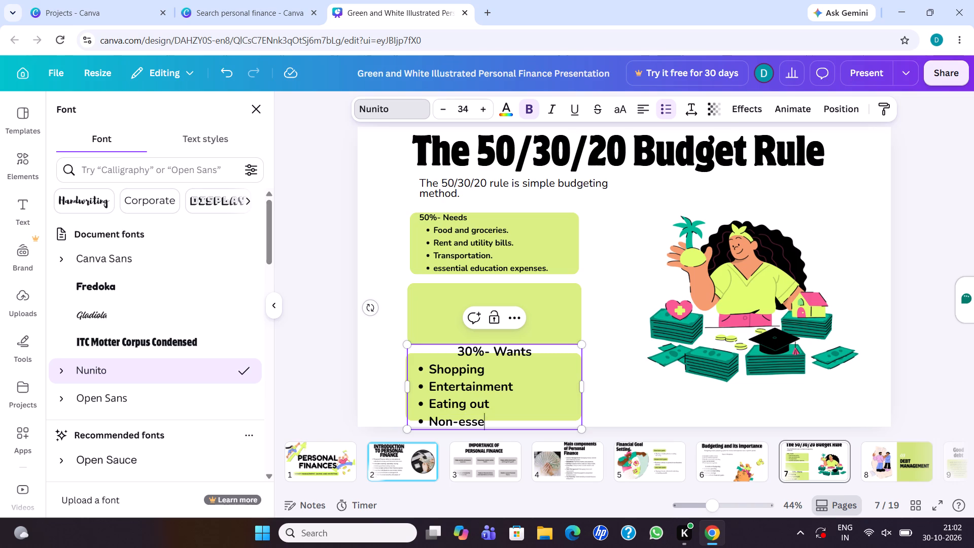
pyautogui.press('n')
pyautogui.press('r')
pyautogui.press('BackSpace')
pyautogui.write('tia')
pyautogui.write('l purchases')
pyautogui.press('.')
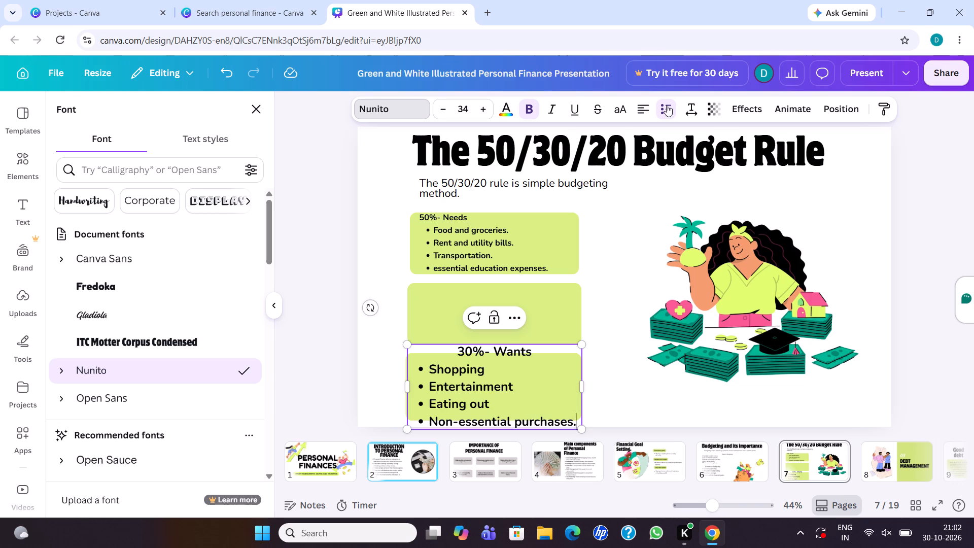
# Reduce the font size of the "Non-essential purchases." bullet to 22.
pyautogui.tripleClick(443, 106)
pyautogui.tripleClick(443, 106)
pyautogui.tripleClick(443, 106)
pyautogui.tripleClick(443, 106)
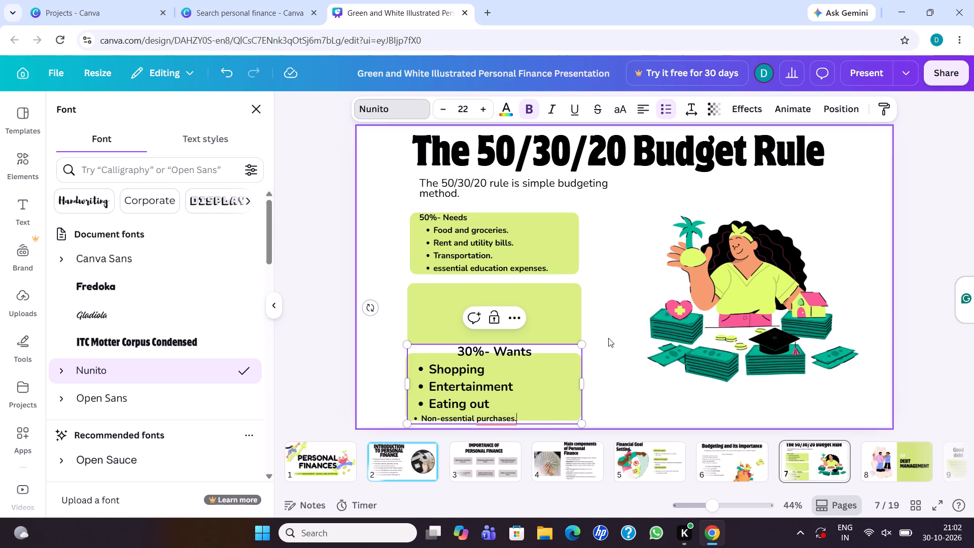
# Reduce the font size of the "30%- Wants" heading and the Shopping bullet to 22.
pyautogui.moveTo(453, 354); pyautogui.dragTo(494, 425)
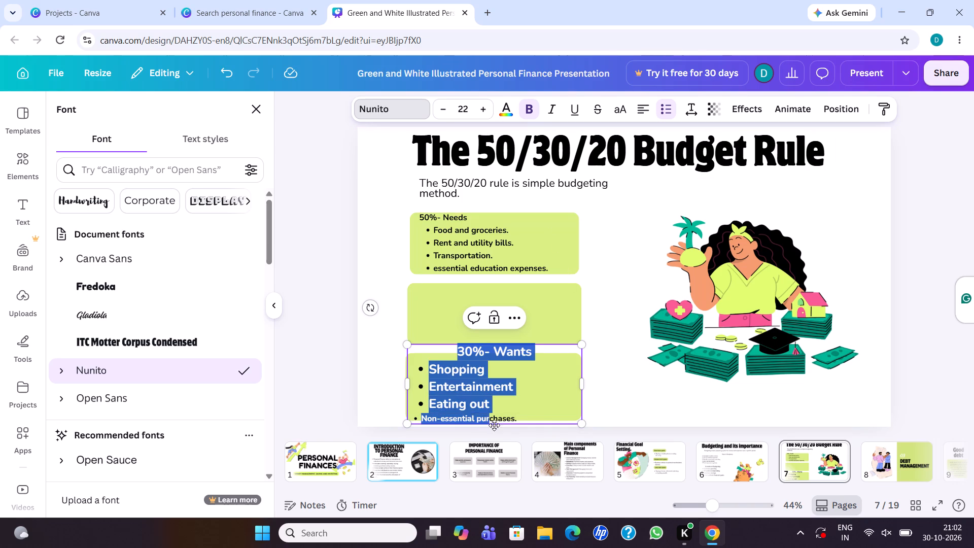
pyautogui.moveTo(494, 425); pyautogui.dragTo(517, 423)
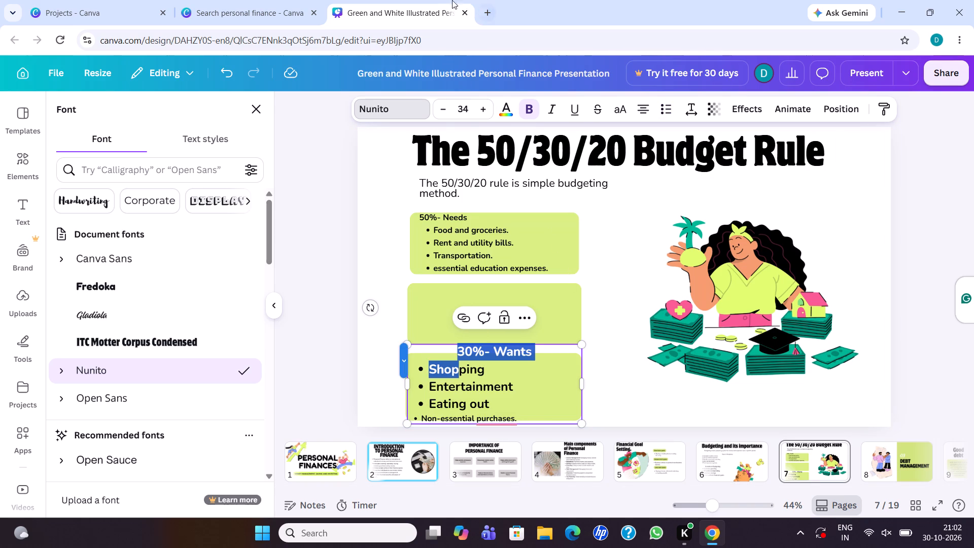
pyautogui.tripleClick(441, 112)
pyautogui.tripleClick(441, 112)
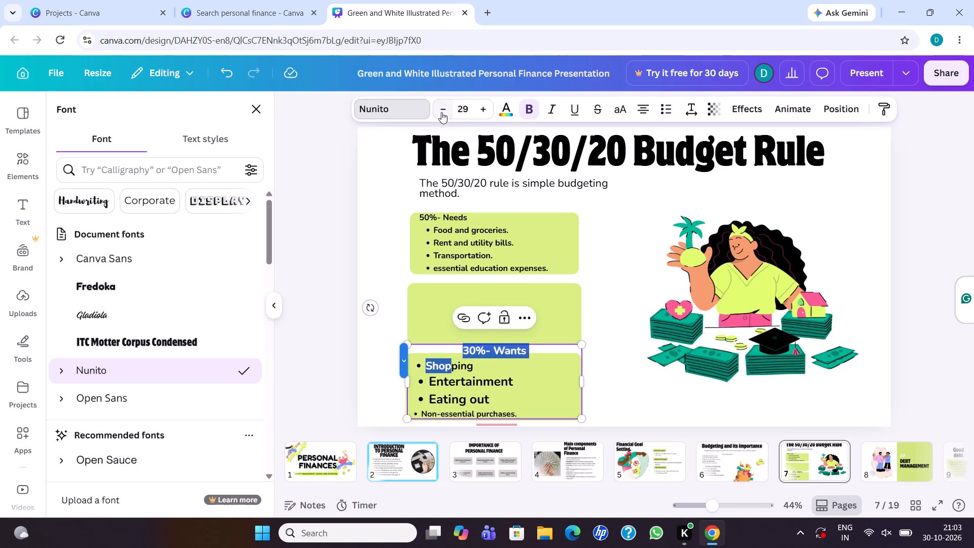
pyautogui.tripleClick(441, 112)
pyautogui.click(441, 112)
pyautogui.click(441, 112)
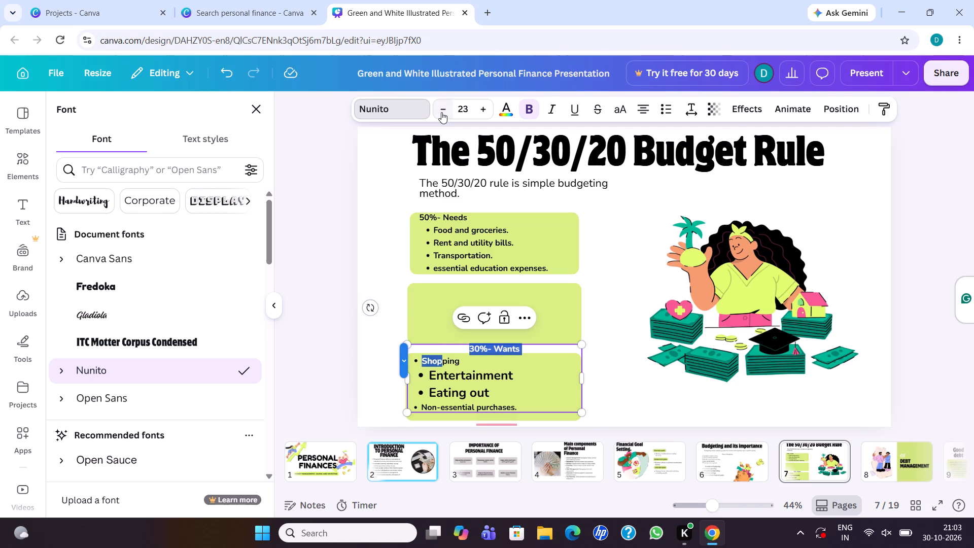
pyautogui.click(441, 112)
pyautogui.click(441, 112)
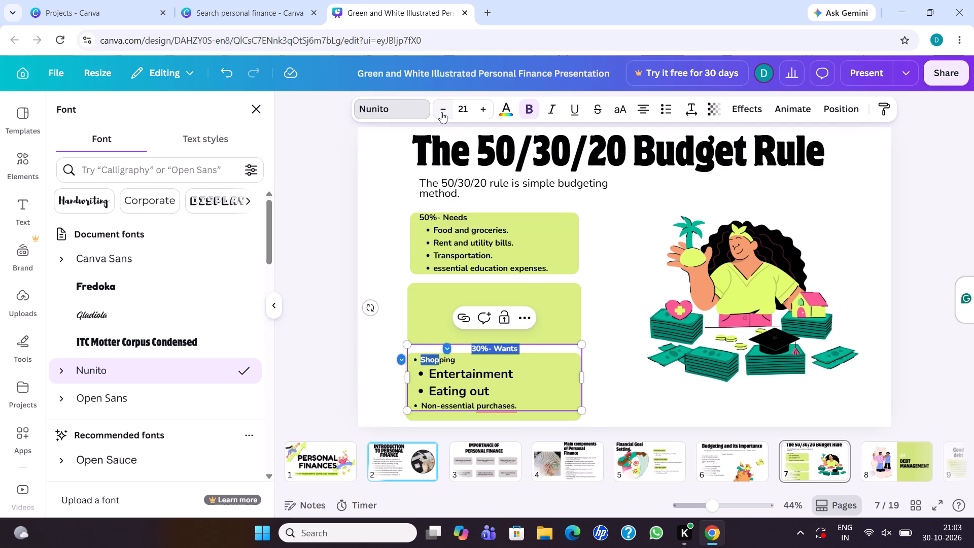
pyautogui.click(479, 107)
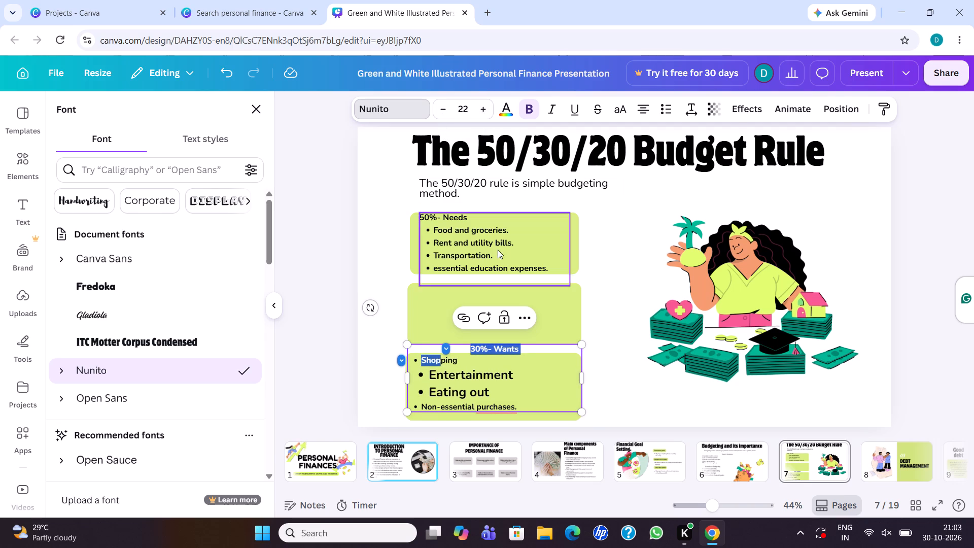
# Reduce the font size of the Entertainment and Eating out bullets to 22.
pyautogui.moveTo(418, 374); pyautogui.dragTo(494, 387)
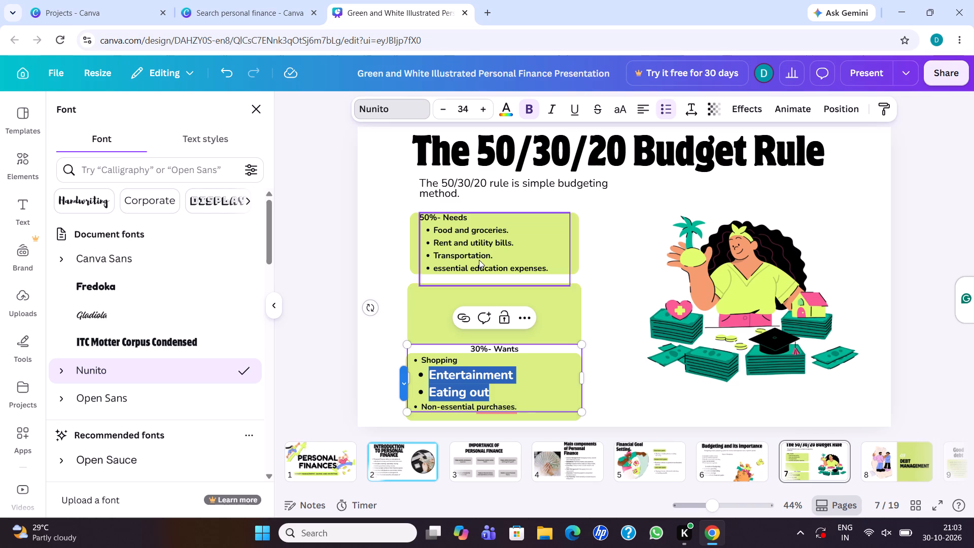
pyautogui.tripleClick(446, 112)
pyautogui.tripleClick(446, 112)
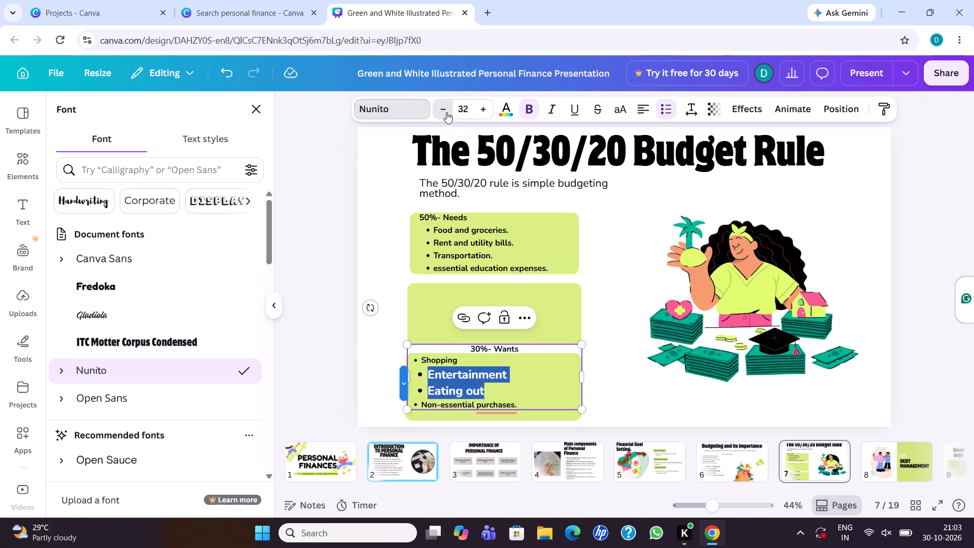
pyautogui.tripleClick(446, 112)
pyautogui.tripleClick(446, 112)
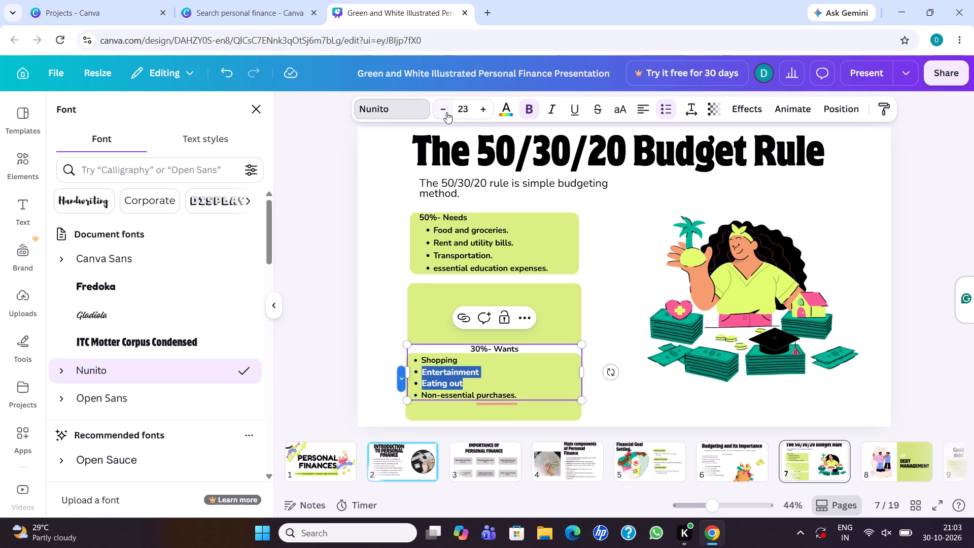
pyautogui.moveTo(560, 369); pyautogui.dragTo(561, 325)
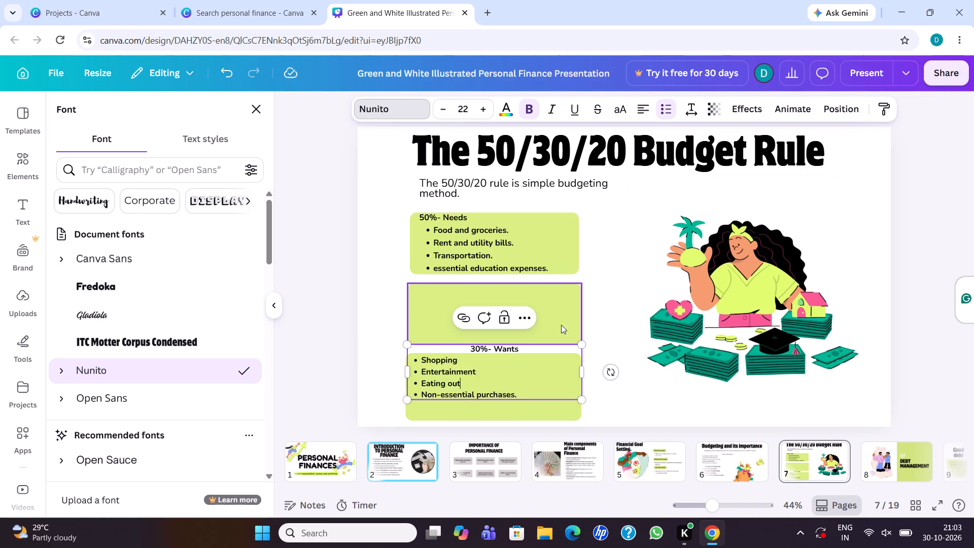
pyautogui.moveTo(561, 325); pyautogui.dragTo(568, 297)
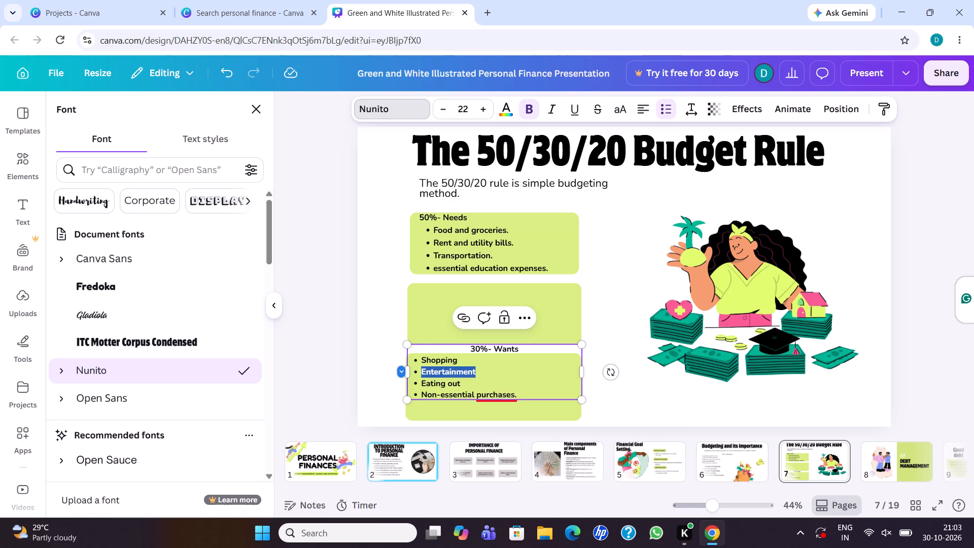
# Remove the full stop at the end of the "Non-essential purchases" bullet.
pyautogui.click(509, 396)
pyautogui.click(525, 424)
pyautogui.press('BackSpace')
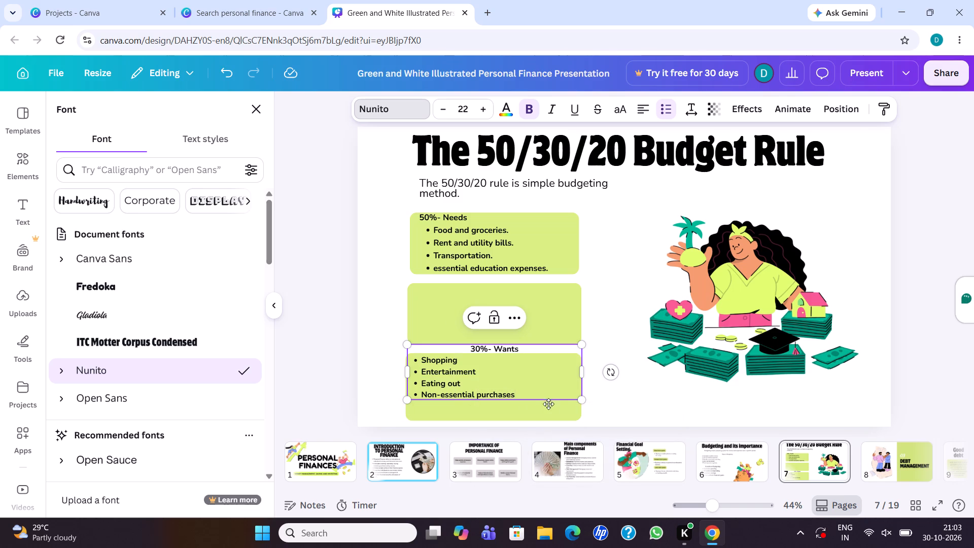
# Move the 30%- Wants text up to the second green box and shift that box up behind it, just beneath the needs box.
pyautogui.moveTo(548, 402); pyautogui.dragTo(554, 334)
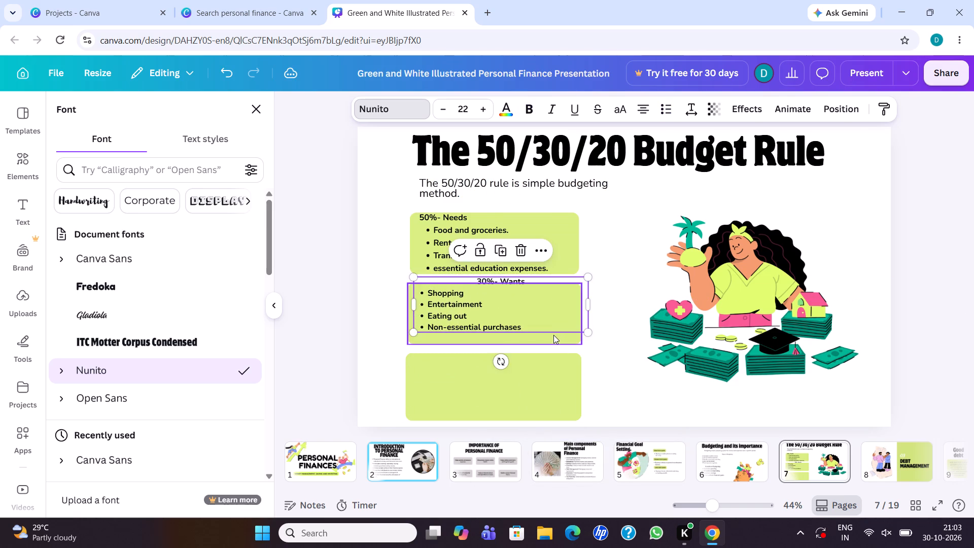
pyautogui.click(553, 335)
pyautogui.moveTo(543, 310); pyautogui.dragTo(543, 338)
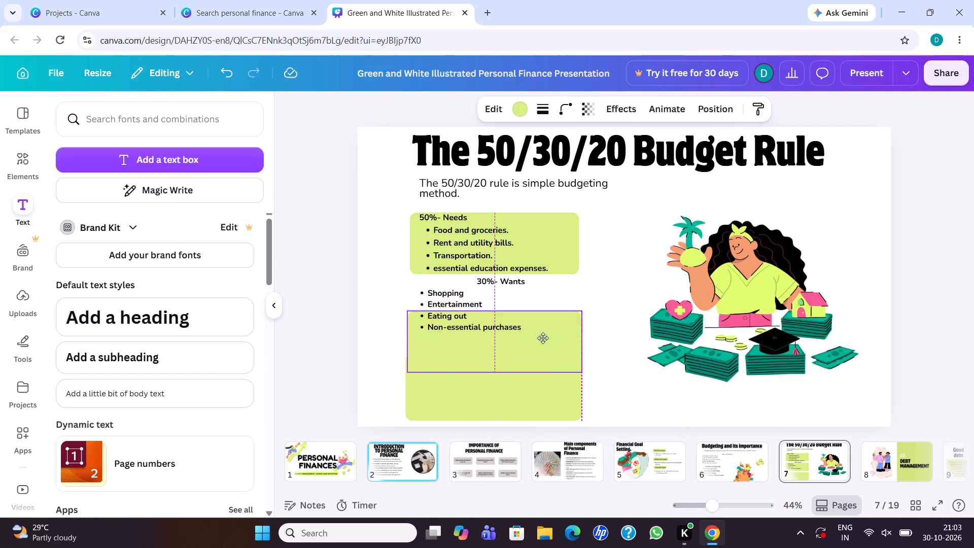
pyautogui.moveTo(543, 338); pyautogui.dragTo(542, 305)
# Move the empty third green box up so it sits just beneath the wants box with a small gap.
pyautogui.moveTo(523, 389); pyautogui.dragTo(525, 381)
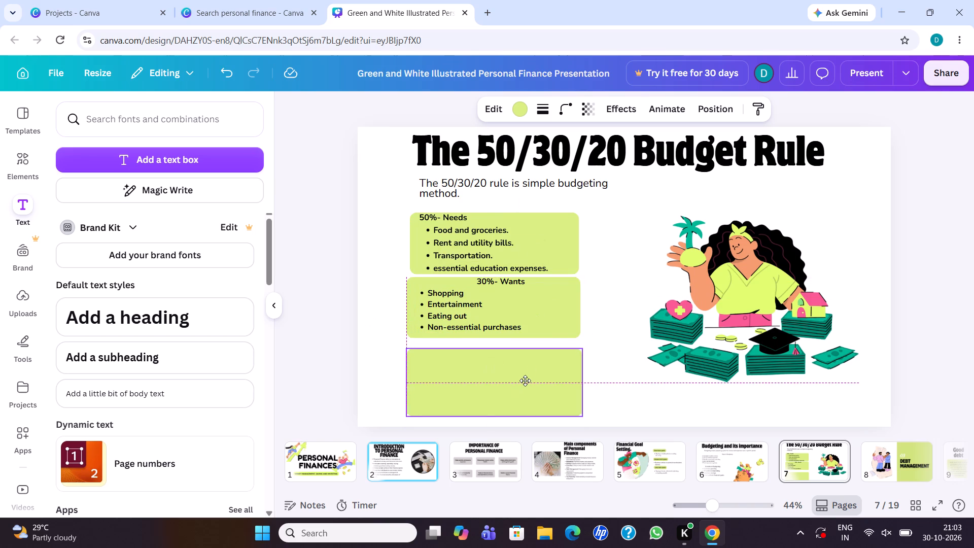
pyautogui.moveTo(525, 381); pyautogui.dragTo(524, 380)
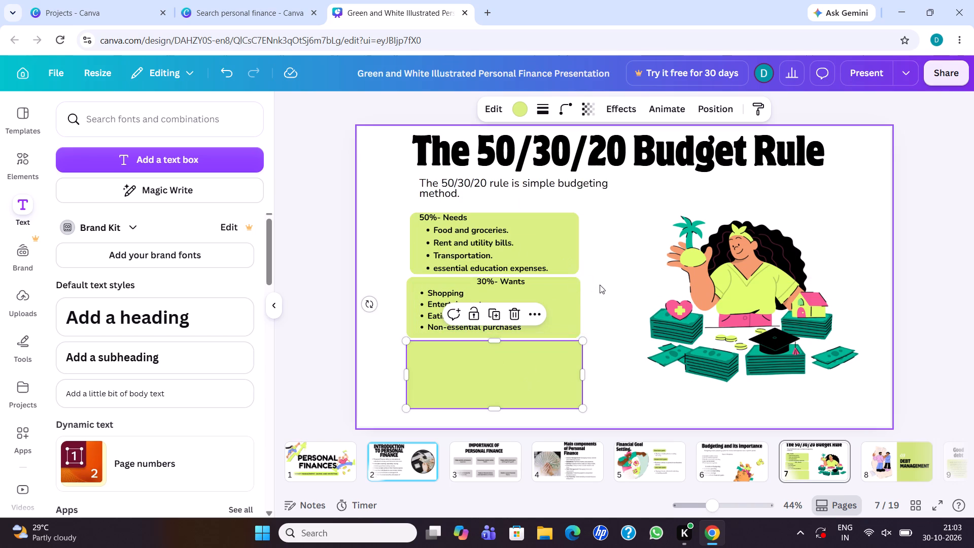
pyautogui.click(624, 253)
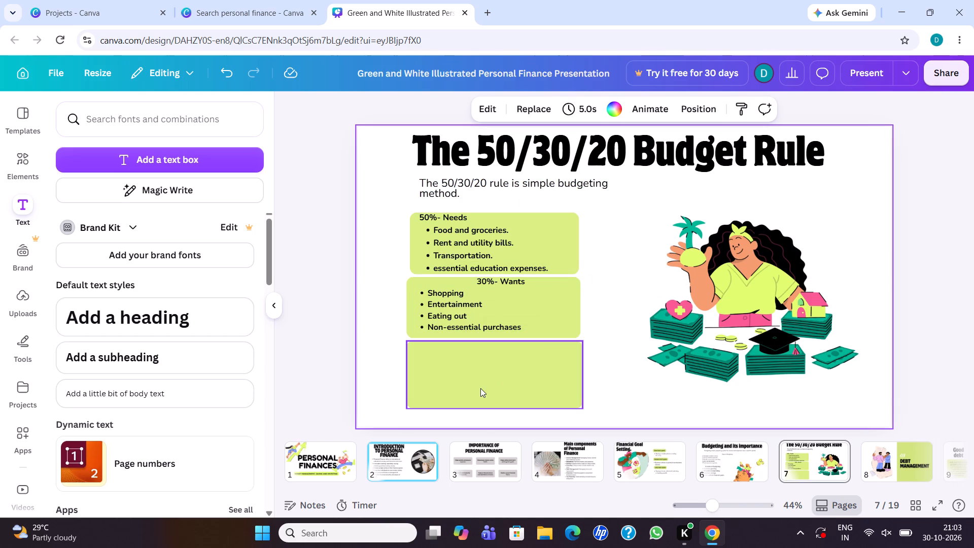
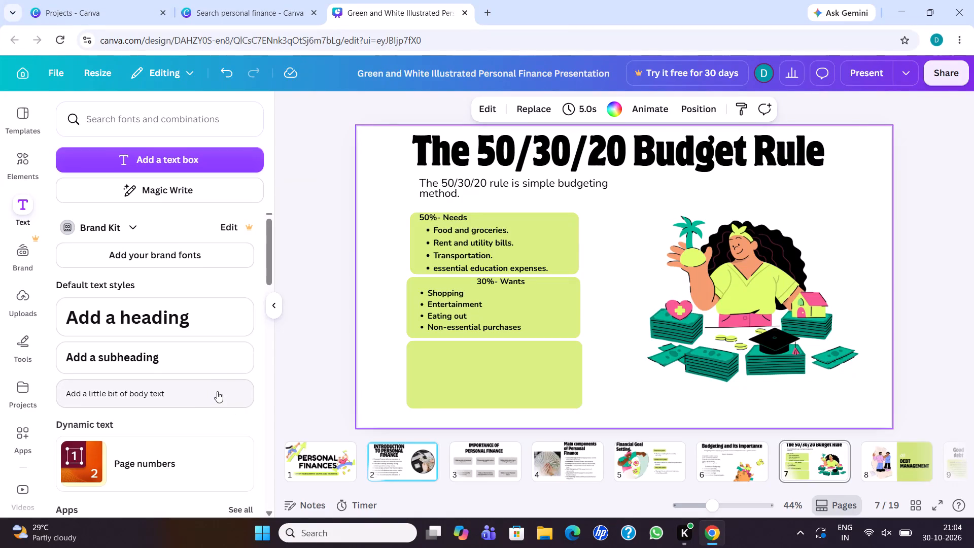
# Add a body text box to slide 7 and format it in bold Nunito at size 22.
pyautogui.click(217, 394)
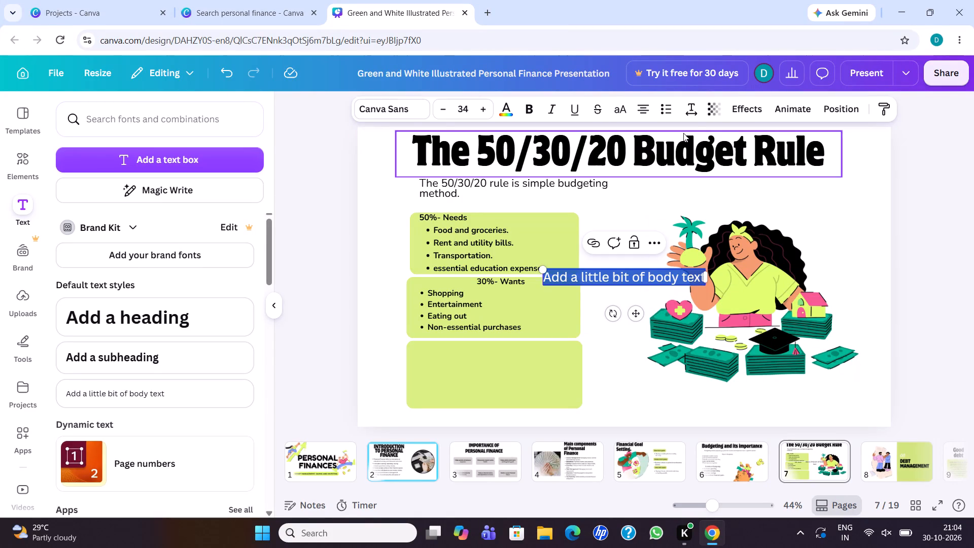
pyautogui.click(399, 99)
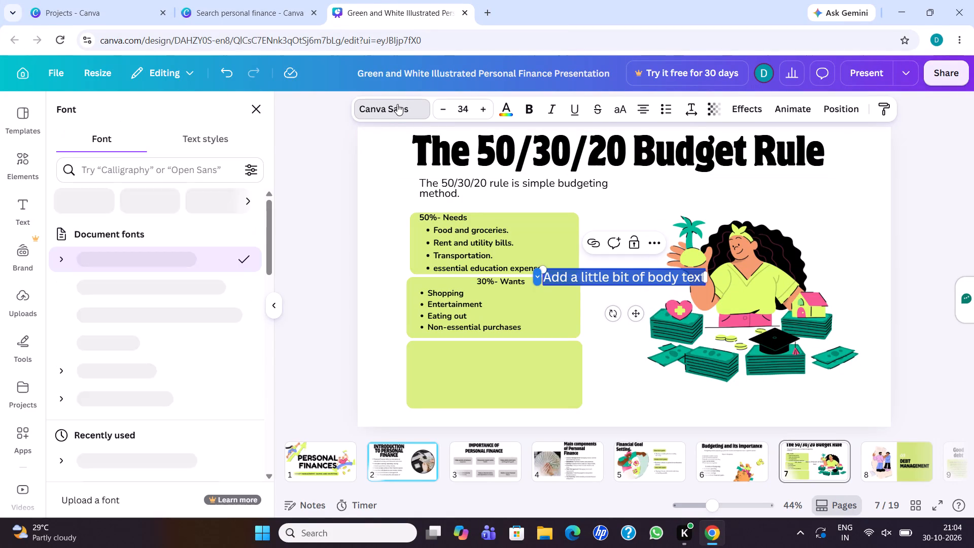
pyautogui.click(137, 371)
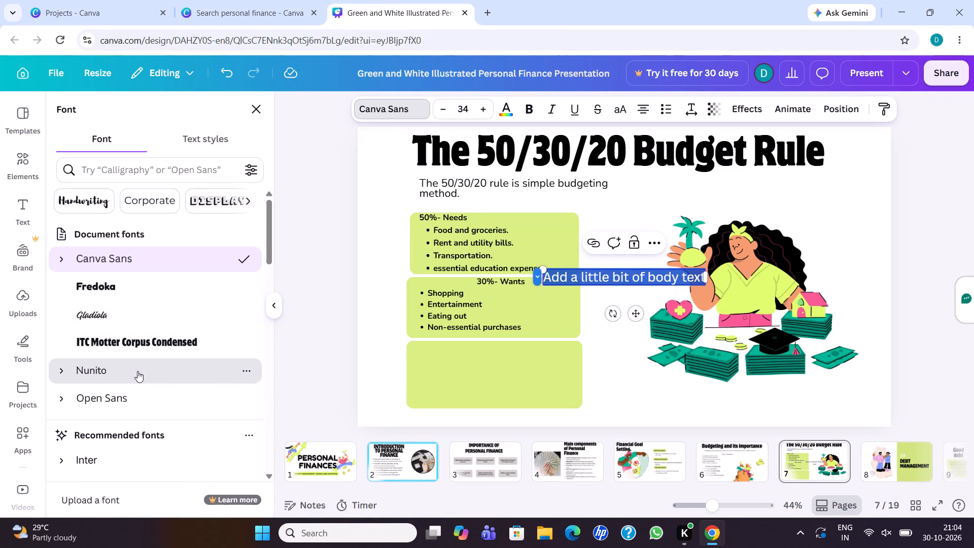
pyautogui.click(524, 105)
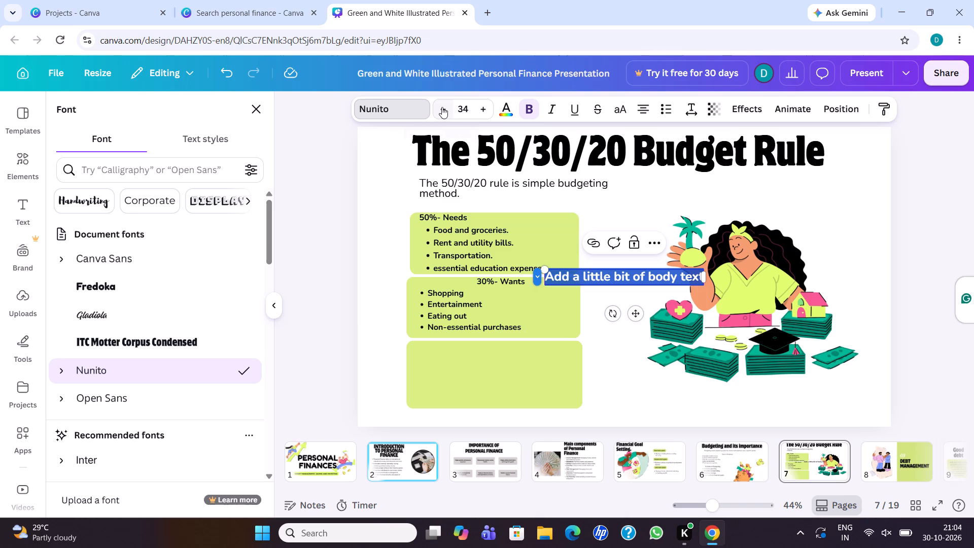
pyautogui.tripleClick(442, 108)
pyautogui.tripleClick(442, 108)
pyautogui.tripleClick(442, 108)
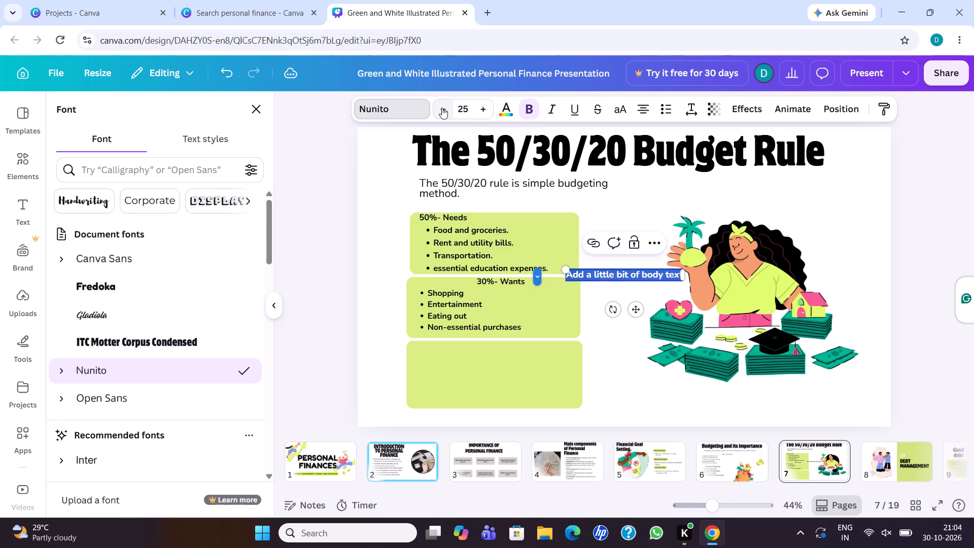
pyautogui.click(442, 108)
pyautogui.click(442, 108)
pyautogui.click(442, 108)
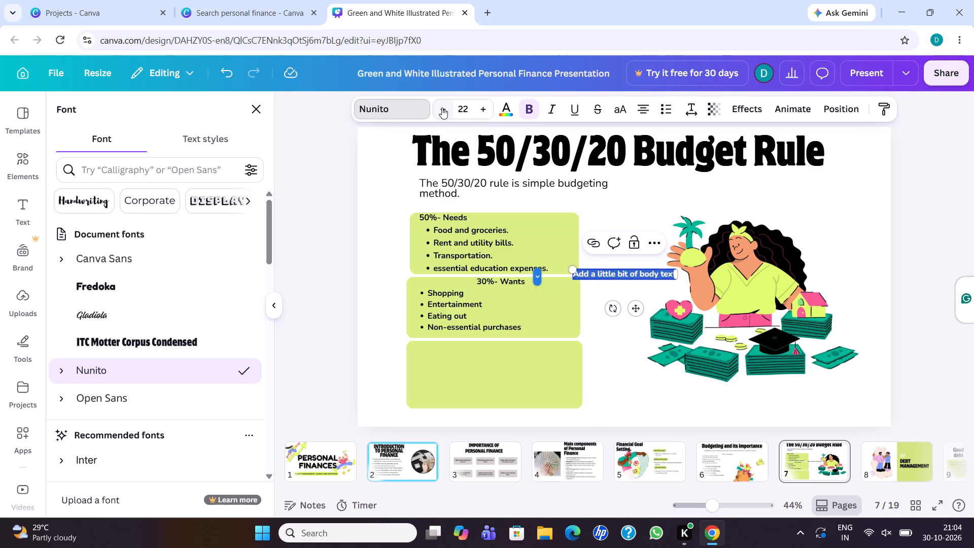
# Enter "20%- Savings and Debt Repayment" as the heading of the new text box.
pyautogui.press('2')
pyautogui.press('0')
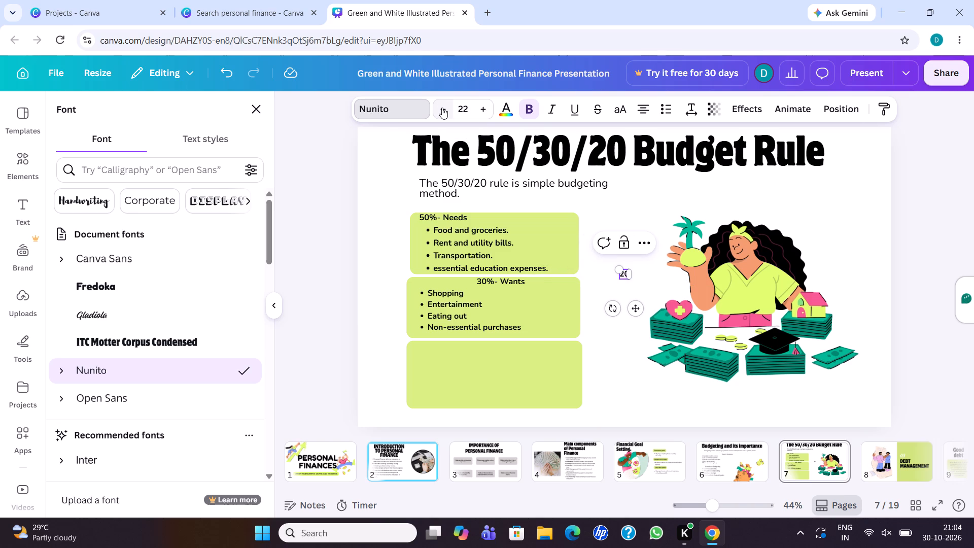
pyautogui.hotkey('shift', '%')
pyautogui.write('-')
pyautogui.press('space')
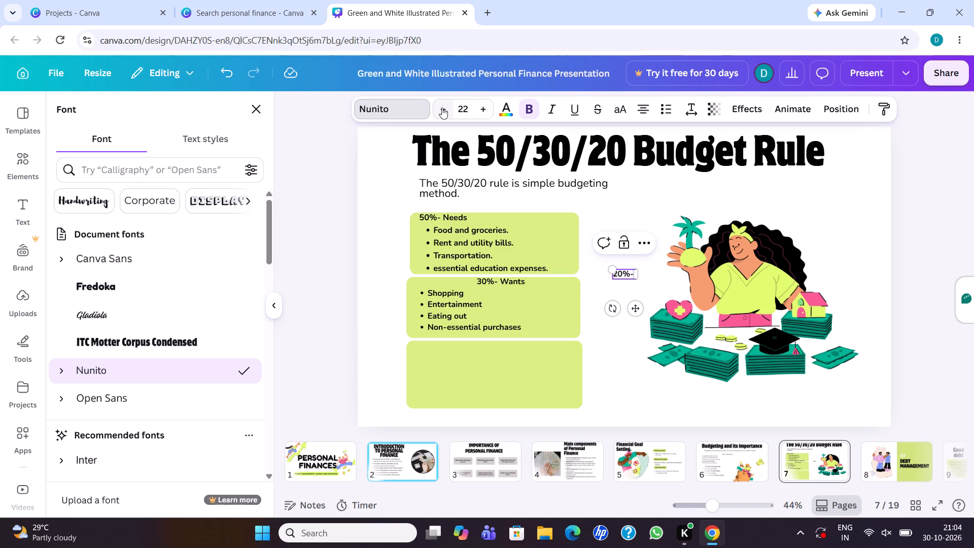
pyautogui.press('s')
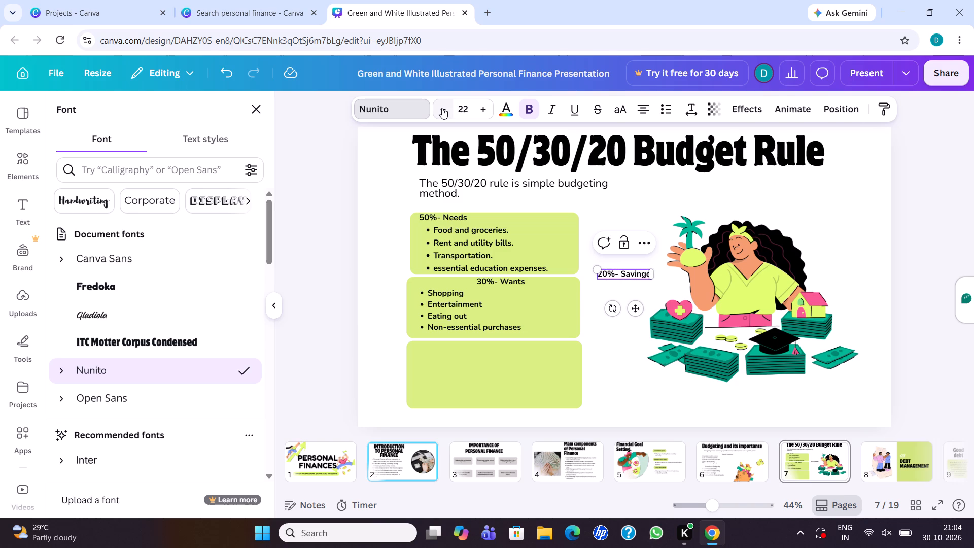
pyautogui.press('BackSpace')
pyautogui.press('s')
pyautogui.press('space')
pyautogui.write('and')
pyautogui.press('space')
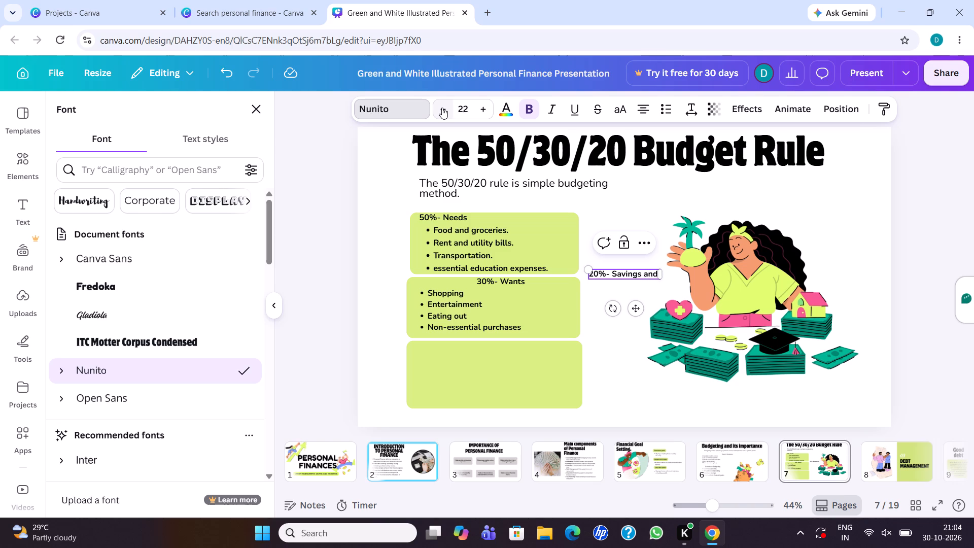
pyautogui.press('d')
pyautogui.press('e')
pyautogui.write('bt')
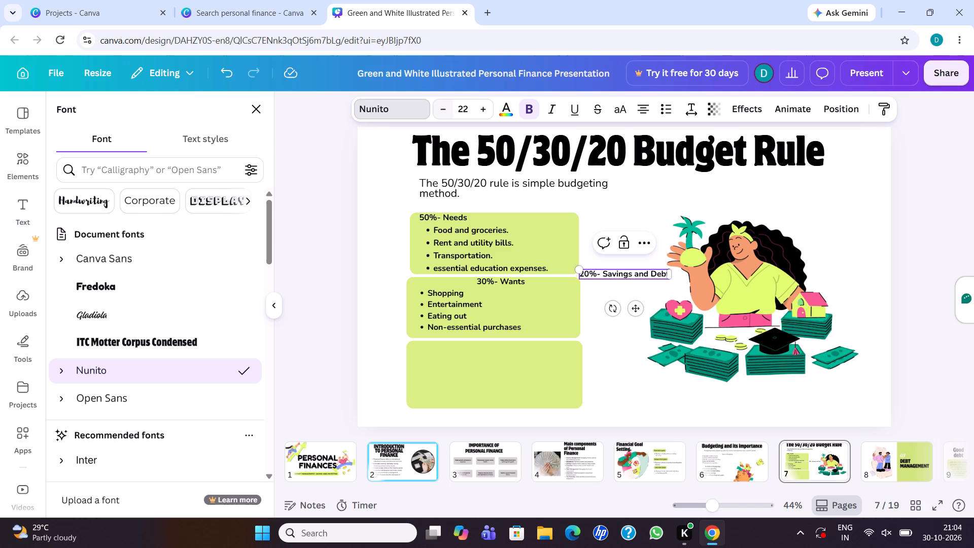
pyautogui.press('space')
pyautogui.press('r')
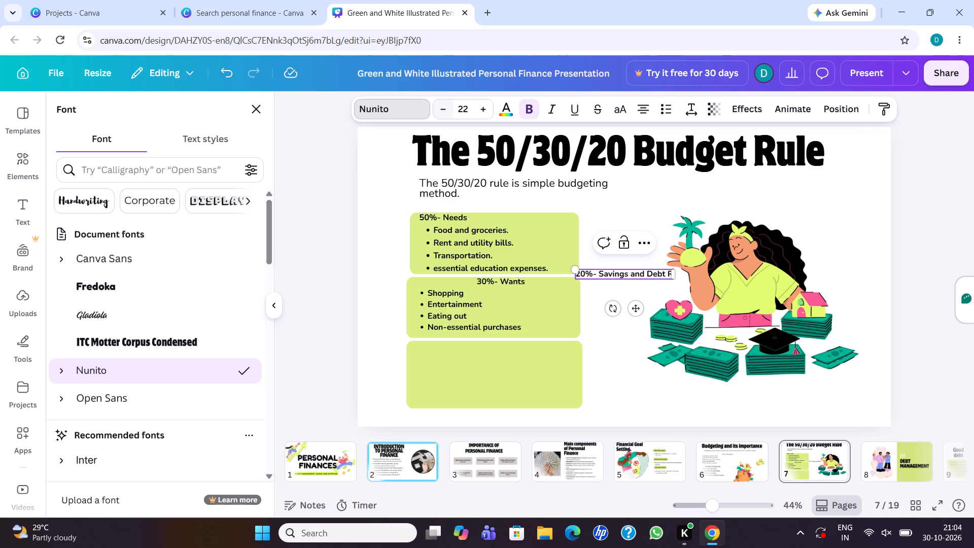
pyautogui.write('epa')
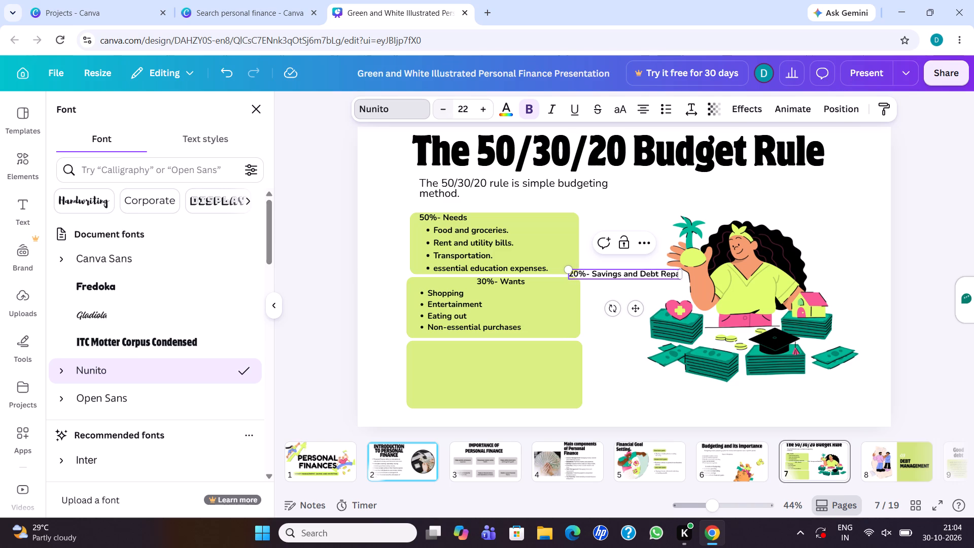
pyautogui.write('yment')
# Add a bulleted list beneath the heading with Emergency Loans, Investments and Additional loan repayment.
pyautogui.press('Return')
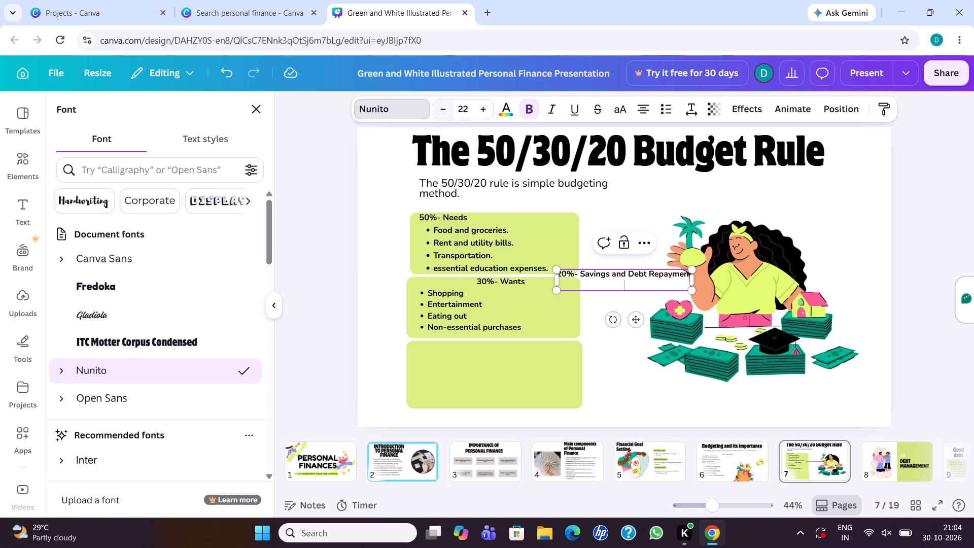
pyautogui.click(664, 112)
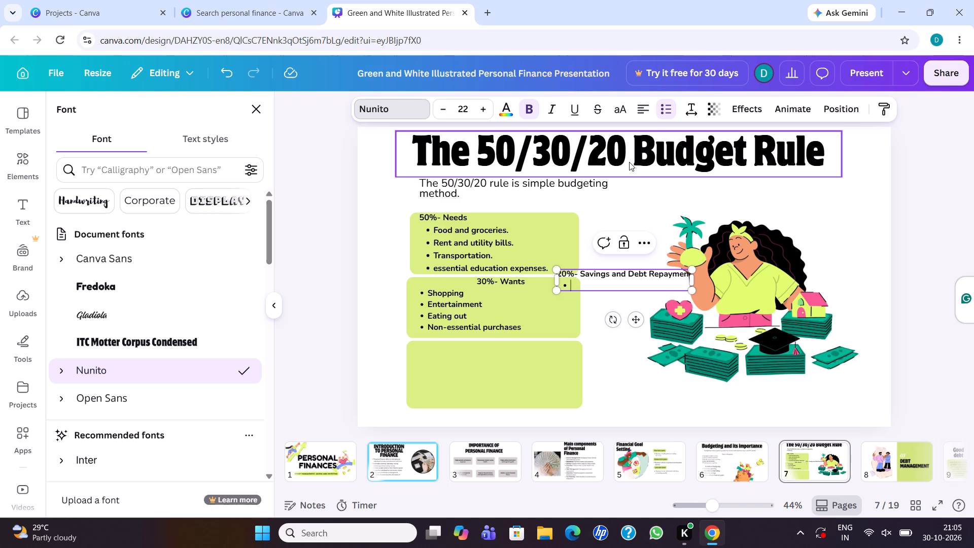
pyautogui.press('e')
pyautogui.write('mergeny')
pyautogui.press('BackSpace')
pyautogui.press('BackSpace')
pyautogui.write('ncy')
pyautogui.press('space')
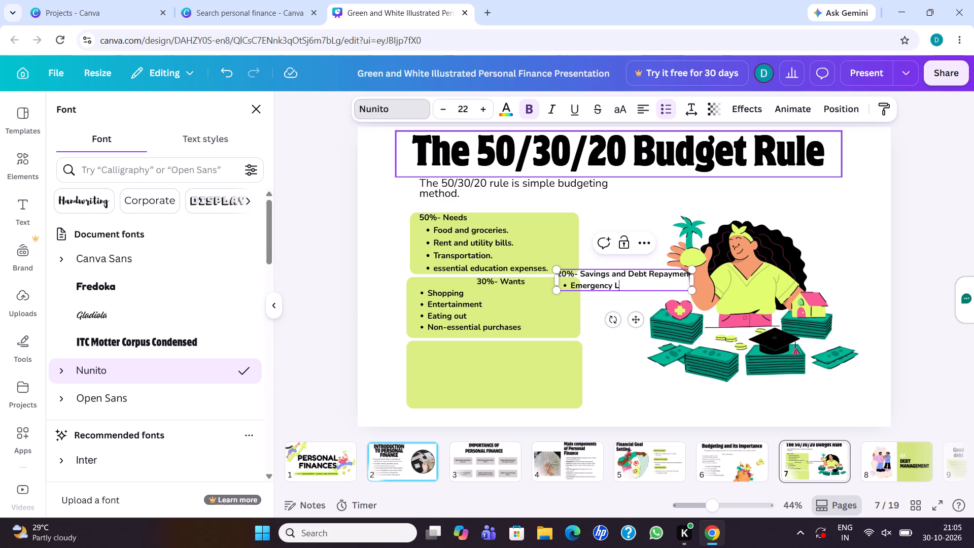
pyautogui.press('Return')
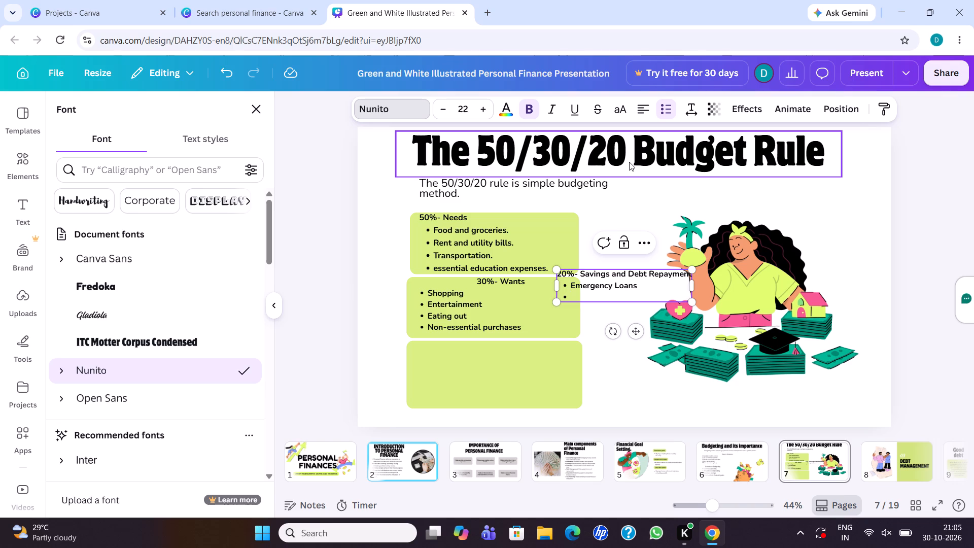
pyautogui.write('nvestments')
pyautogui.press('Return')
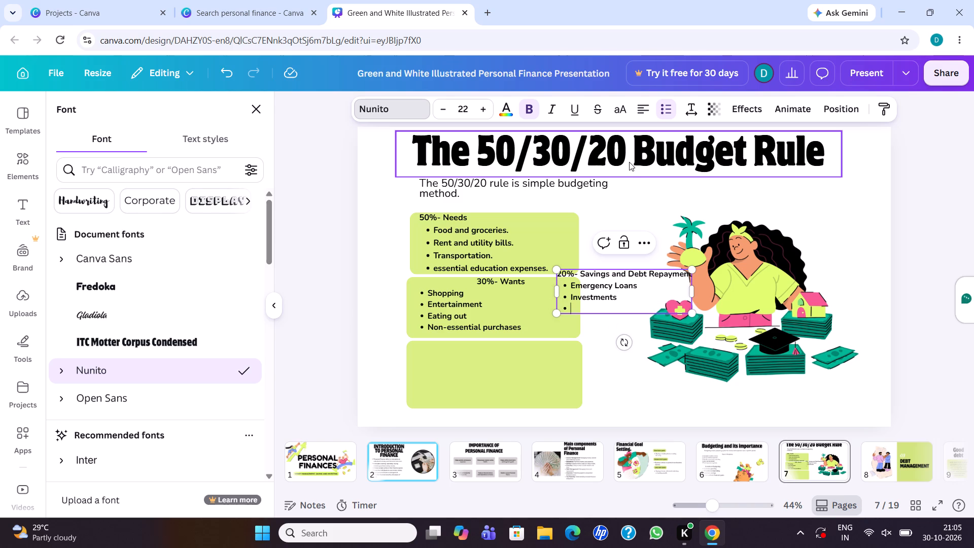
pyautogui.press('a')
pyautogui.write('dd')
pyautogui.write('itiona')
pyautogui.write('l loan re')
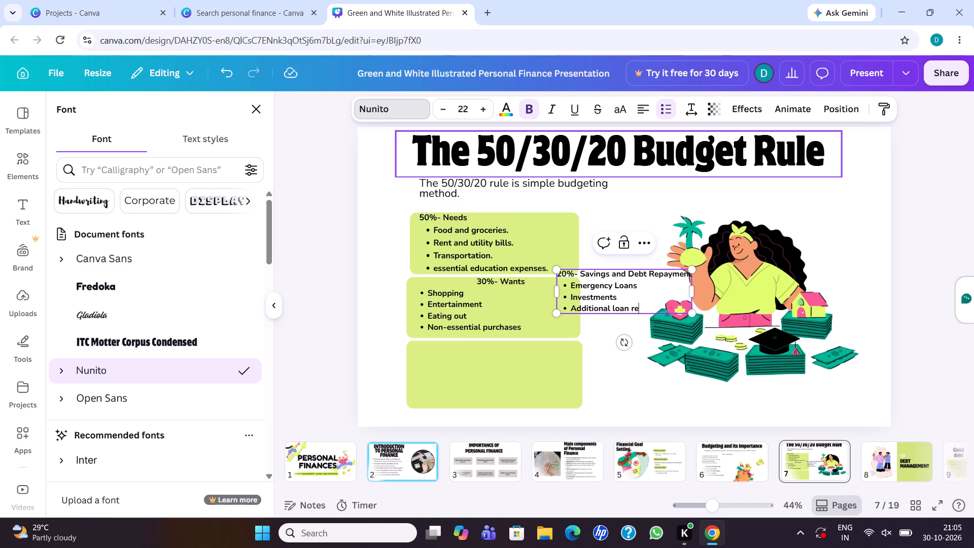
pyautogui.press('p')
pyautogui.write('at')
pyautogui.press('BackSpace')
pyautogui.write('yment')
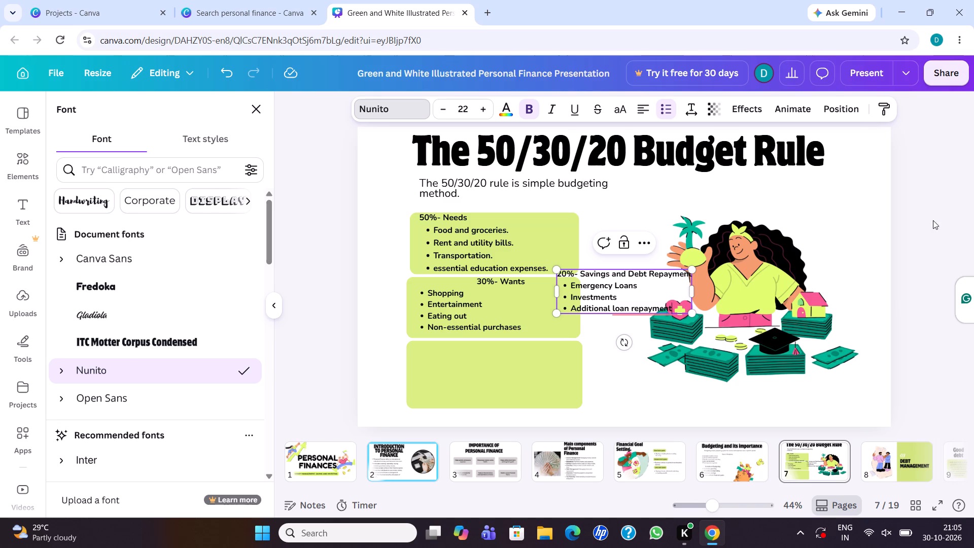
# Accept the spelling suggestion that capitalises "Loan Repayment" in the last bullet.
pyautogui.click(642, 313)
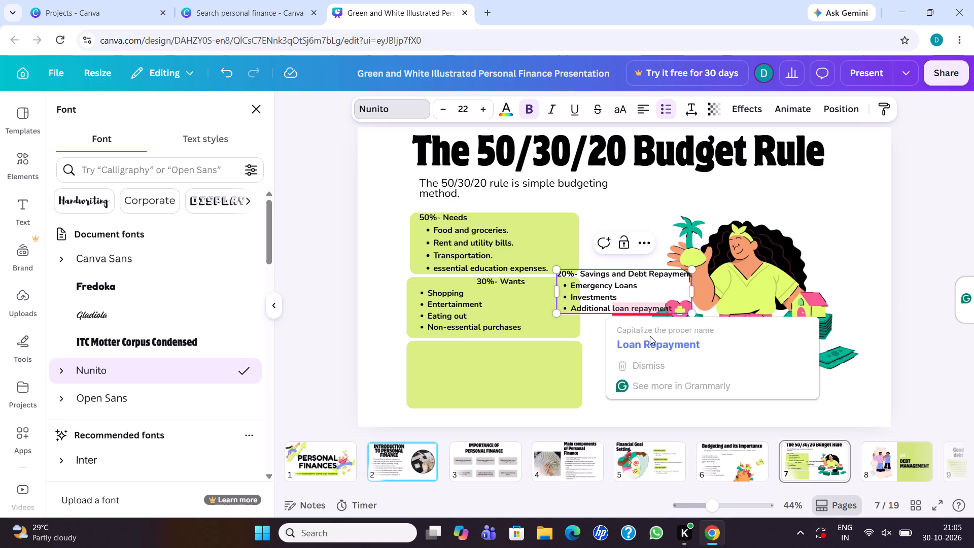
pyautogui.click(650, 337)
pyautogui.write('Loan')
pyautogui.press('space')
pyautogui.write('Repayment')
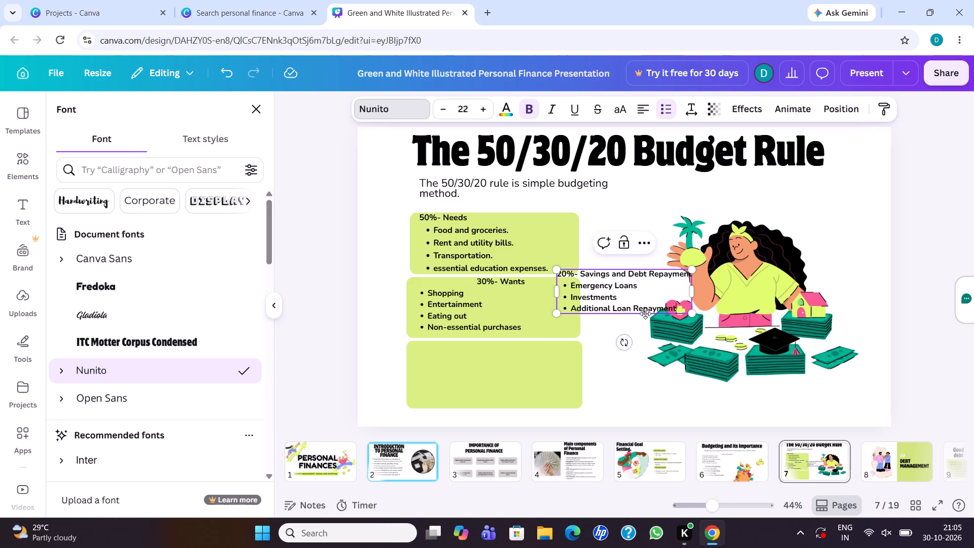
# Move the 20%- Savings and Debt Repayment text into the third green box and enlarge it to about size 23.4.
pyautogui.moveTo(644, 312); pyautogui.dragTo(612, 335)
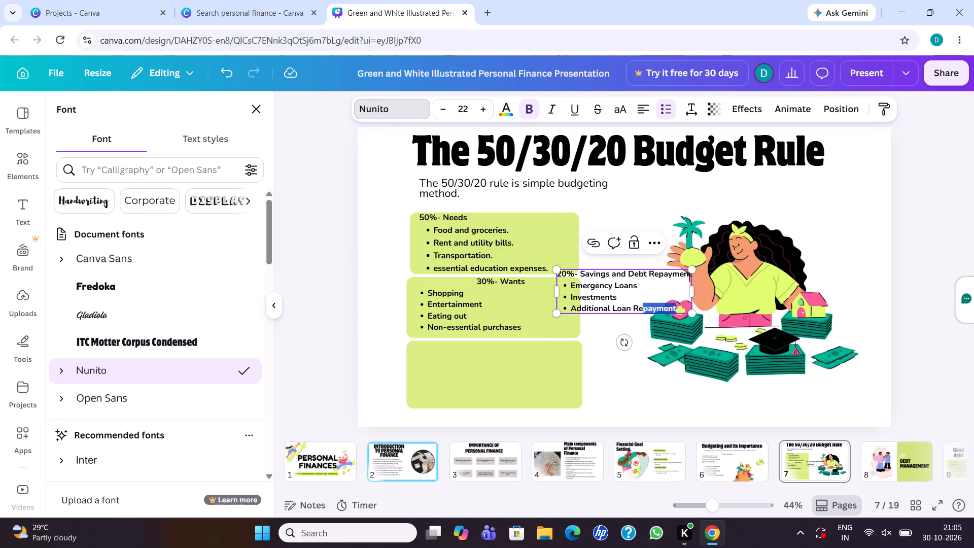
pyautogui.click(650, 406)
pyautogui.moveTo(648, 292); pyautogui.dragTo(561, 359)
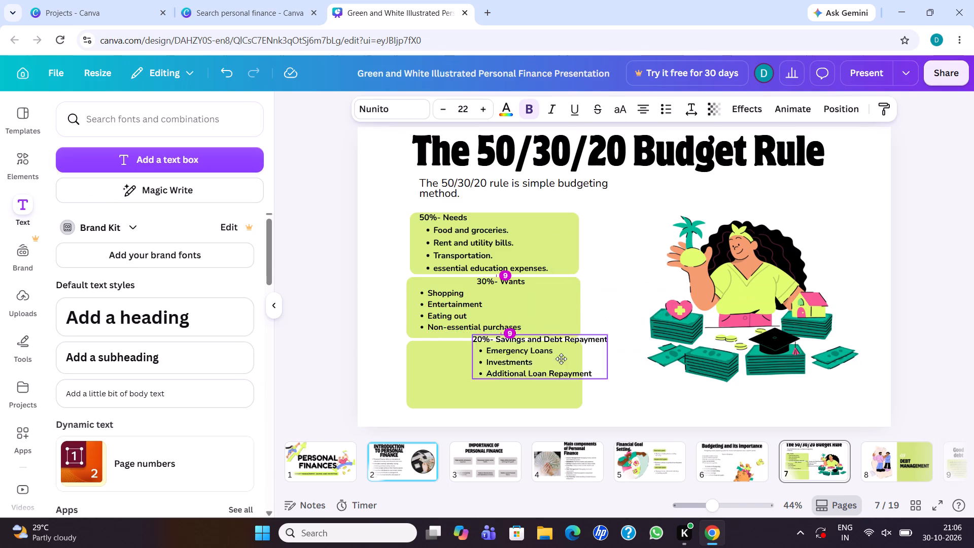
pyautogui.moveTo(561, 359); pyautogui.dragTo(514, 370)
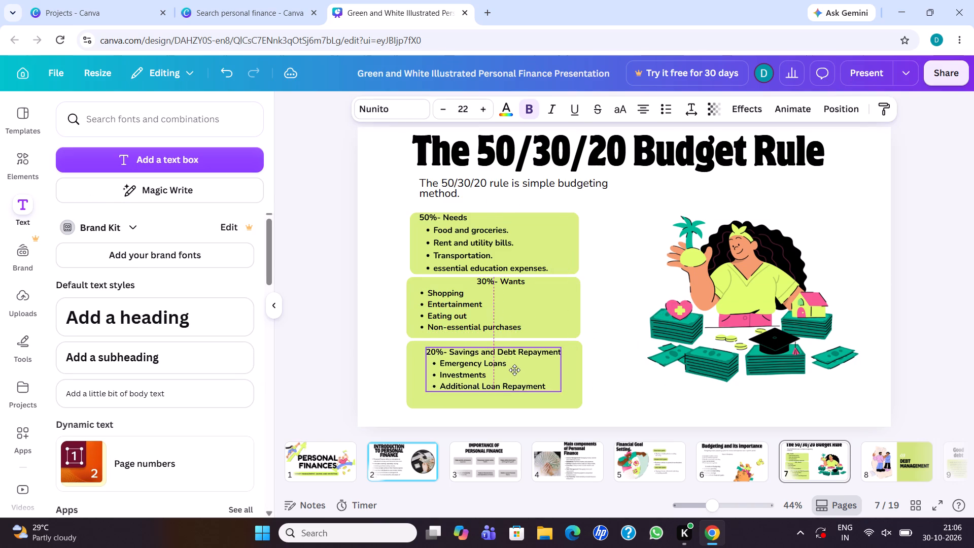
pyautogui.moveTo(514, 370); pyautogui.dragTo(515, 371)
pyautogui.moveTo(560, 396); pyautogui.dragTo(565, 405)
pyautogui.click(543, 383)
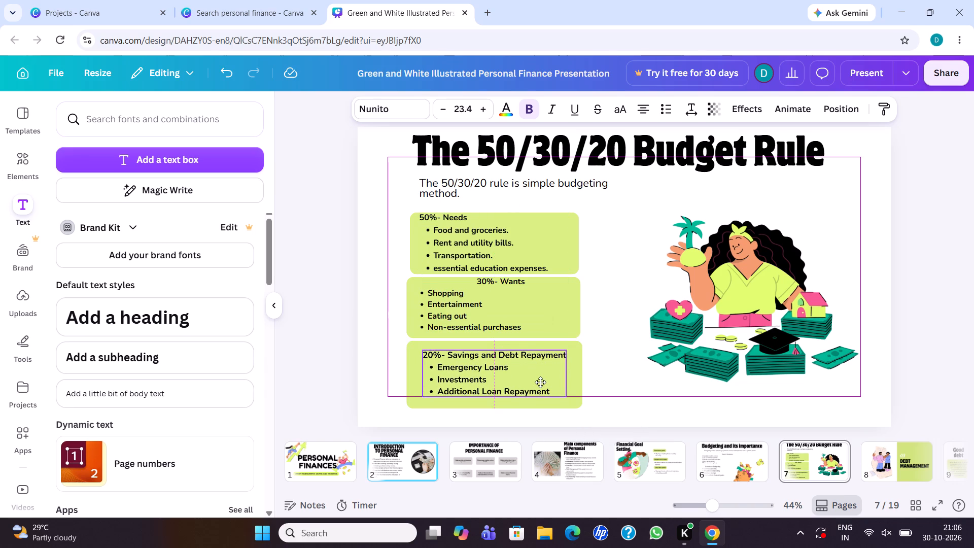
# Shift the 30%- Wants text slightly left and down within the second green box.
pyautogui.moveTo(562, 313); pyautogui.dragTo(557, 312)
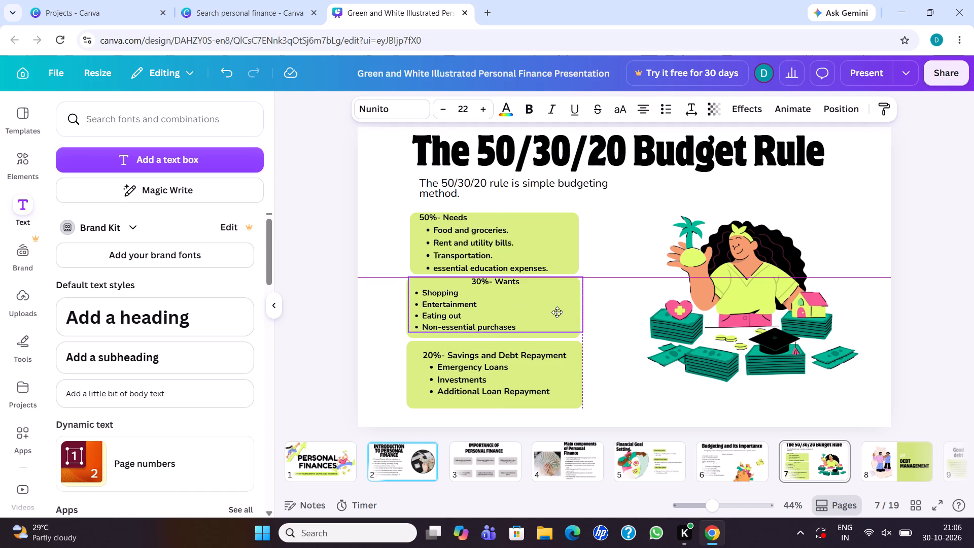
pyautogui.moveTo(557, 312); pyautogui.dragTo(555, 315)
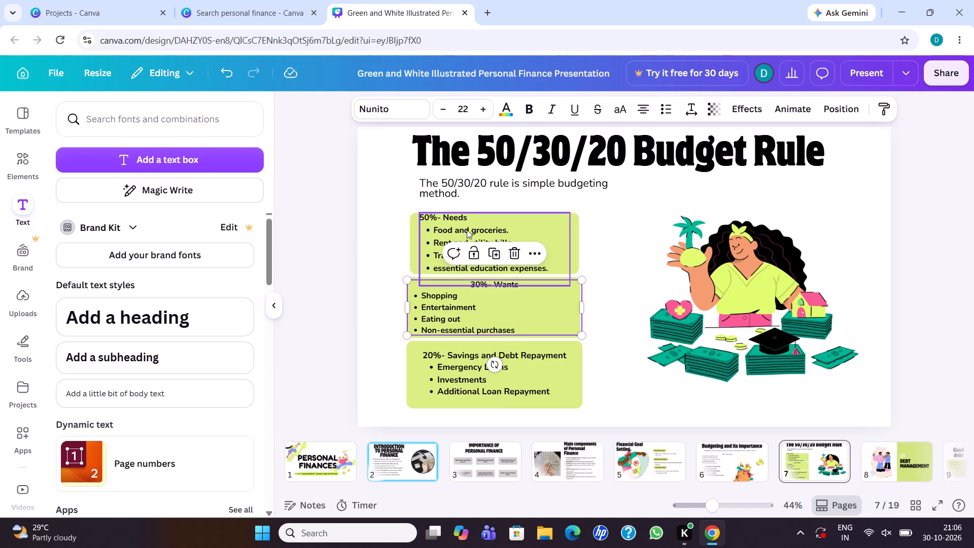
# Indent the 50%- Needs heading with leading spaces so it sits centred above its bullets, in line with 30%- Wants.
pyautogui.click(453, 231)
pyautogui.click(424, 223)
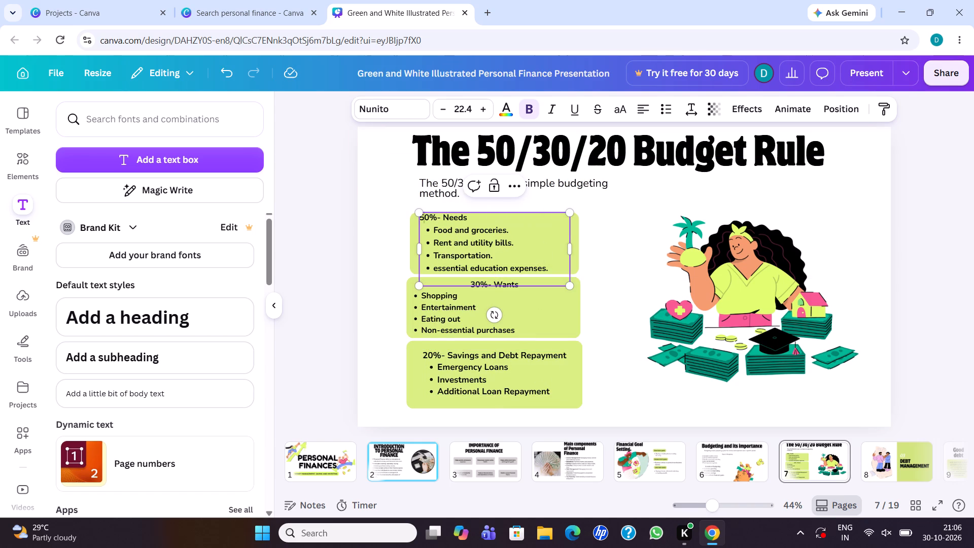
pyautogui.click(421, 220)
pyautogui.press('space')
pyautogui.press('space')
pyautogui.press('space')
pyautogui.press('space')
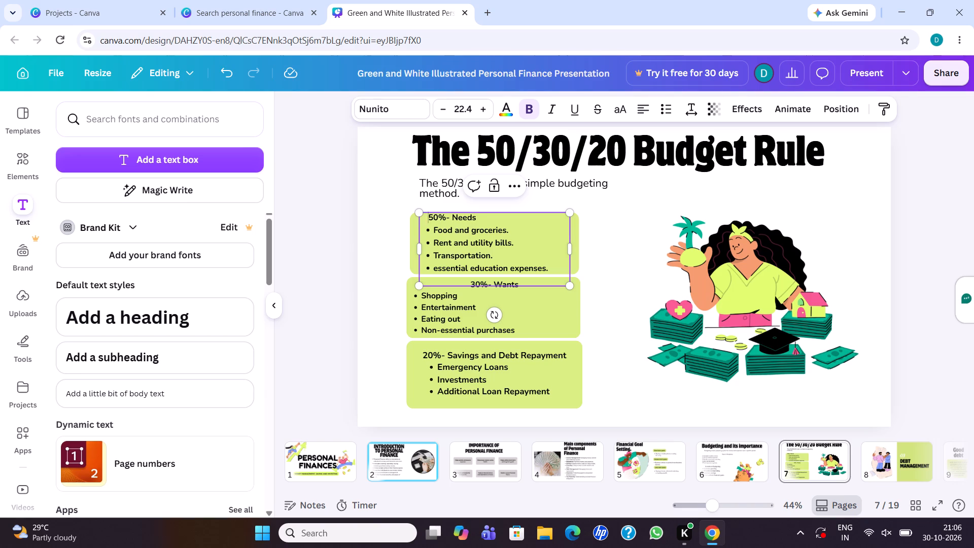
pyautogui.press('space')
pyautogui.press('space')
pyautogui.press('space')
pyautogui.press('space')
pyautogui.press('space')
pyautogui.press('space')
pyautogui.press('space')
pyautogui.press('space')
pyautogui.press('space')
pyautogui.press('space')
pyautogui.press('space')
pyautogui.press('space')
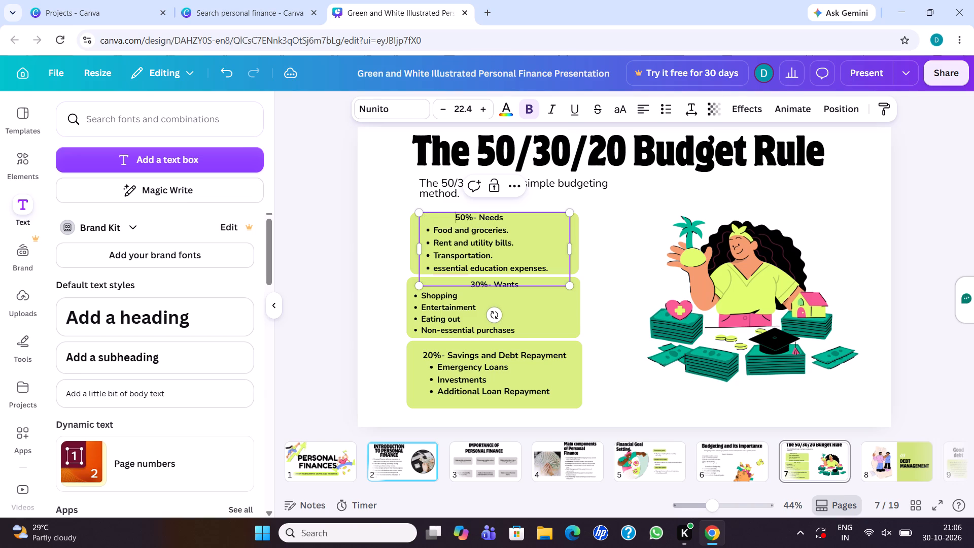
pyautogui.press('space')
pyautogui.press('space')
pyautogui.press('space')
pyautogui.press('space')
pyautogui.press('space')
pyautogui.press('space')
pyautogui.press('space')
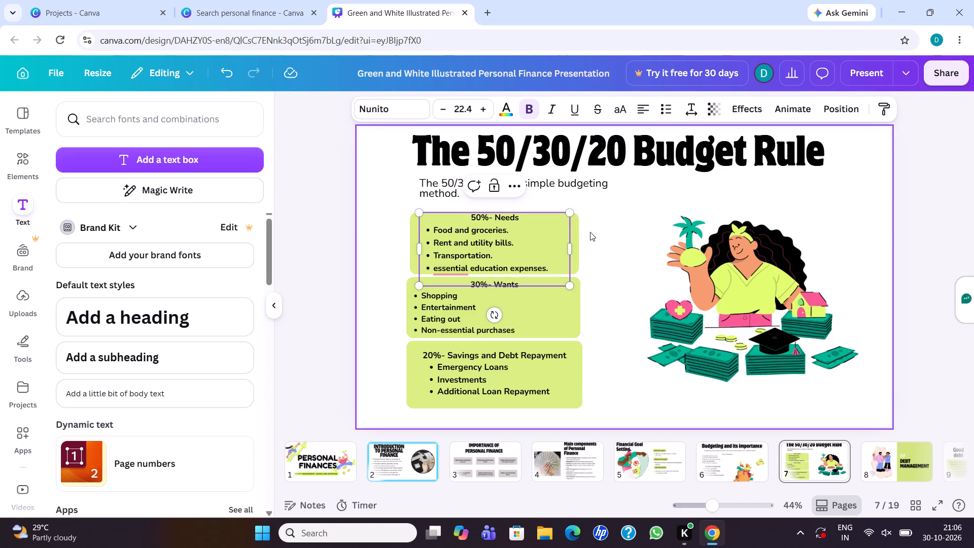
pyautogui.click(615, 228)
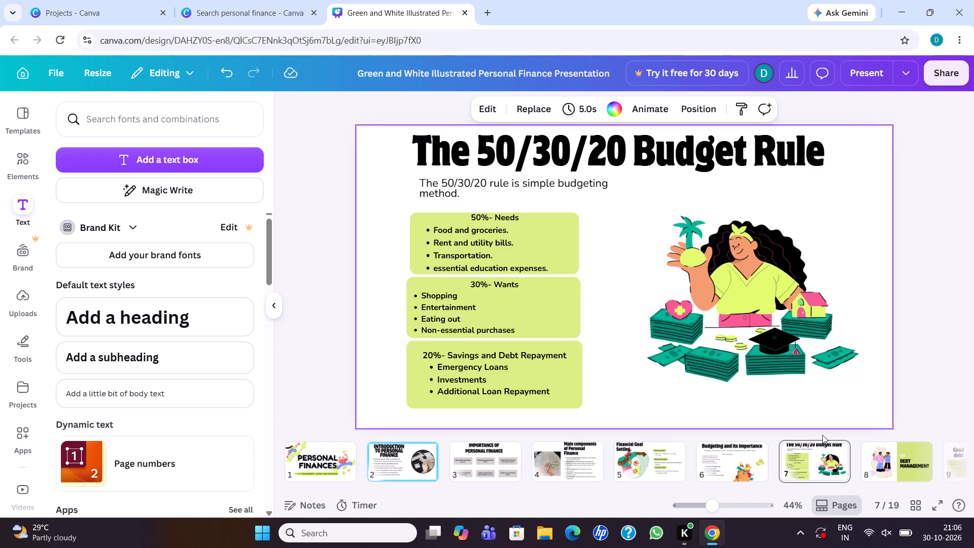
# On slide 8, delete the section number 03 above the Debt Management title.
pyautogui.click(888, 459)
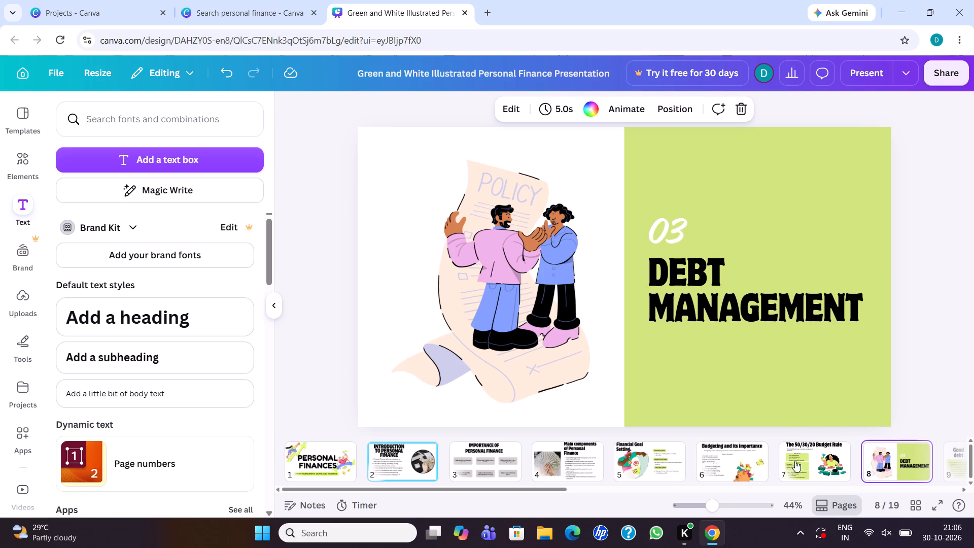
pyautogui.click(670, 212)
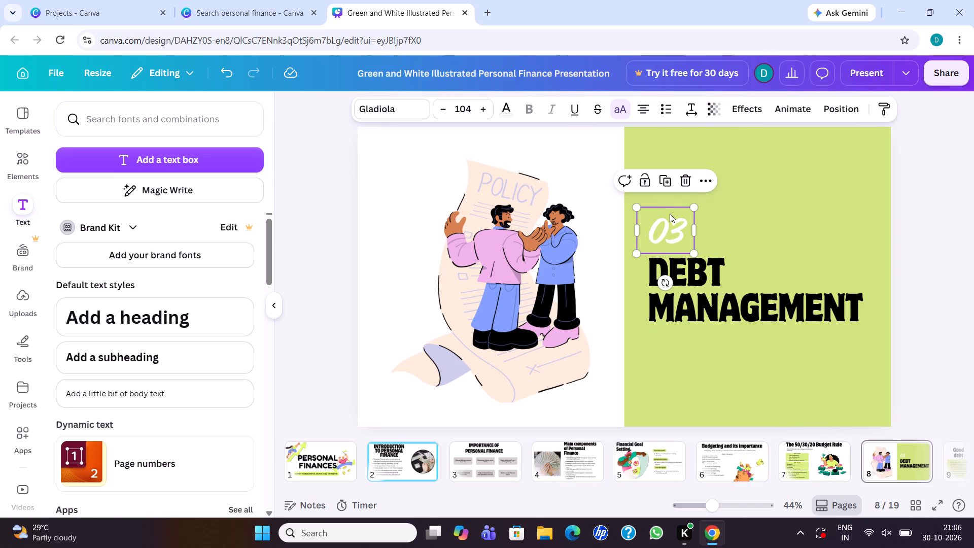
pyautogui.click(672, 224)
pyautogui.press('BackSpace')
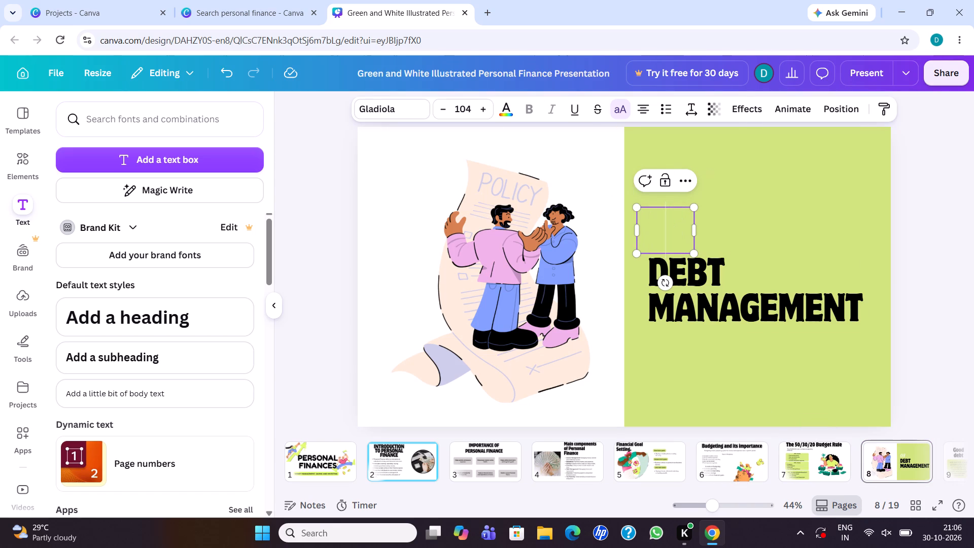
# Clear the Debt Management title text on slide 8, keeping its text box.
pyautogui.click(712, 318)
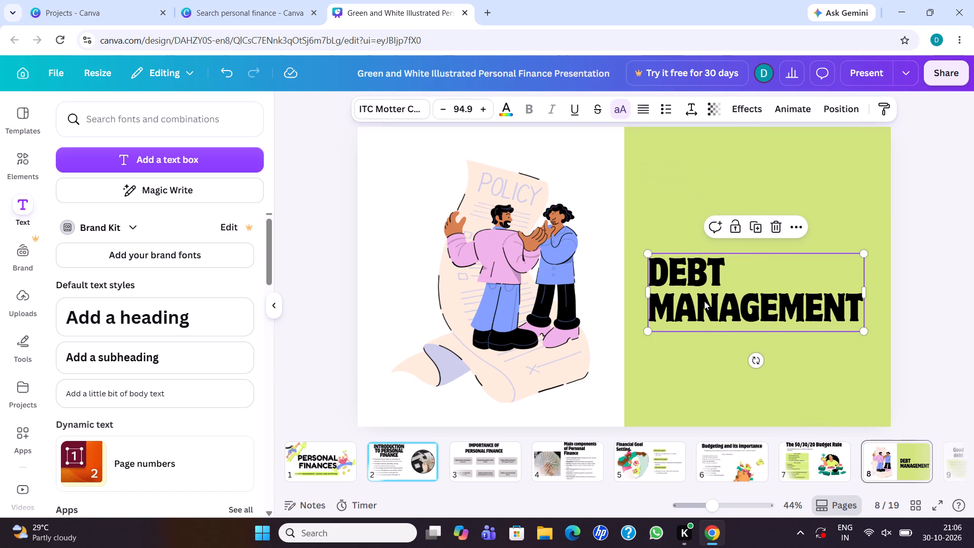
pyautogui.click(704, 300)
pyautogui.click(704, 300)
pyautogui.press('BackSpace')
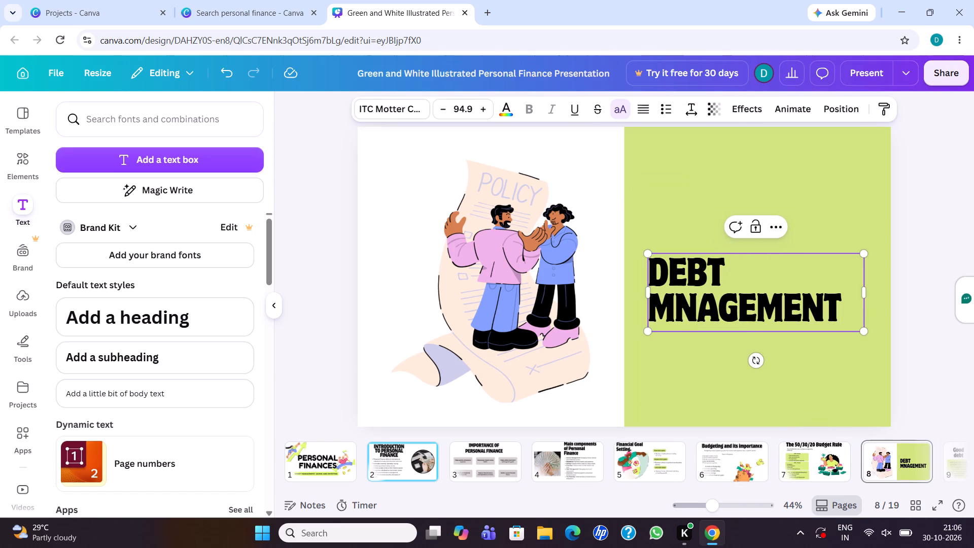
pyautogui.doubleClick(731, 267)
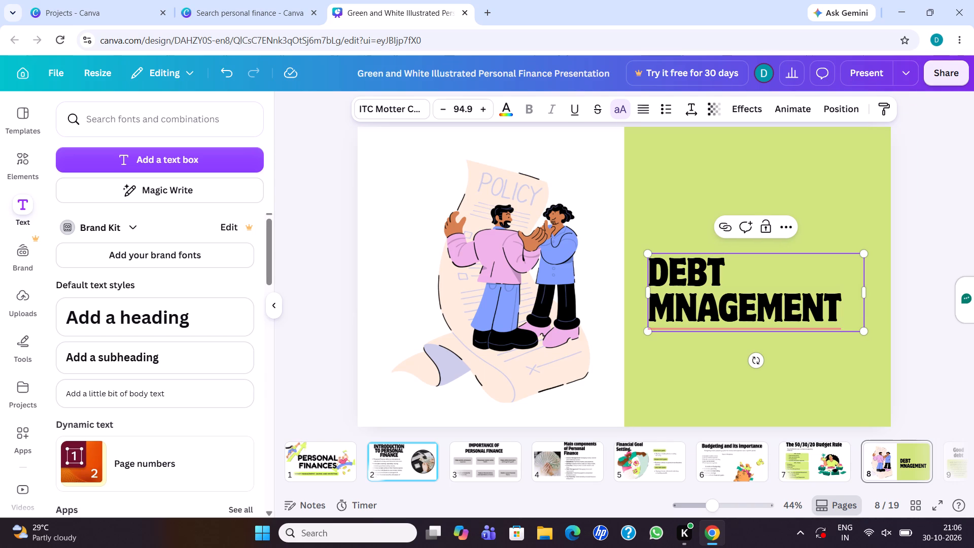
pyautogui.click(684, 293)
pyautogui.click(687, 281)
pyautogui.click(688, 281)
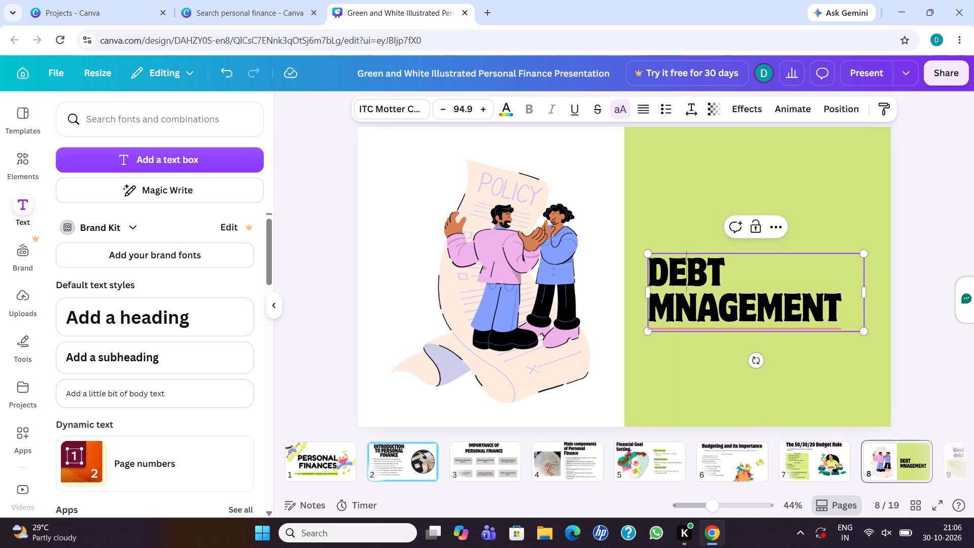
pyautogui.moveTo(656, 272); pyautogui.dragTo(723, 297)
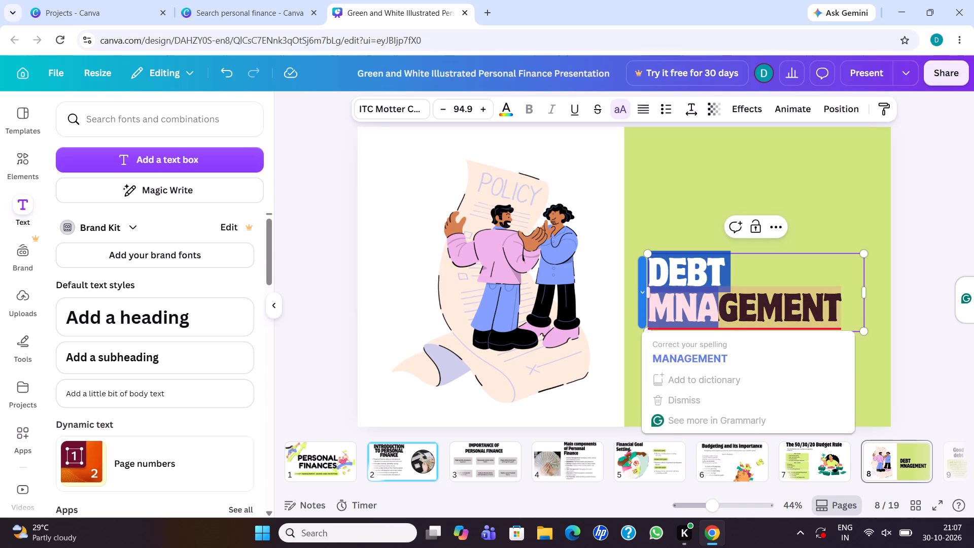
pyautogui.moveTo(723, 297); pyautogui.dragTo(741, 297)
pyautogui.click(741, 297)
pyautogui.press('BackSpace')
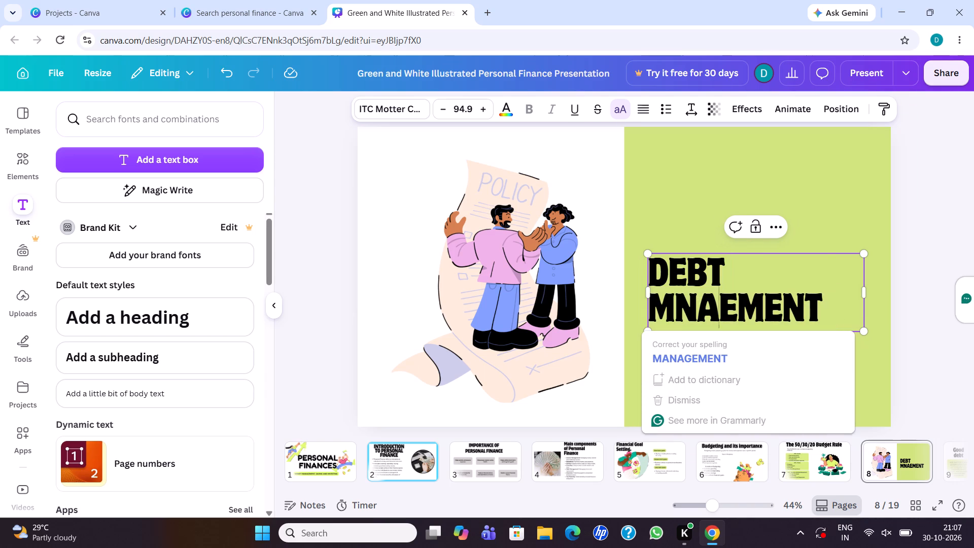
pyautogui.click(831, 310)
pyautogui.press('BackSpace')
pyautogui.press('BackSpace')
pyautogui.press('BackSpace')
pyautogui.press('BackSpace')
pyautogui.press('BackSpace')
pyautogui.press('BackSpace')
pyautogui.press('BackSpace')
pyautogui.press('BackSpace')
pyautogui.press('BackSpace')
pyautogui.press('BackSpace')
pyautogui.press('BackSpace')
pyautogui.press('BackSpace')
pyautogui.press('BackSpace')
pyautogui.press('BackSpace')
pyautogui.press('BackSpace')
pyautogui.press('BackSpace')
pyautogui.press('BackSpace')
pyautogui.press('BackSpace')
pyautogui.press('BackSpace')
pyautogui.press('BackSpace')
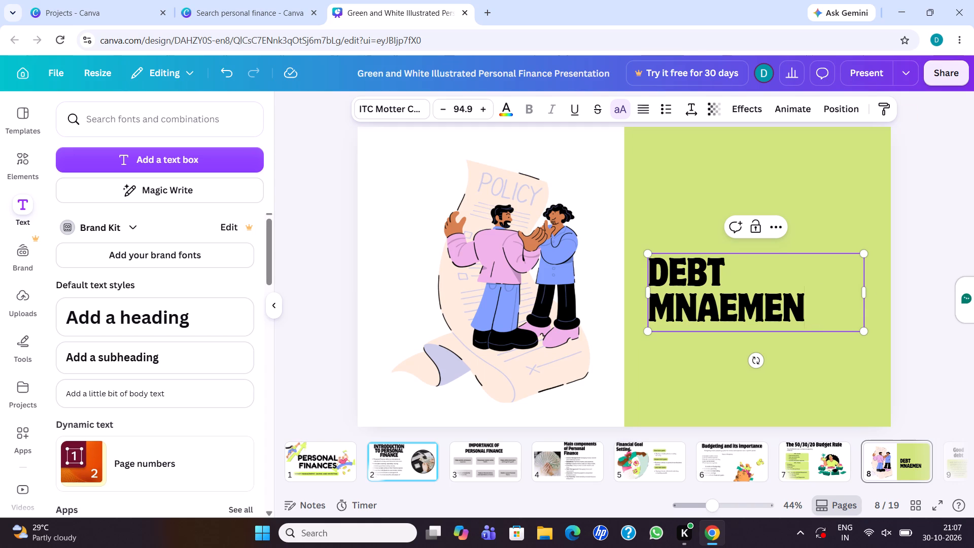
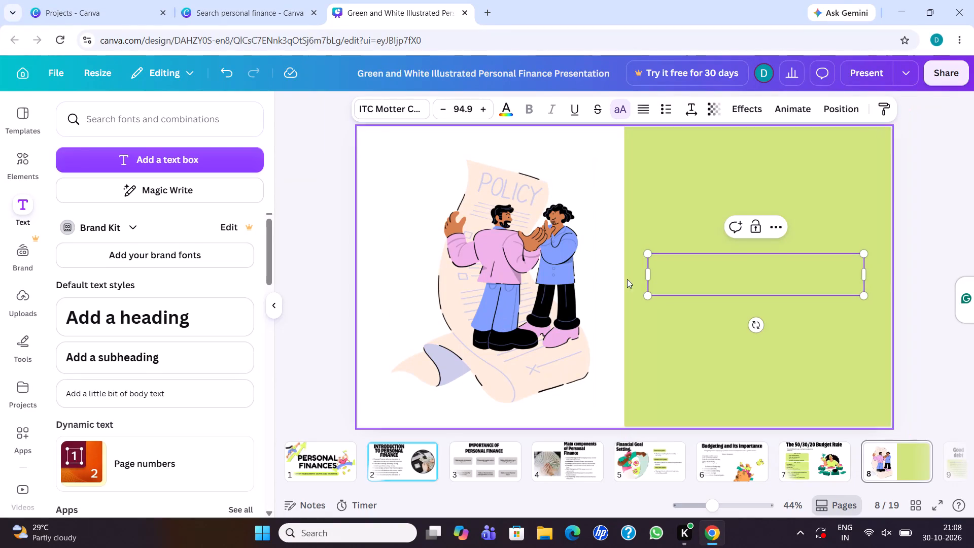
# Move the policy illustration on slide 8 down and slightly left, leaving space above it for a title.
pyautogui.moveTo(540, 225); pyautogui.dragTo(528, 234)
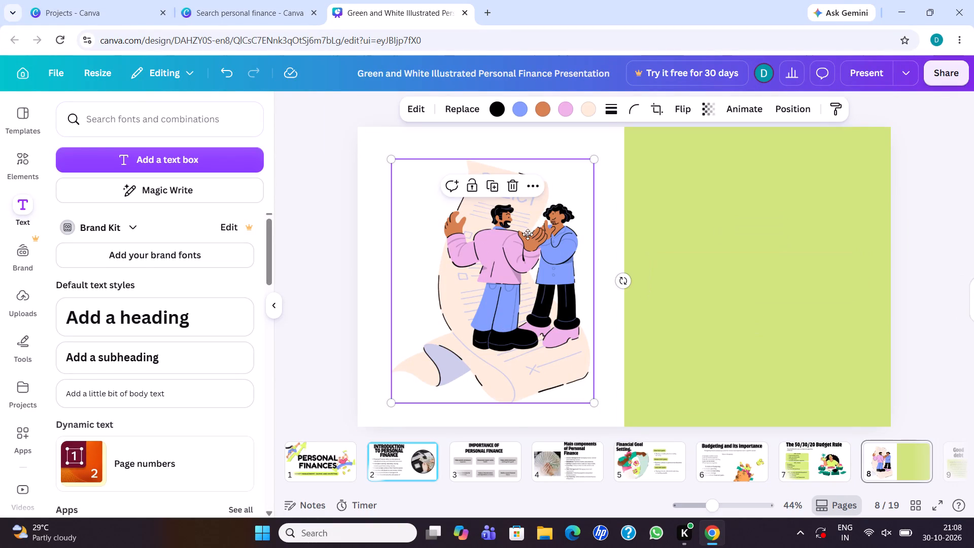
pyautogui.moveTo(528, 234); pyautogui.dragTo(496, 261)
pyautogui.moveTo(458, 245); pyautogui.dragTo(486, 242)
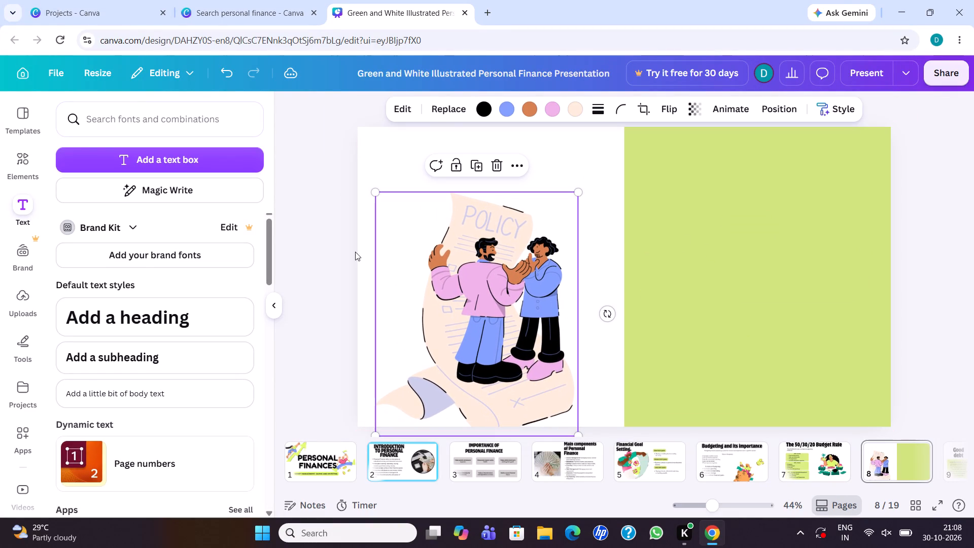
# Add a new heading text box to slide 8 and set its font to ITC Motter Corpus Condensed.
pyautogui.click(219, 311)
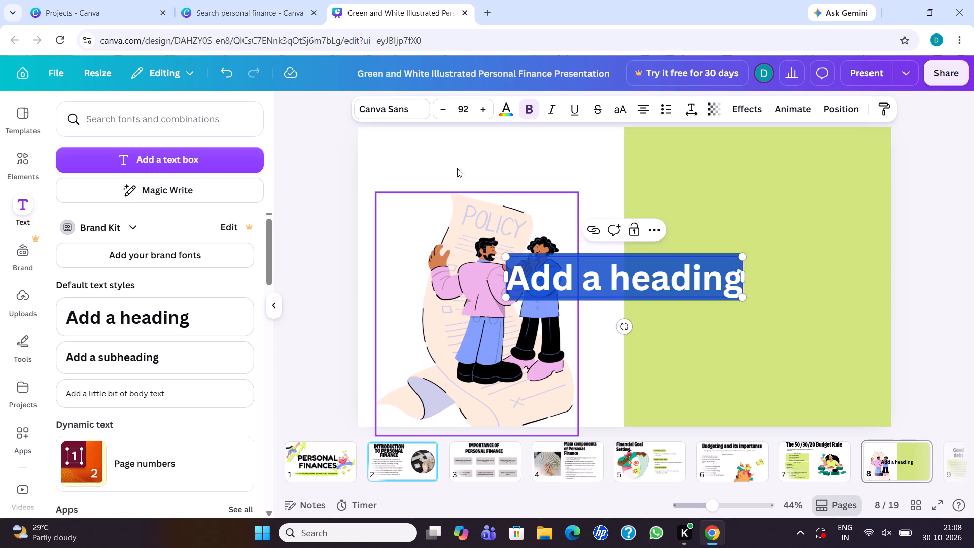
pyautogui.click(396, 106)
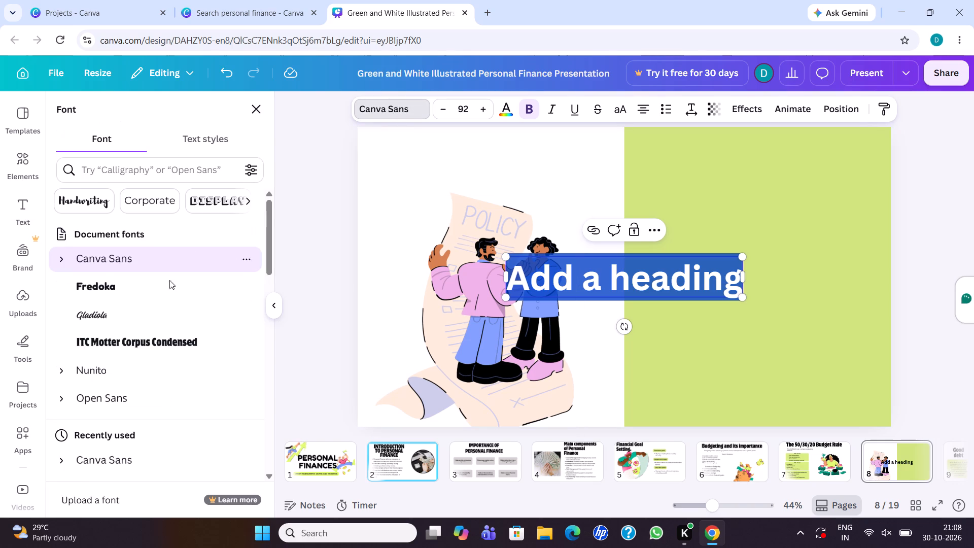
pyautogui.click(149, 337)
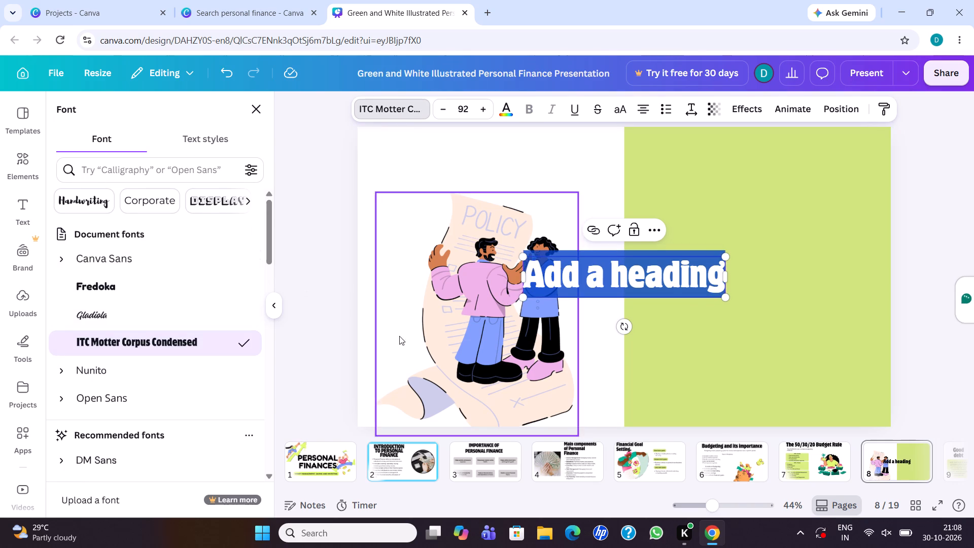
# Replace the new heading's placeholder text with "Saving and Its Benefits".
pyautogui.click(561, 288)
pyautogui.press('BackSpace')
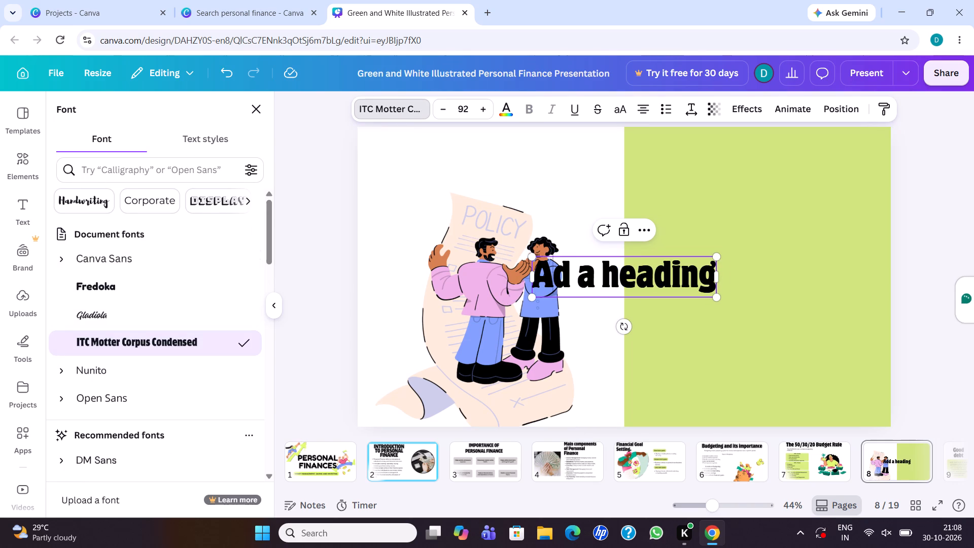
pyautogui.doubleClick(690, 285)
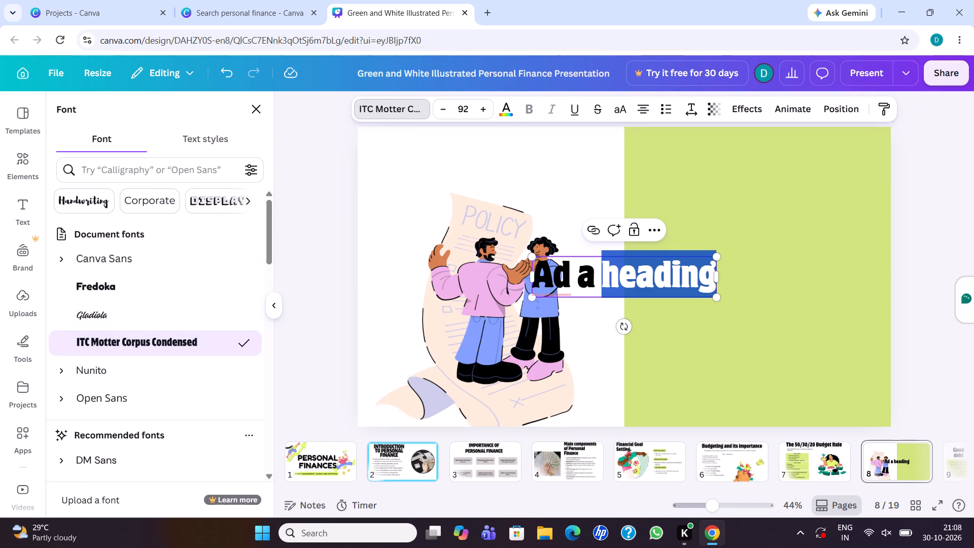
pyautogui.press('BackSpace')
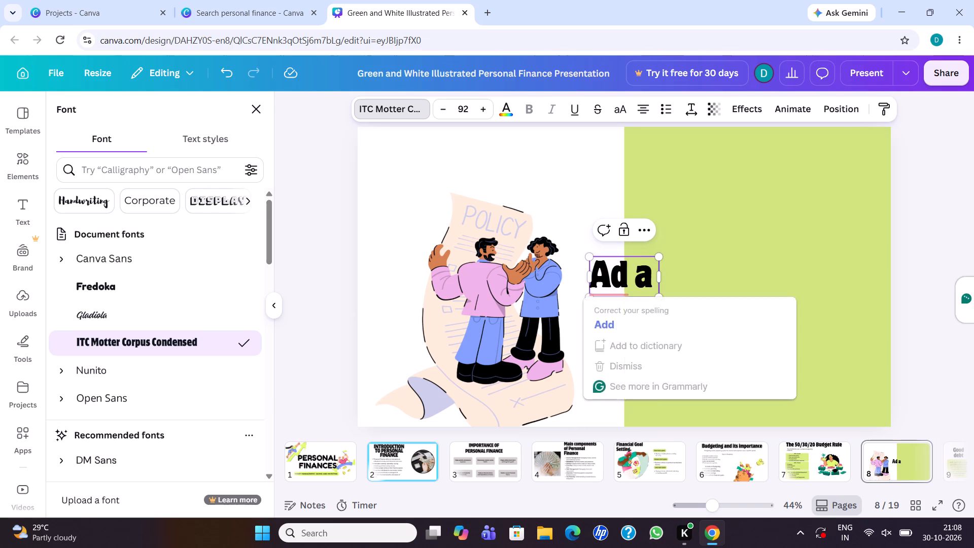
pyautogui.click(645, 277)
pyautogui.press('BackSpace')
pyautogui.press('BackSpace')
pyautogui.press('BackSpace')
pyautogui.press('BackSpace')
pyautogui.press('BackSpace')
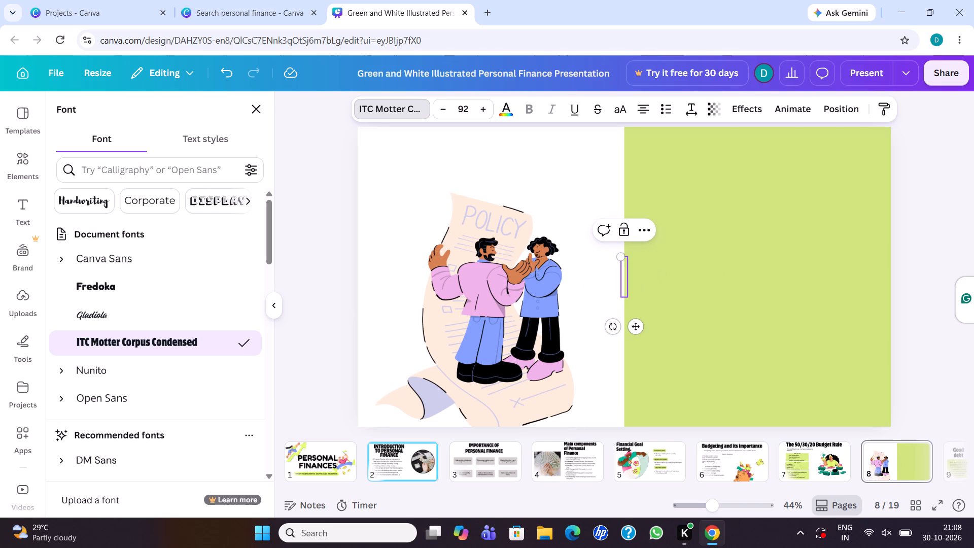
pyautogui.press('s')
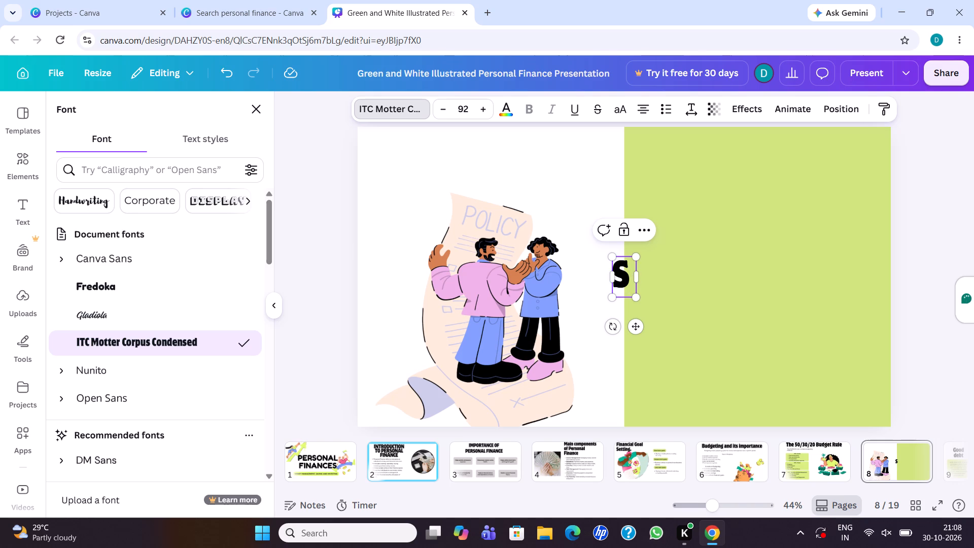
pyautogui.write('aving and its')
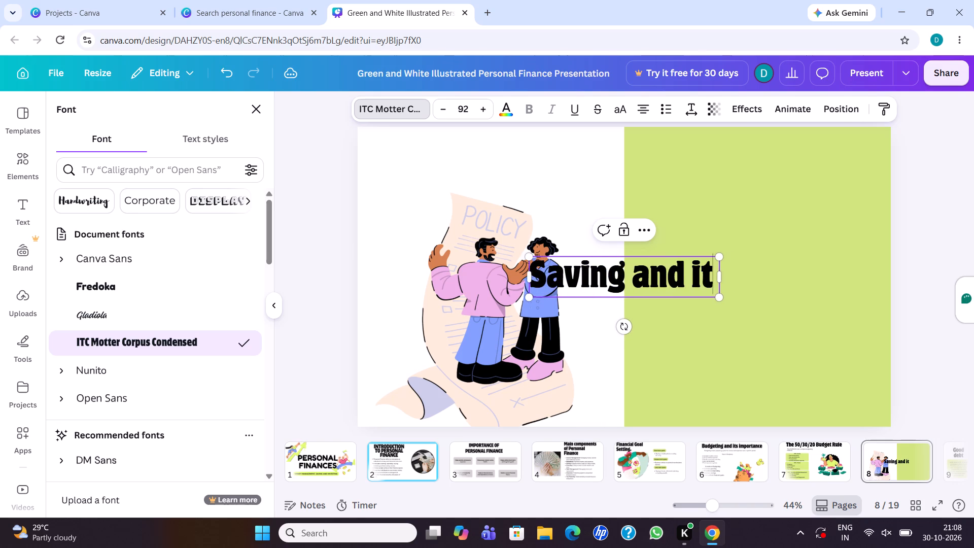
pyautogui.press('space')
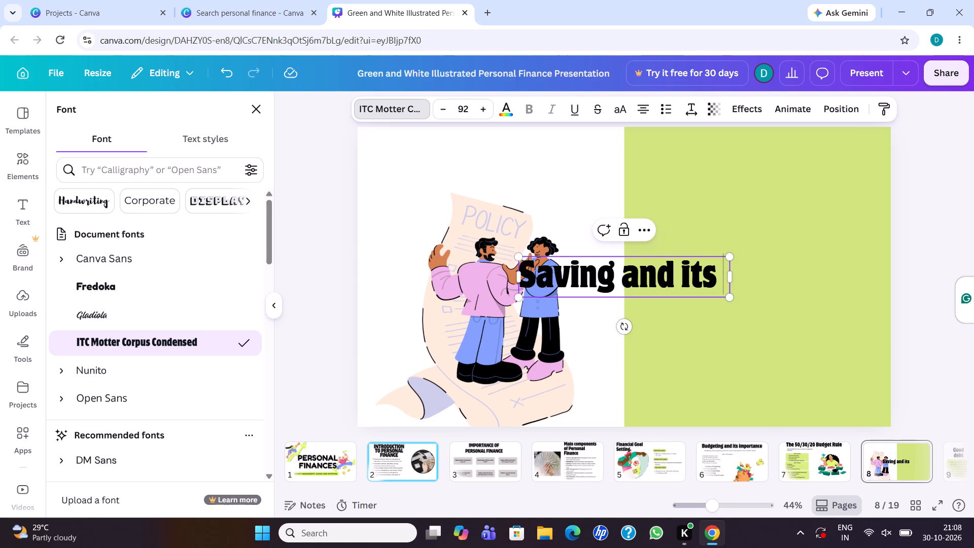
pyautogui.press('b')
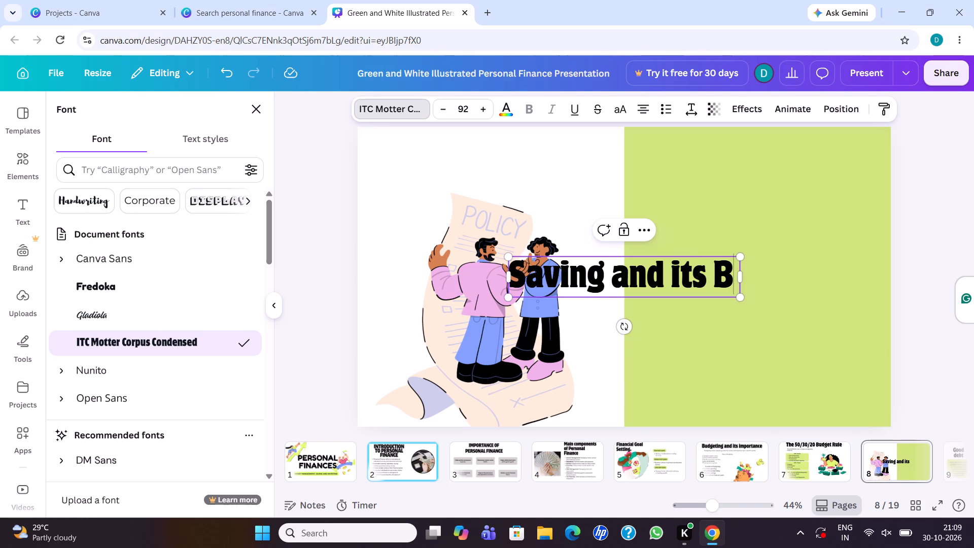
pyautogui.write('enefits')
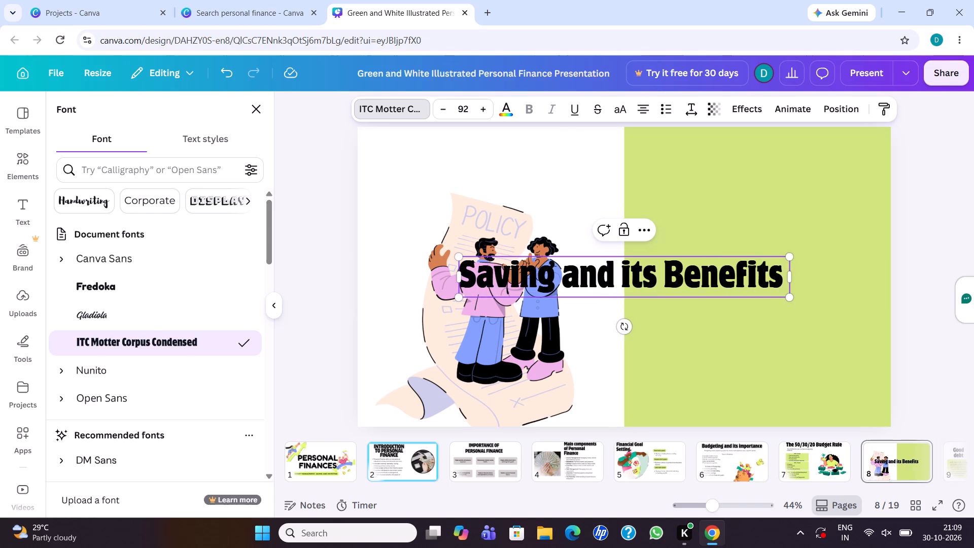
pyautogui.click(632, 276)
pyautogui.press('BackSpace')
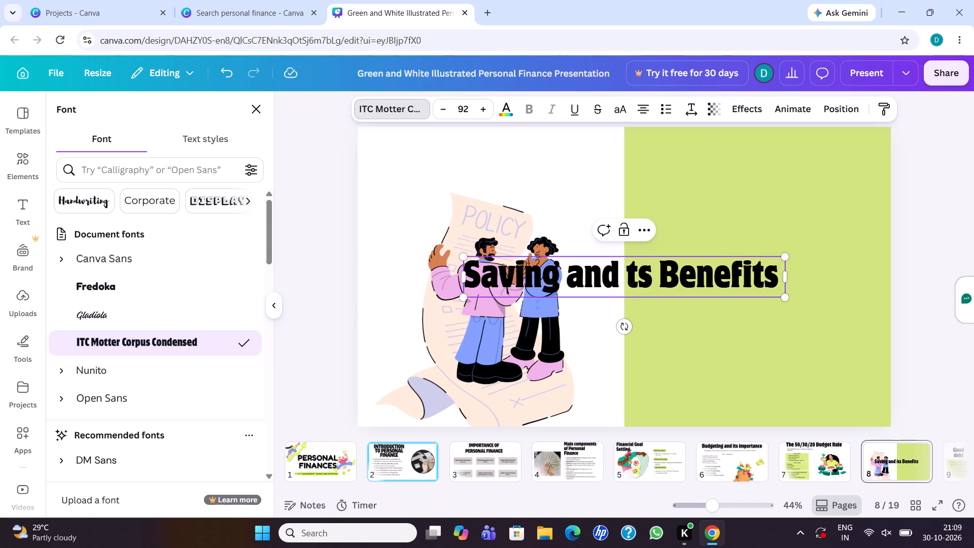
pyautogui.press('i')
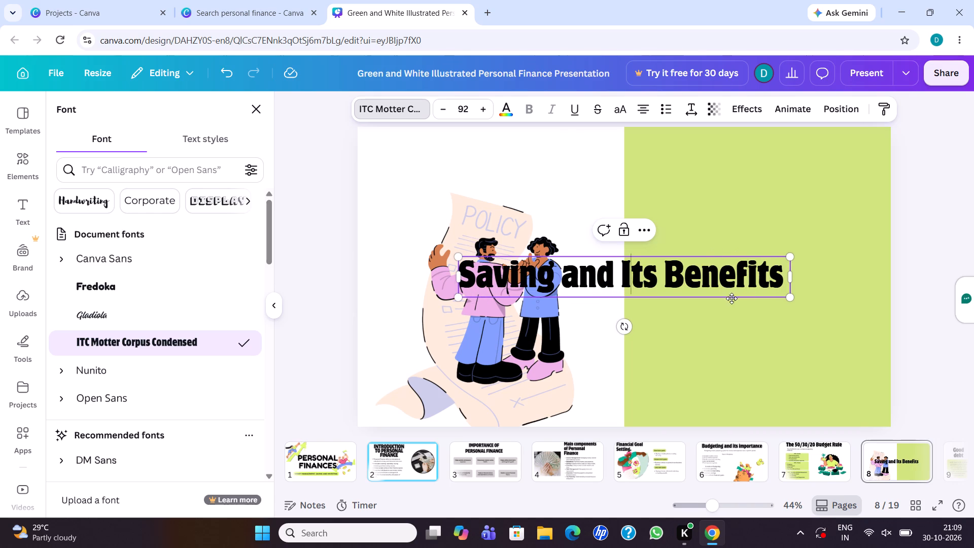
# Move the Saving and Its Benefits heading to the top of slide 8, above the illustration.
pyautogui.moveTo(700, 298); pyautogui.dragTo(682, 270)
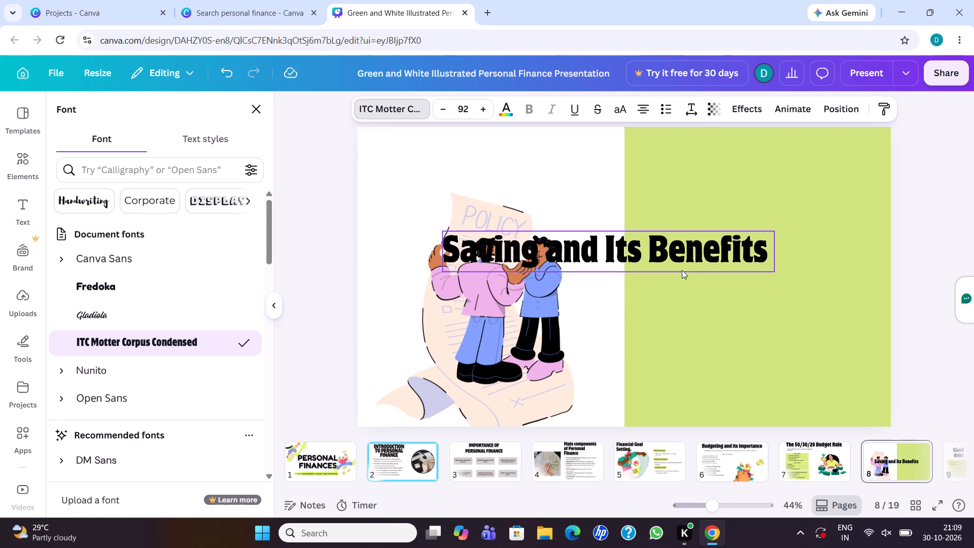
pyautogui.moveTo(682, 270); pyautogui.dragTo(624, 214)
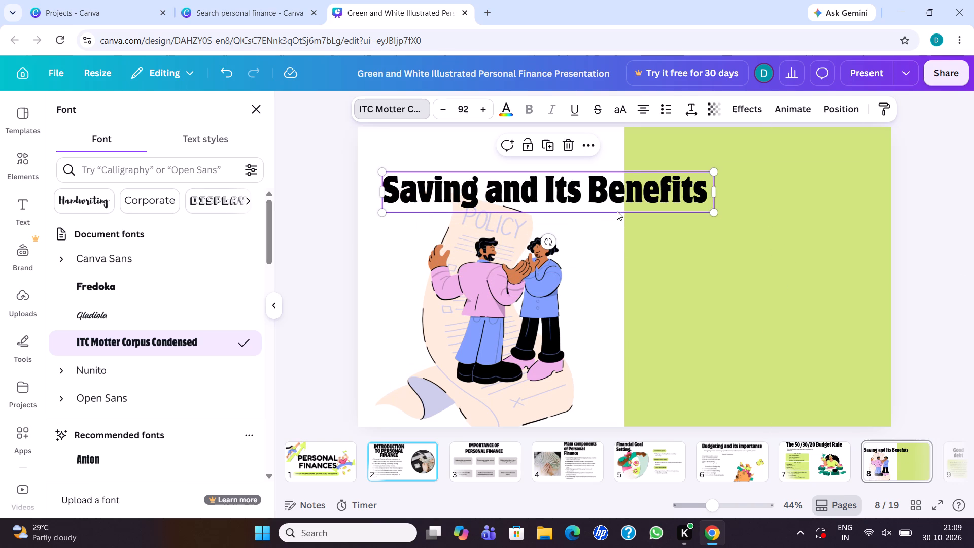
pyautogui.moveTo(606, 212); pyautogui.dragTo(608, 202)
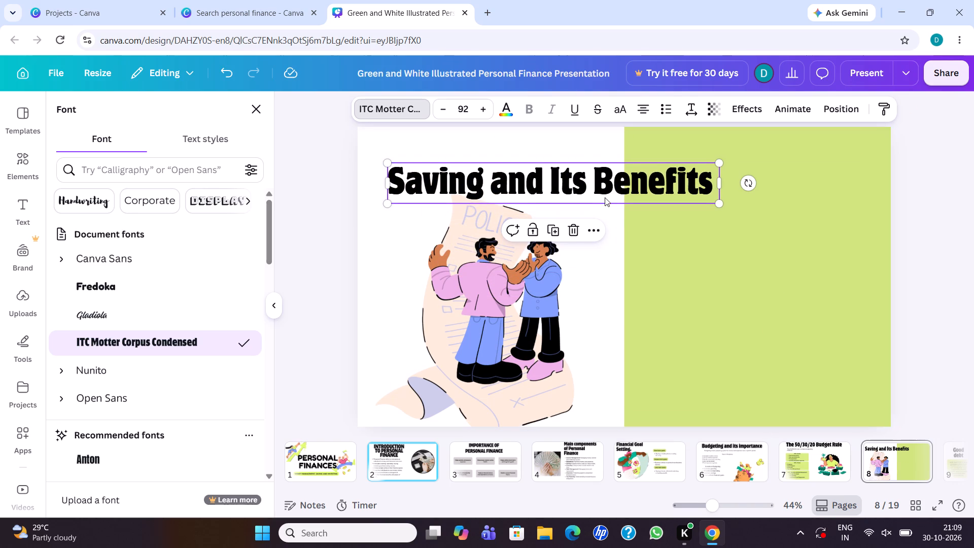
pyautogui.moveTo(604, 195); pyautogui.dragTo(604, 160)
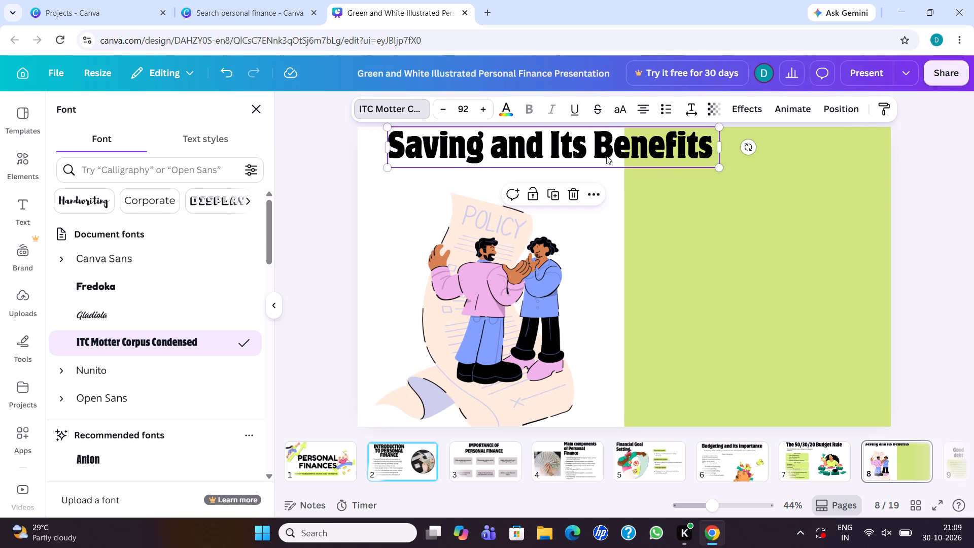
pyautogui.click(606, 155)
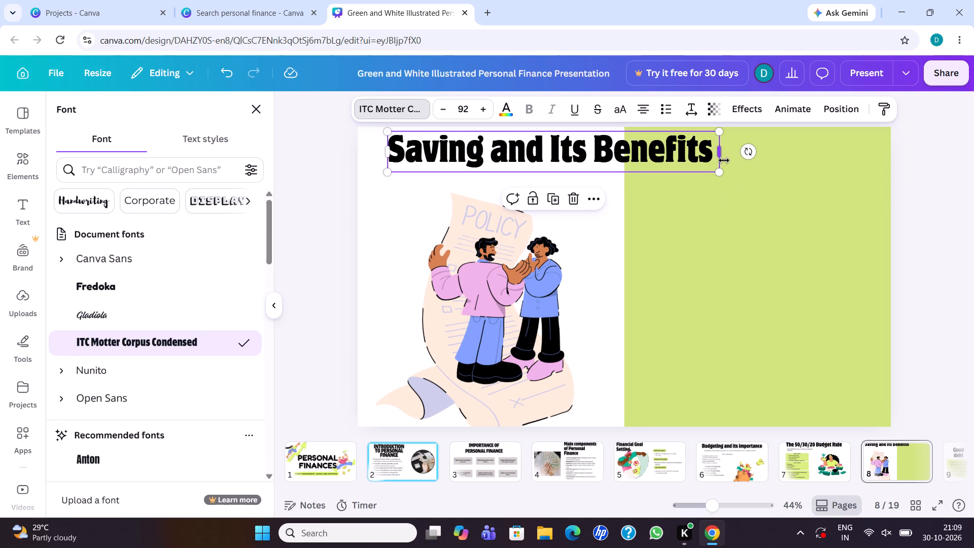
# Widen the heading's text box rightward until it nearly reaches the slide's right edge, keeping the title on one line.
pyautogui.click(720, 150)
pyautogui.moveTo(722, 149); pyautogui.dragTo(737, 148)
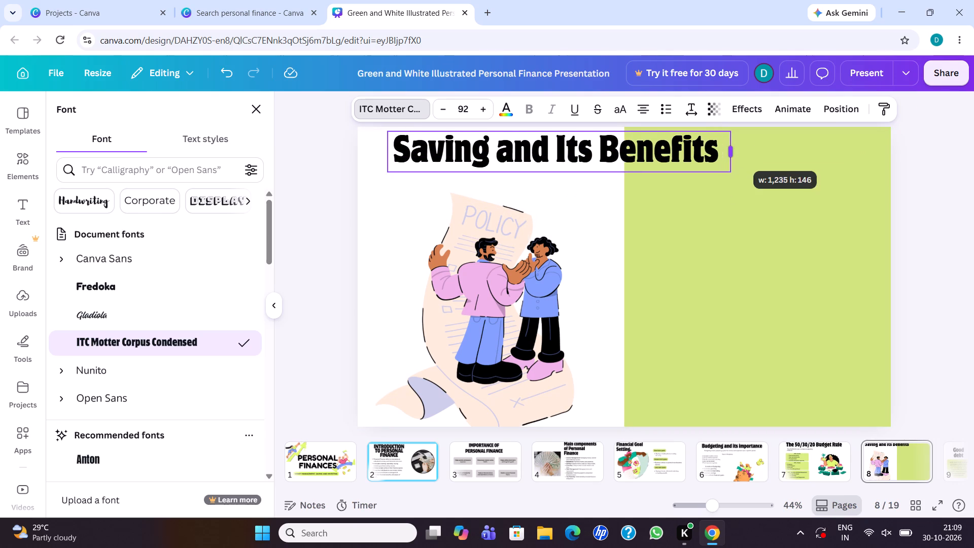
pyautogui.moveTo(737, 148); pyautogui.dragTo(831, 149)
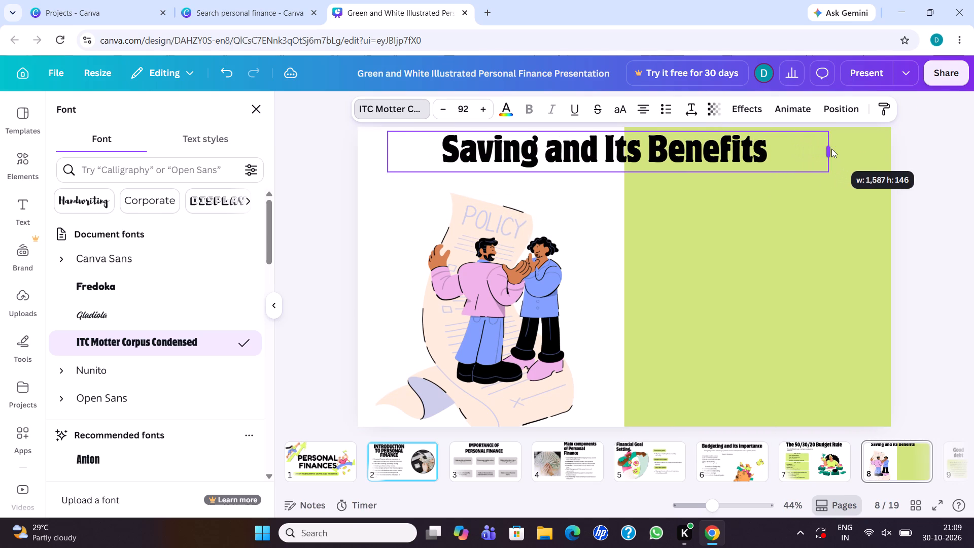
pyautogui.moveTo(831, 149); pyautogui.dragTo(870, 159)
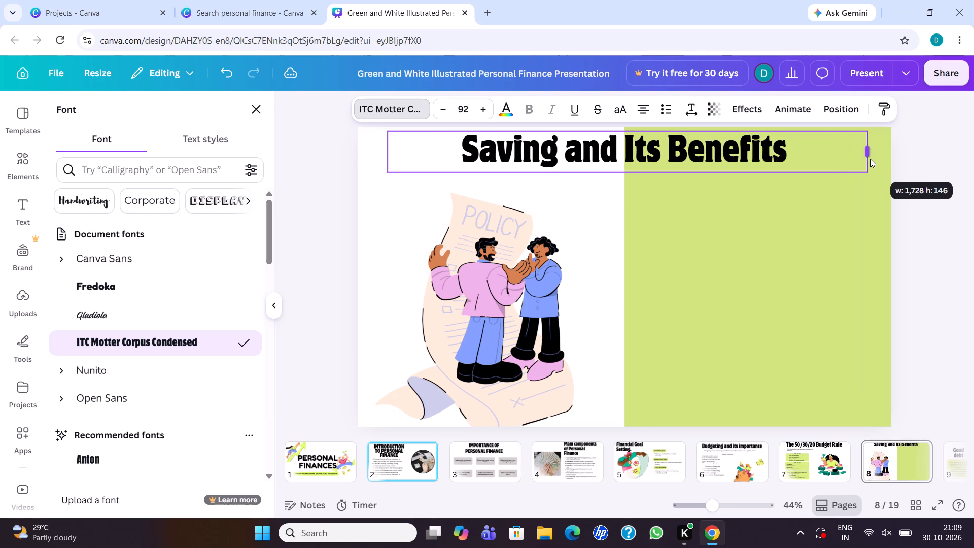
pyautogui.moveTo(870, 159); pyautogui.dragTo(882, 165)
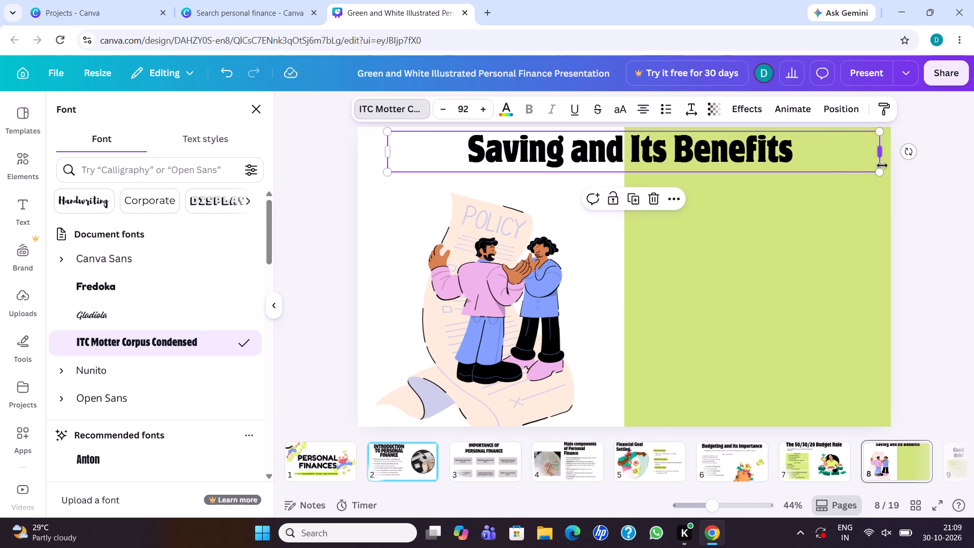
pyautogui.click(470, 153)
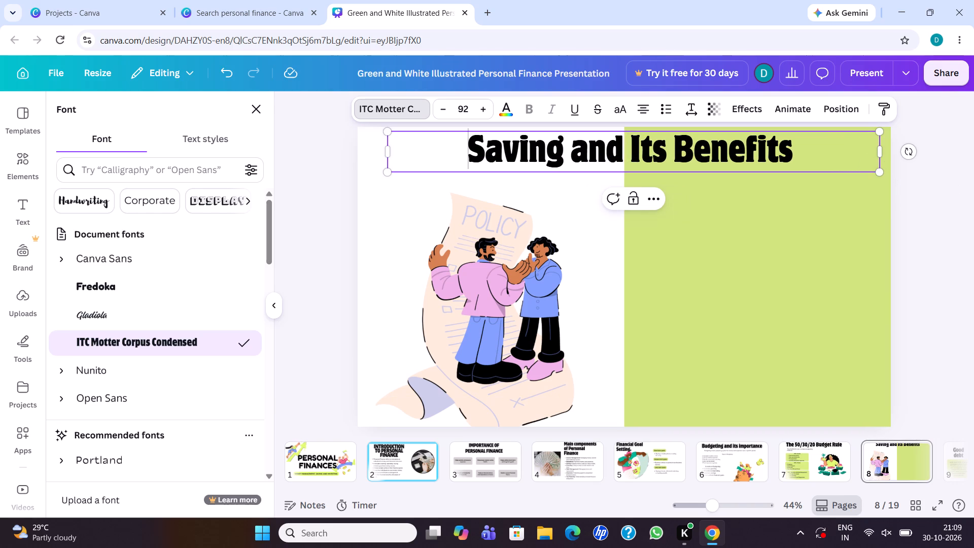
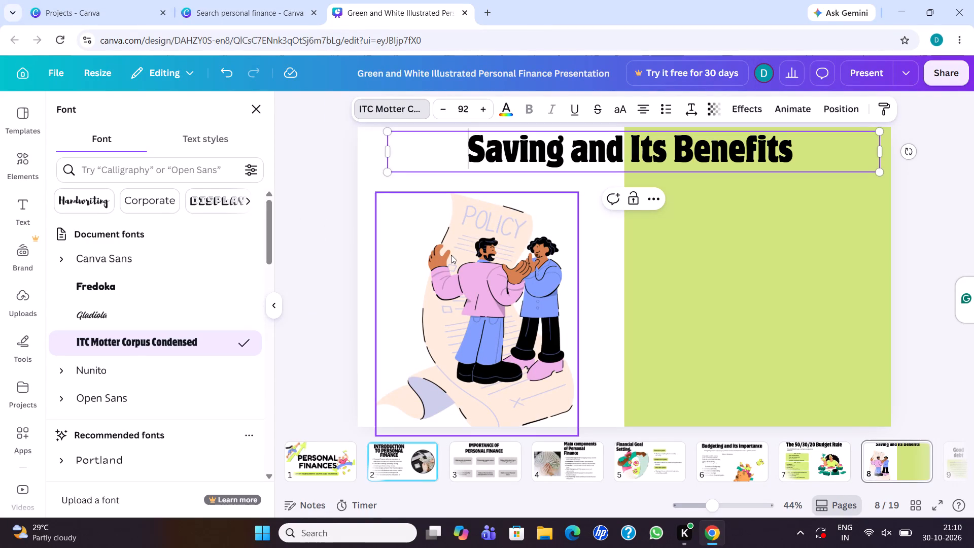
# Move the policy illustration on slide 8 slightly up and rightward so it sits fully on the slide beneath the heading.
pyautogui.moveTo(478, 272); pyautogui.dragTo(490, 256)
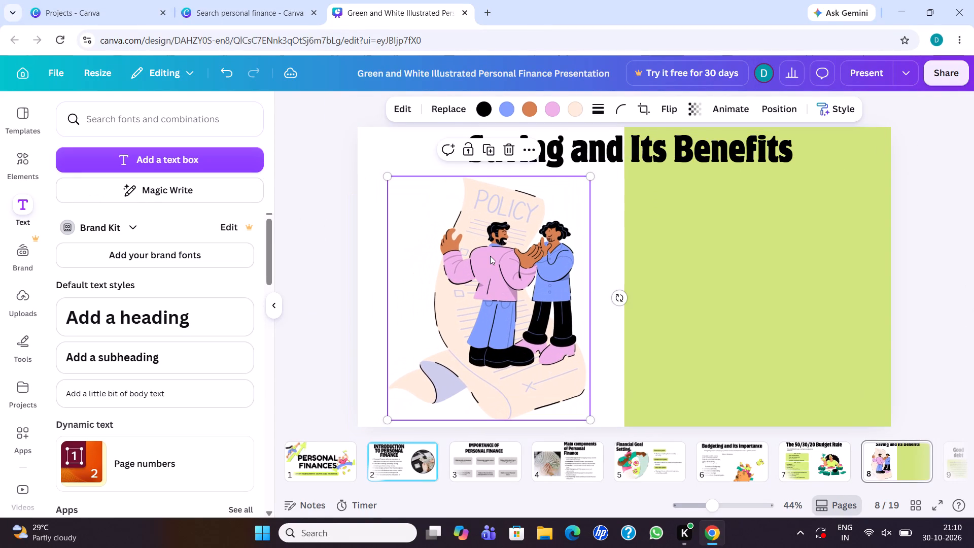
# Add a body text box to slide 8 and set its font to Nunito.
pyautogui.click(165, 385)
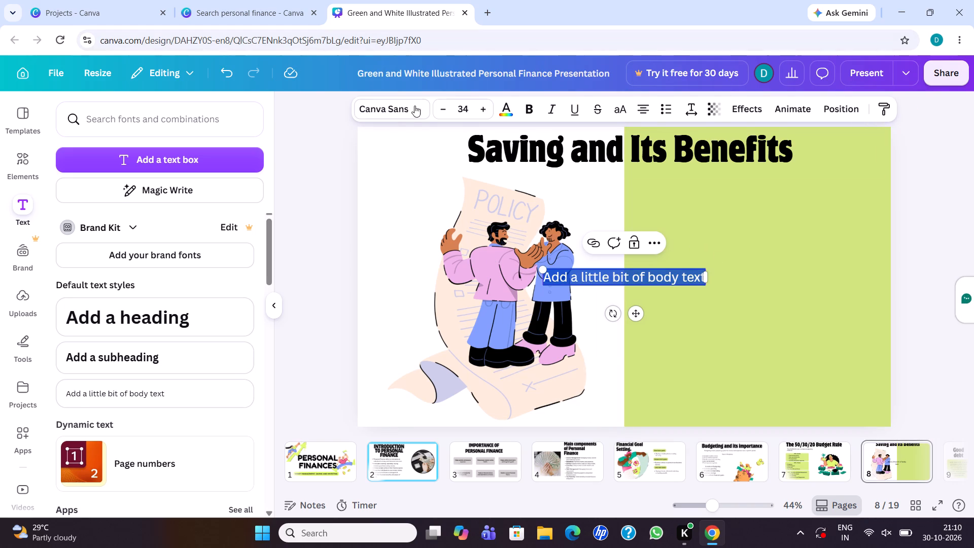
pyautogui.click(402, 114)
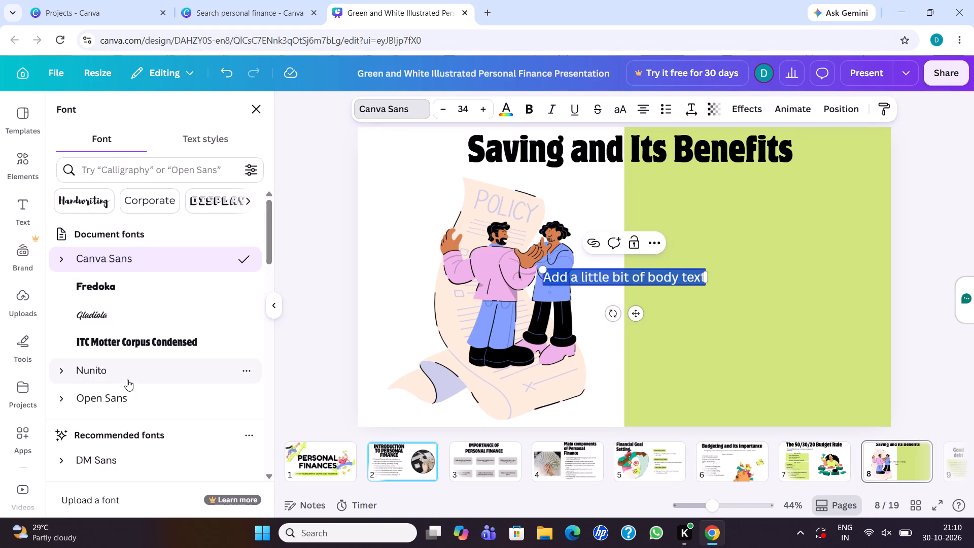
pyautogui.click(127, 375)
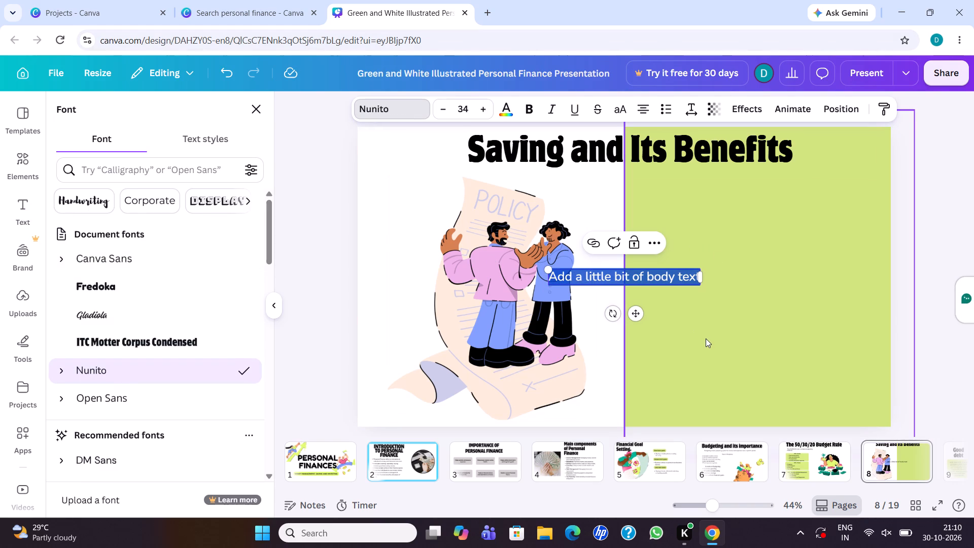
# Replace the body placeholder text with "Saving means keeping portion of income and keeping aside for future use.".
pyautogui.press('BackSpace')
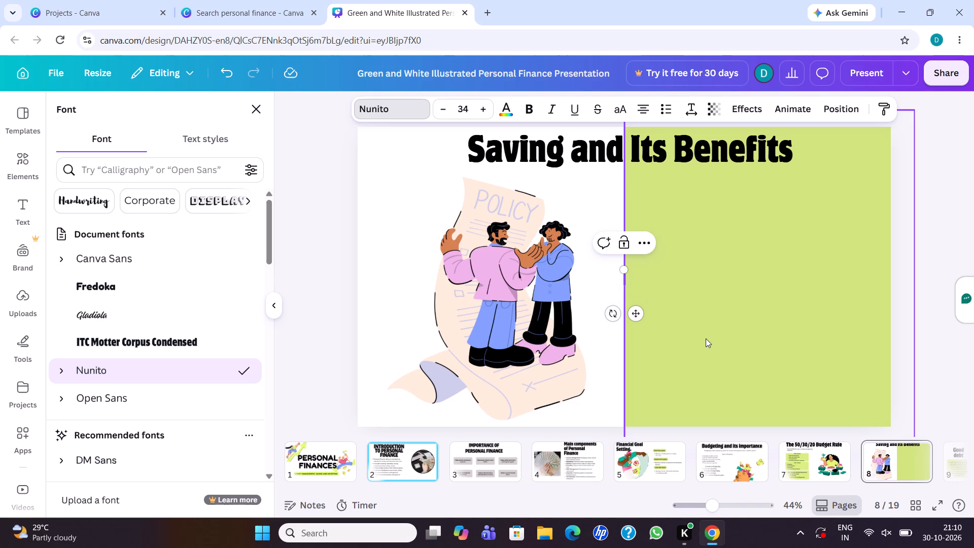
pyautogui.press('s')
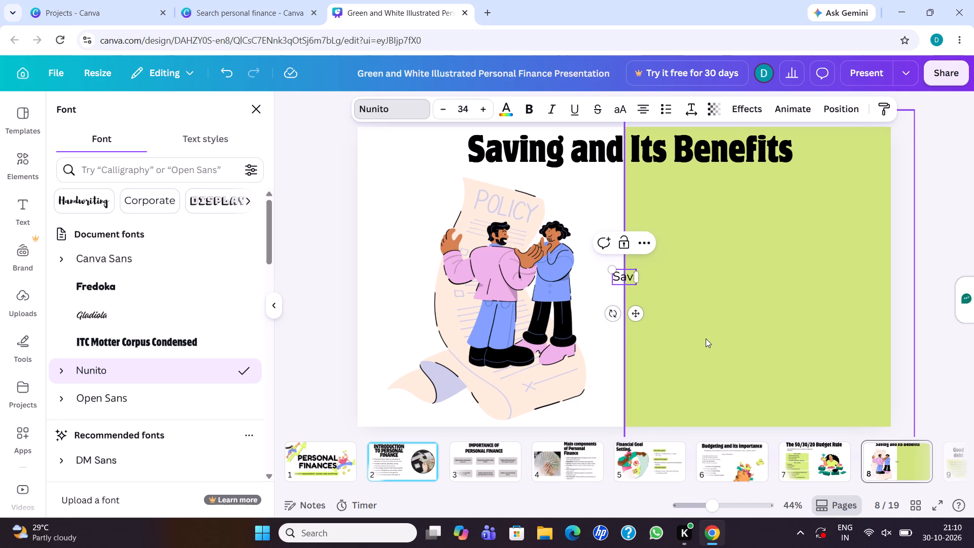
pyautogui.press('n')
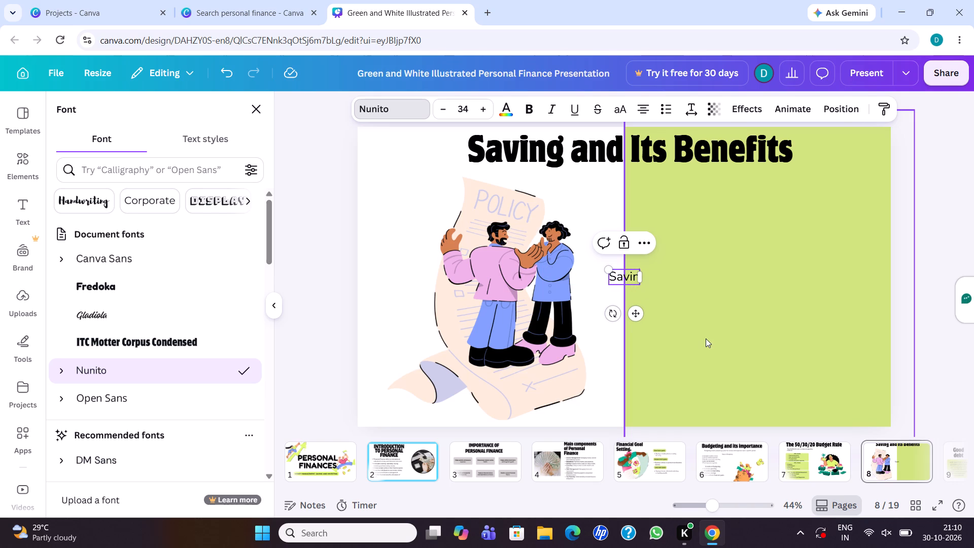
pyautogui.write('g')
pyautogui.press('space')
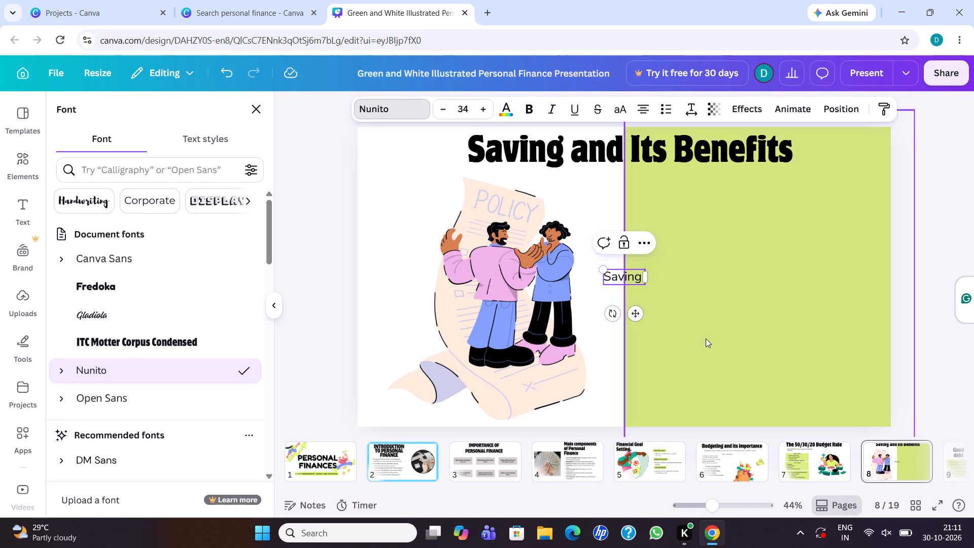
pyautogui.write('means keeping')
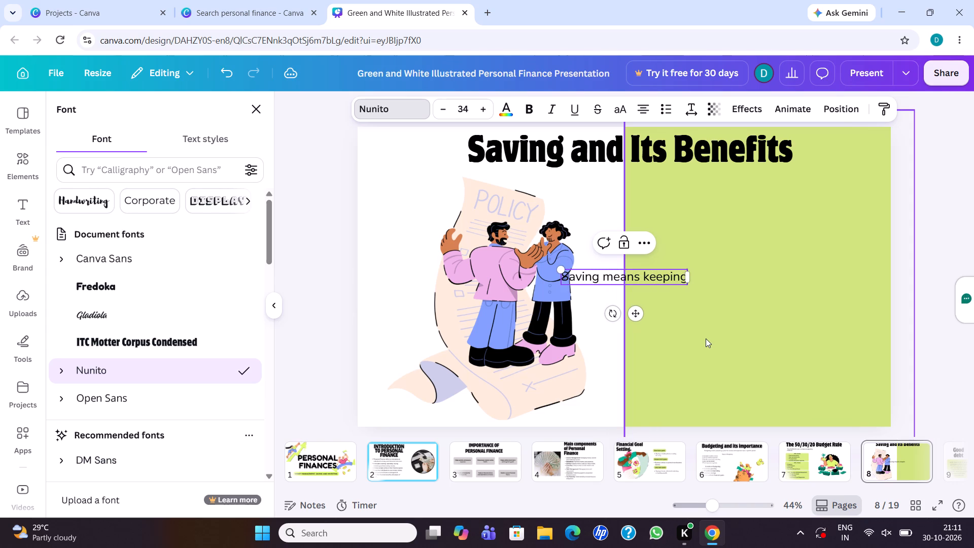
pyautogui.press('space')
pyautogui.write('portion of income')
pyautogui.press('space')
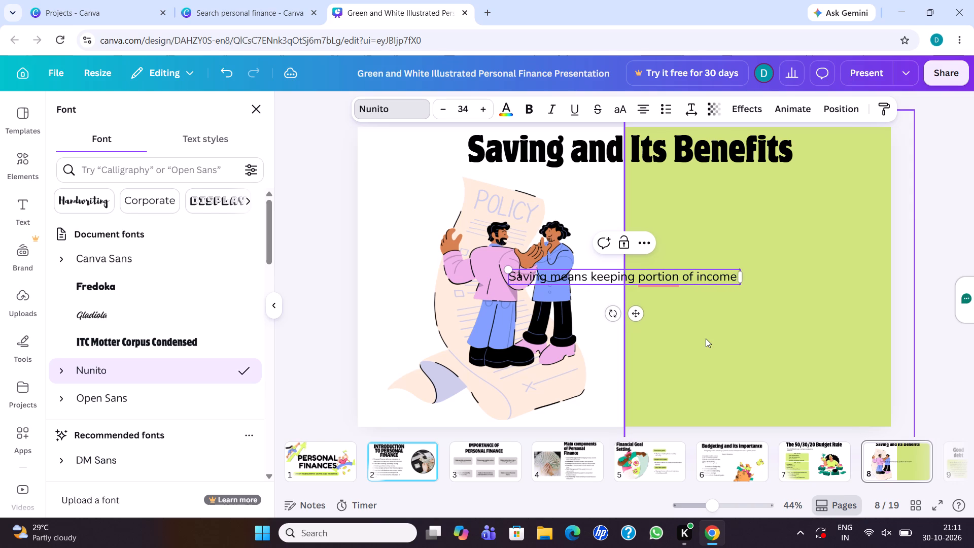
pyautogui.write('an')
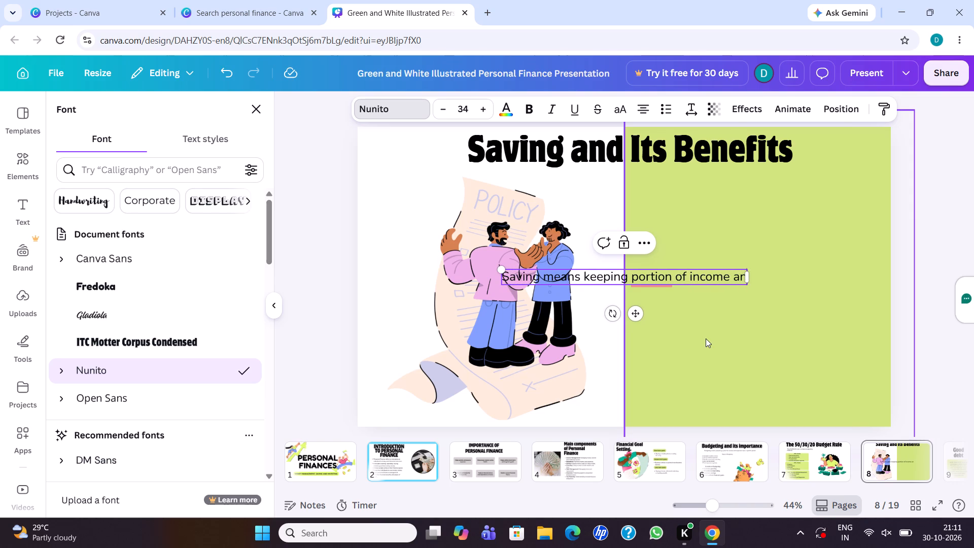
pyautogui.write('d')
pyautogui.press('space')
pyautogui.write('kee')
pyautogui.write('ping as')
pyautogui.write('ide for future us')
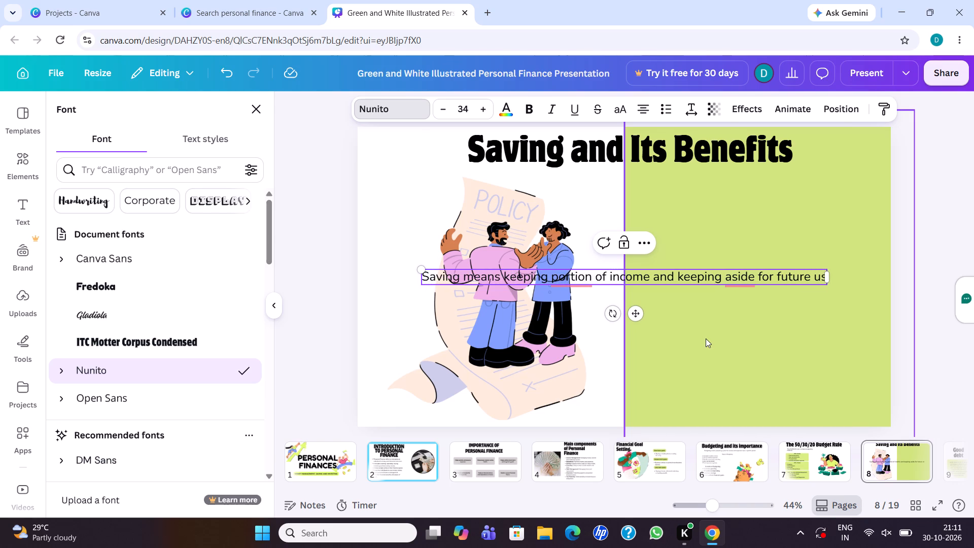
pyautogui.write('e.')
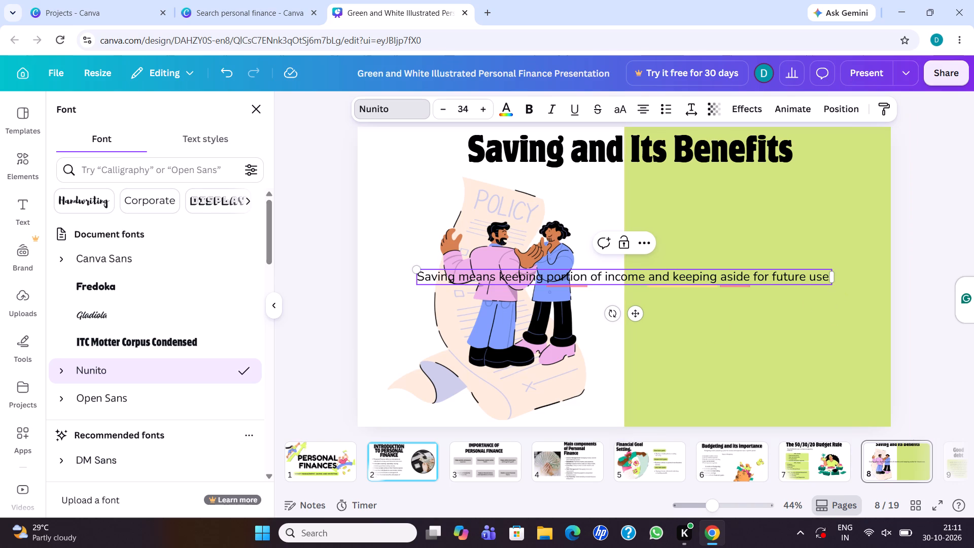
# Add a second line reading "Common Saving Optionss:" below the saving definition.
pyautogui.press('Return')
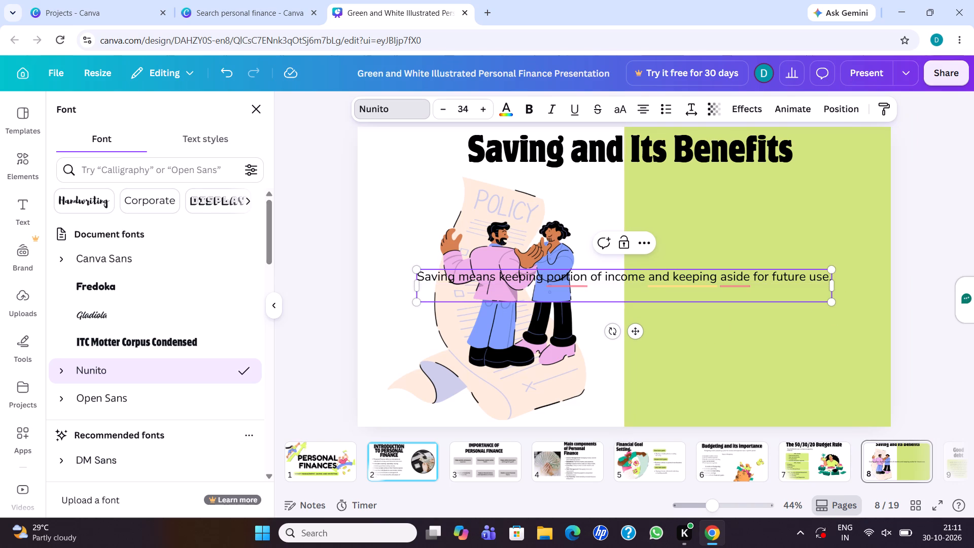
pyautogui.press('c')
pyautogui.write('omm')
pyautogui.press('BackSpace')
pyautogui.press('p')
pyautogui.press('BackSpace')
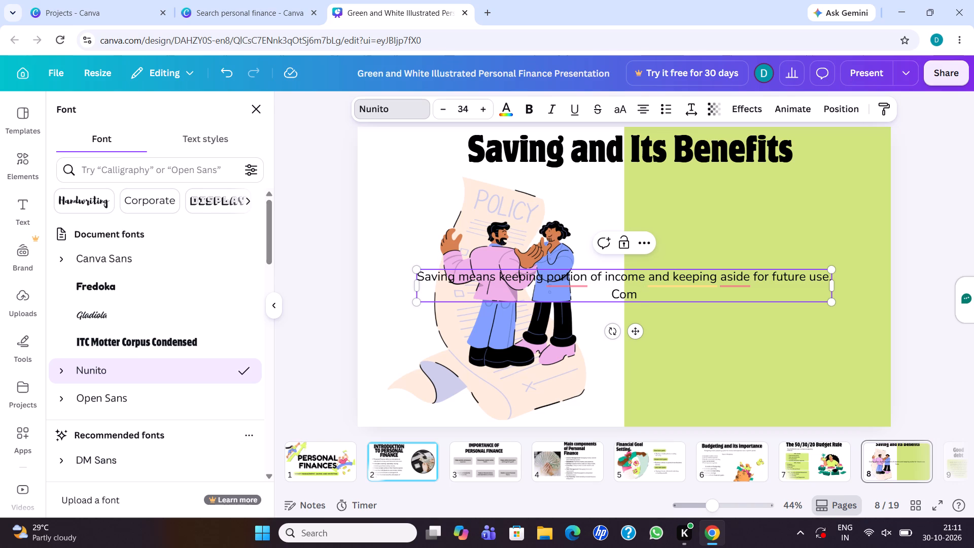
pyautogui.press('o')
pyautogui.press('n')
pyautogui.press('BackSpace')
pyautogui.press('BackSpace')
pyautogui.write('mo')
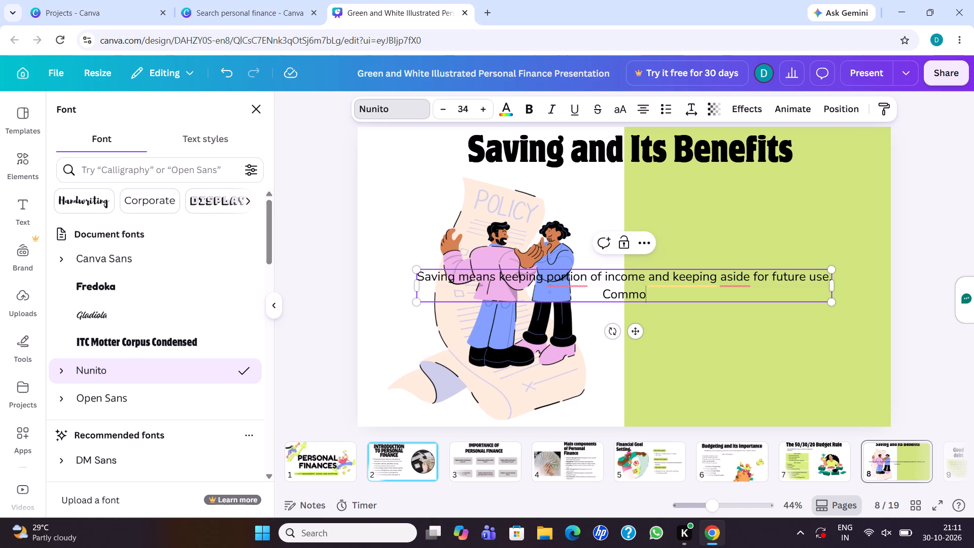
pyautogui.write('n')
pyautogui.press('space')
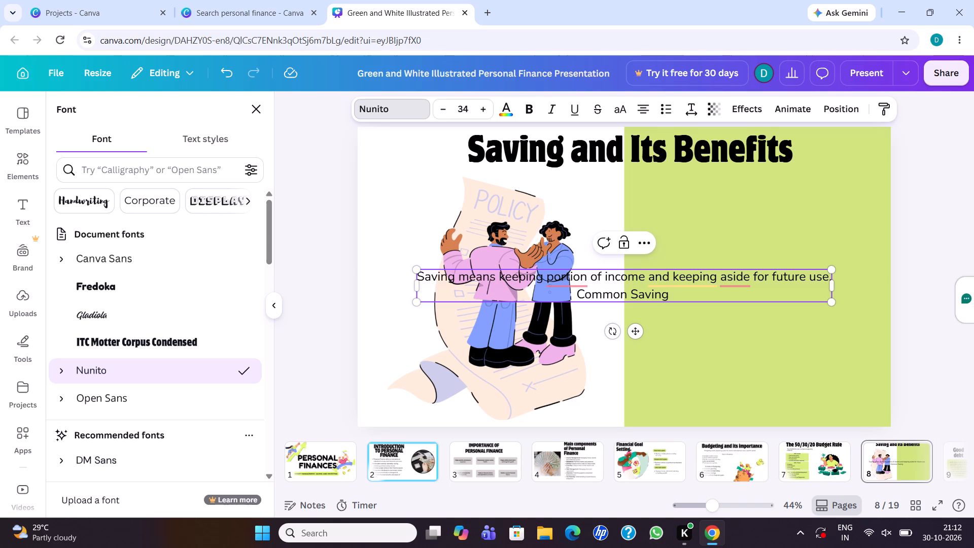
pyautogui.press('o')
pyautogui.write('ptionsw')
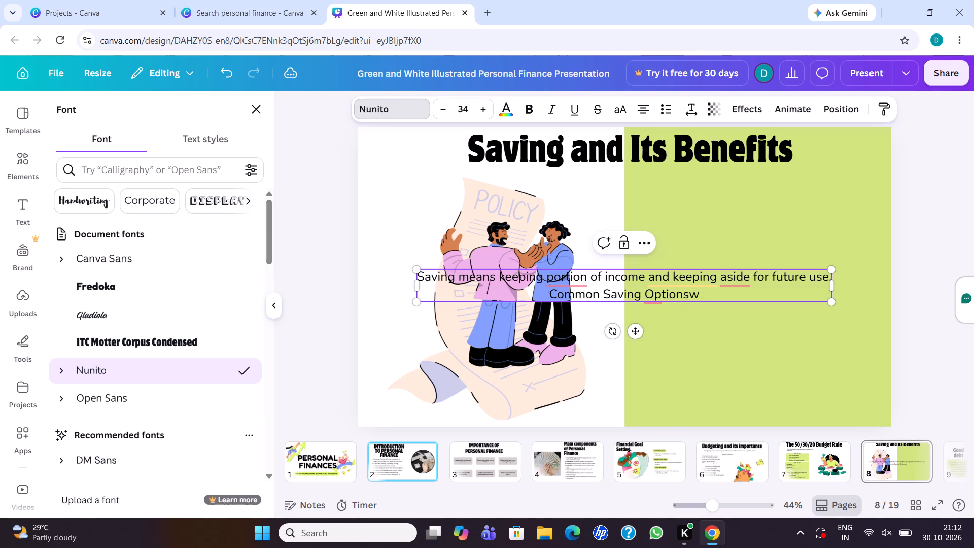
pyautogui.press('BackSpace')
pyautogui.press('s')
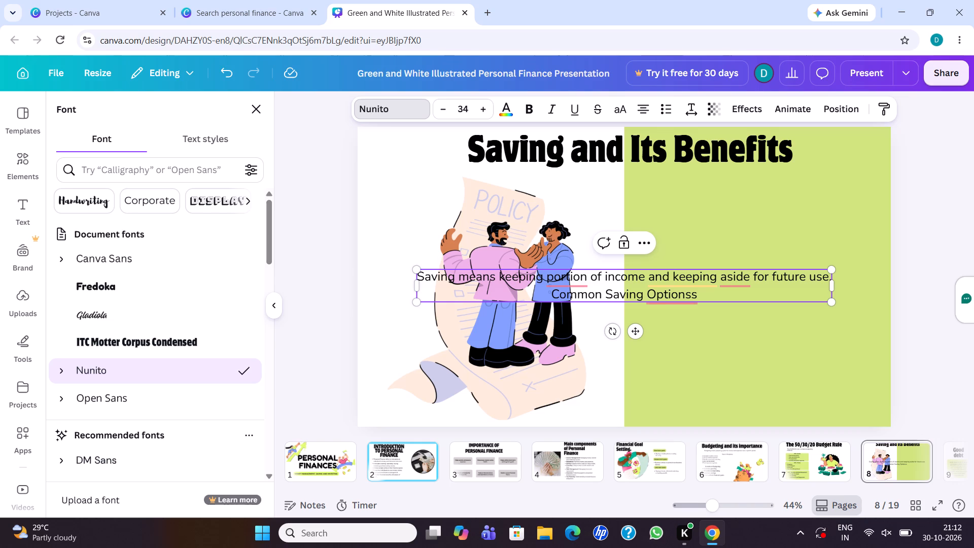
pyautogui.hotkey('shift', ':')
# Start a bulleted list below the saving options line with the items "Savings bank account" and "Fixed Deposits".
pyautogui.press('Return')
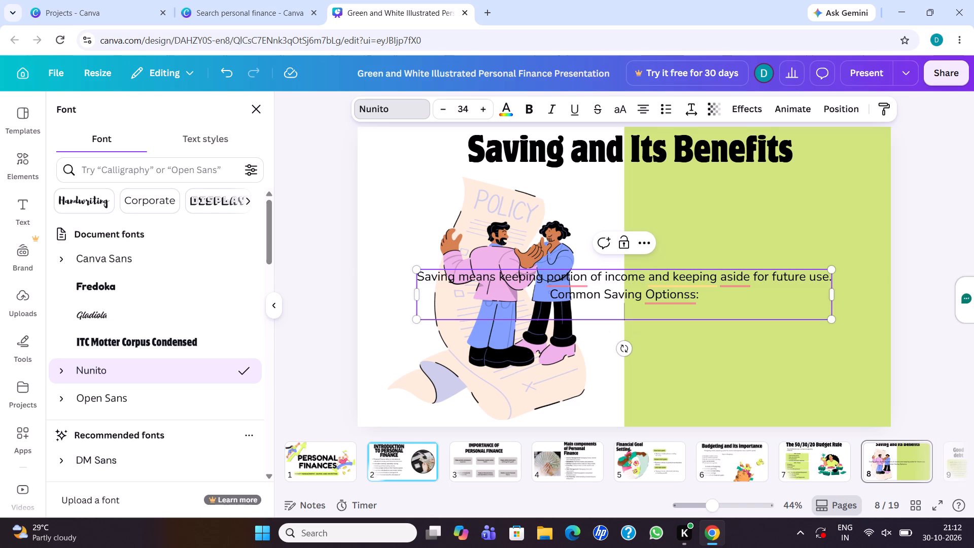
pyautogui.click(673, 111)
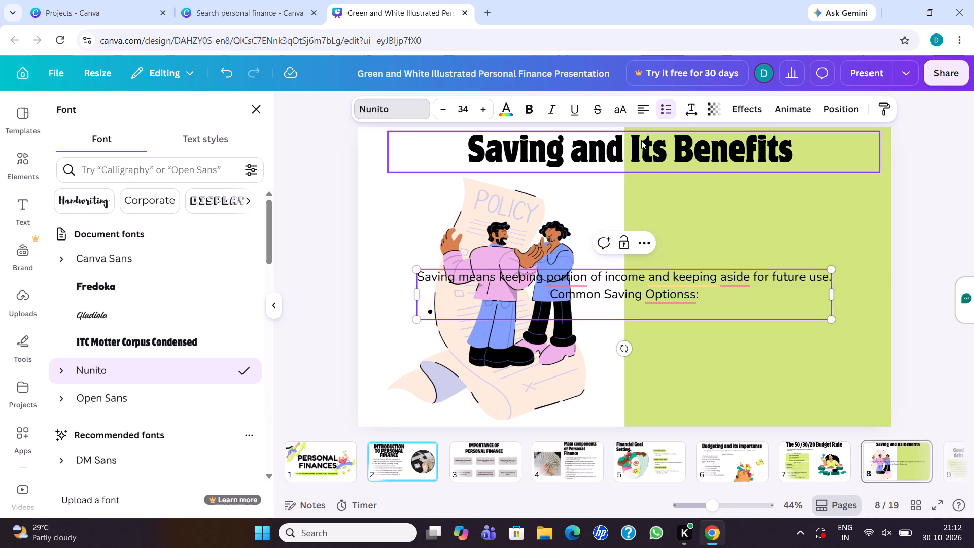
pyautogui.press('s')
pyautogui.press('a')
pyautogui.write('ving')
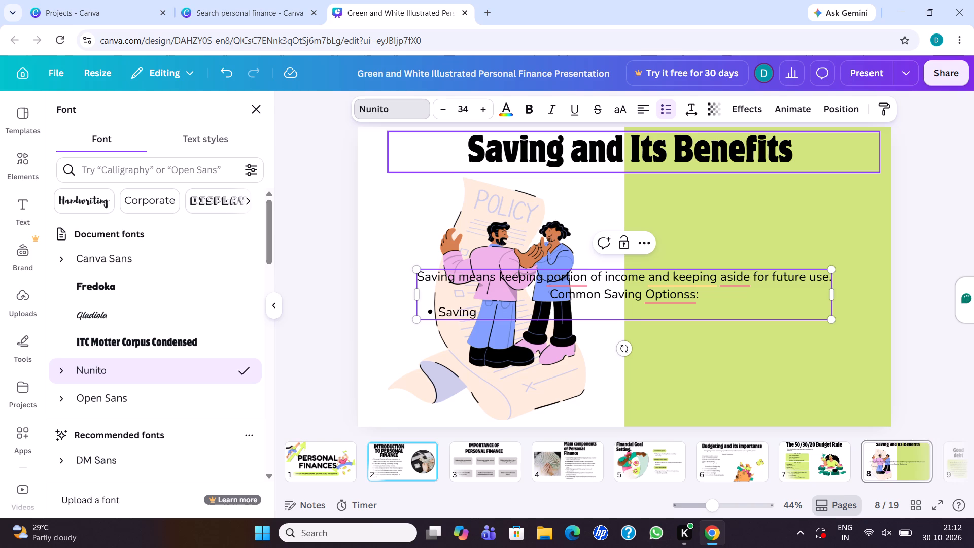
pyautogui.write('s bank account')
pyautogui.press('Return')
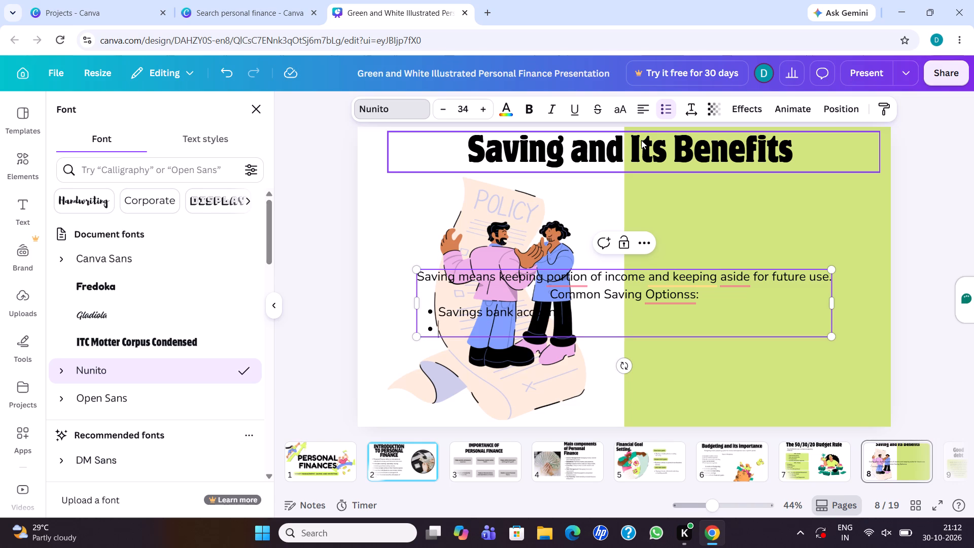
pyautogui.press('f')
pyautogui.write('ixed')
pyautogui.press('space')
pyautogui.press('d')
pyautogui.press('e')
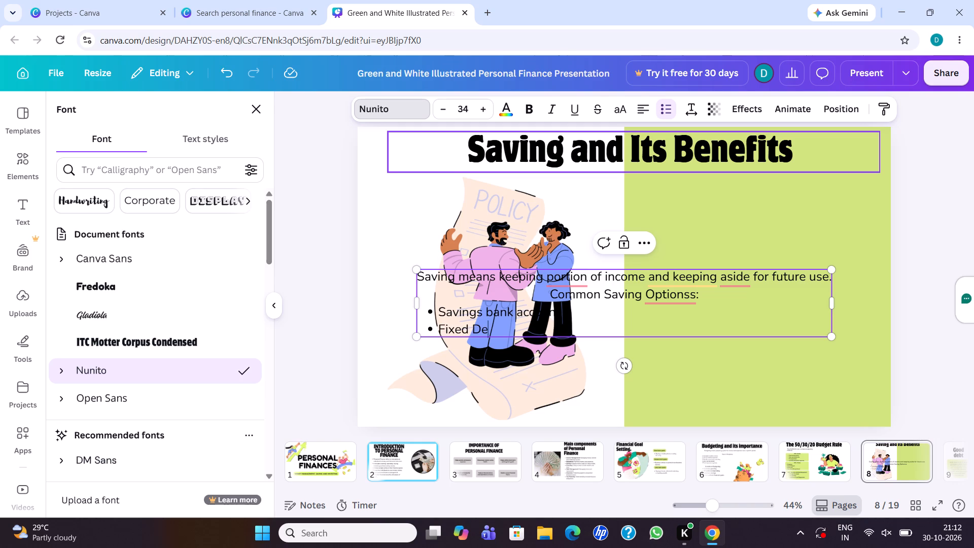
pyautogui.write('posita')
pyautogui.press('BackSpace')
pyautogui.press('s')
# Add a third bullet reading "Recurring deposits" to the saving options list.
pyautogui.press('Return')
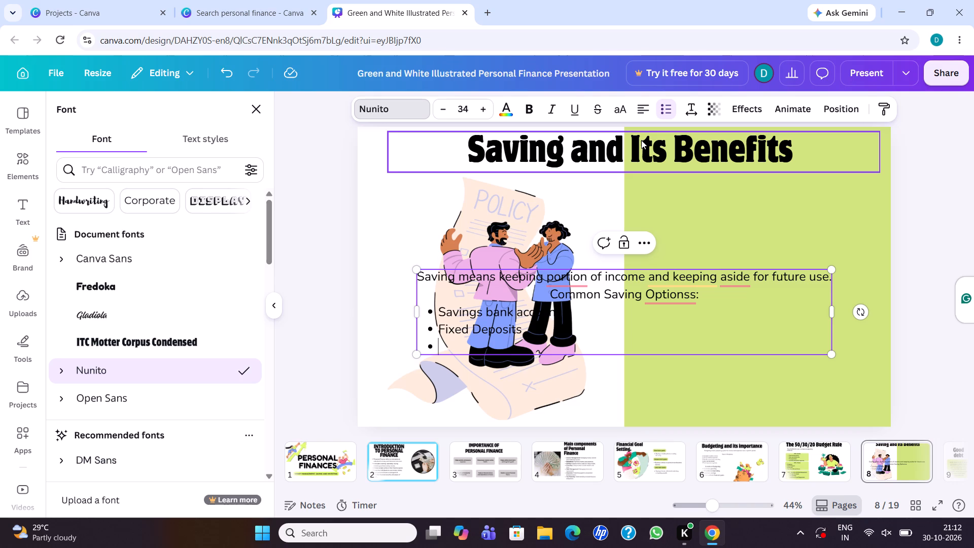
pyautogui.press('r')
pyautogui.press('e')
pyautogui.write('curring')
pyautogui.press('space')
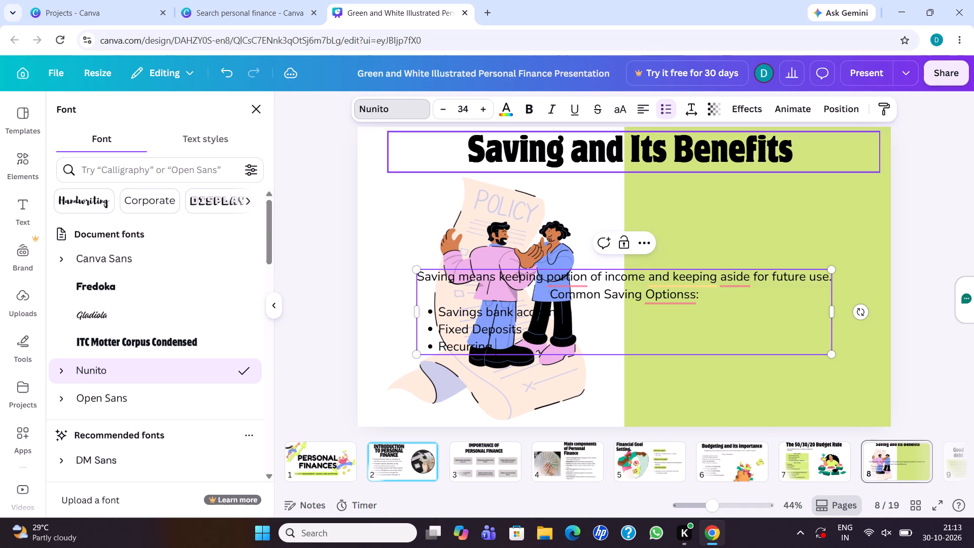
pyautogui.write('deo')
pyautogui.press('BackSpace')
pyautogui.write('posits')
# Add a fourth bullet reading "Post Office saving schemes." to the saving options list.
pyautogui.press('Return')
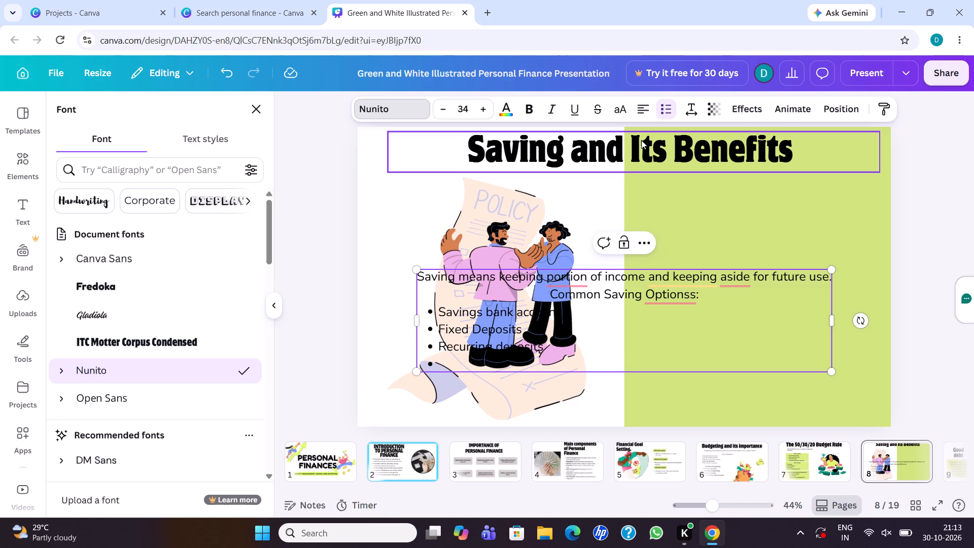
pyautogui.press('p')
pyautogui.write('ost')
pyautogui.press('space')
pyautogui.press('o')
pyautogui.write('ffice')
pyautogui.press('space')
pyautogui.write('saving')
pyautogui.press('space')
pyautogui.write('sche')
pyautogui.write('mes')
pyautogui.press('.')
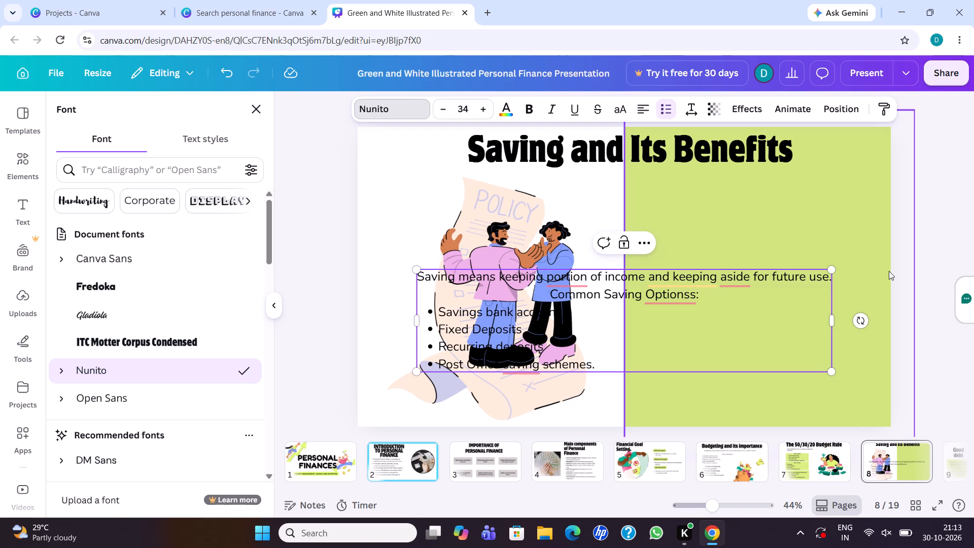
# End the bulleted list and add an unbulleted line below it, indented with spaces, reading "Benefits Of Savings".
pyautogui.press('Return')
pyautogui.press('BackSpace')
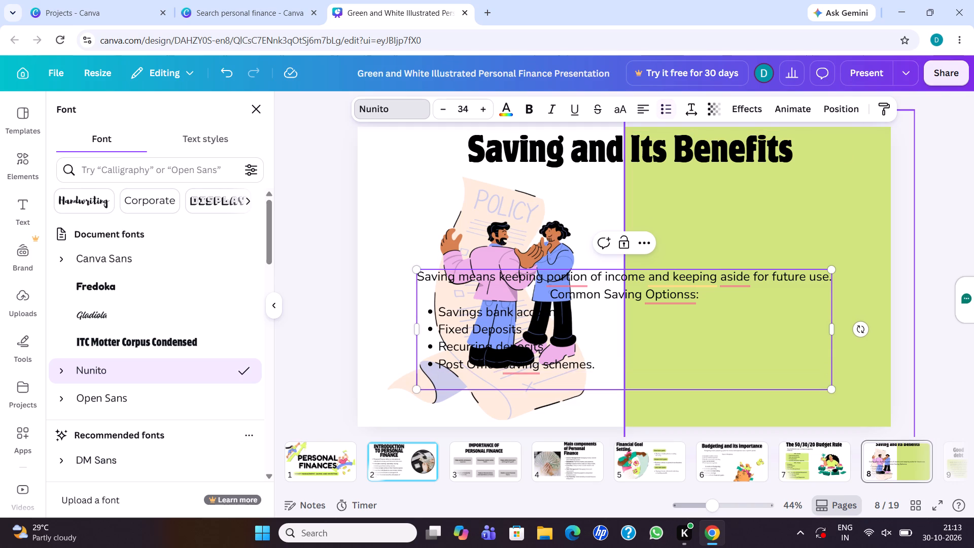
pyautogui.press('space')
pyautogui.press('space')
pyautogui.press('space')
pyautogui.press('space')
pyautogui.press('space')
pyautogui.press('space')
pyautogui.press('space')
pyautogui.press('space')
pyautogui.press('space')
pyautogui.press('space')
pyautogui.press('space')
pyautogui.press('space')
pyautogui.press('space')
pyautogui.press('space')
pyautogui.press('space')
pyautogui.press('space')
pyautogui.press('space')
pyautogui.press('space')
pyautogui.press('space')
pyautogui.press('space')
pyautogui.press('space')
pyautogui.press('space')
pyautogui.press('space')
pyautogui.press('space')
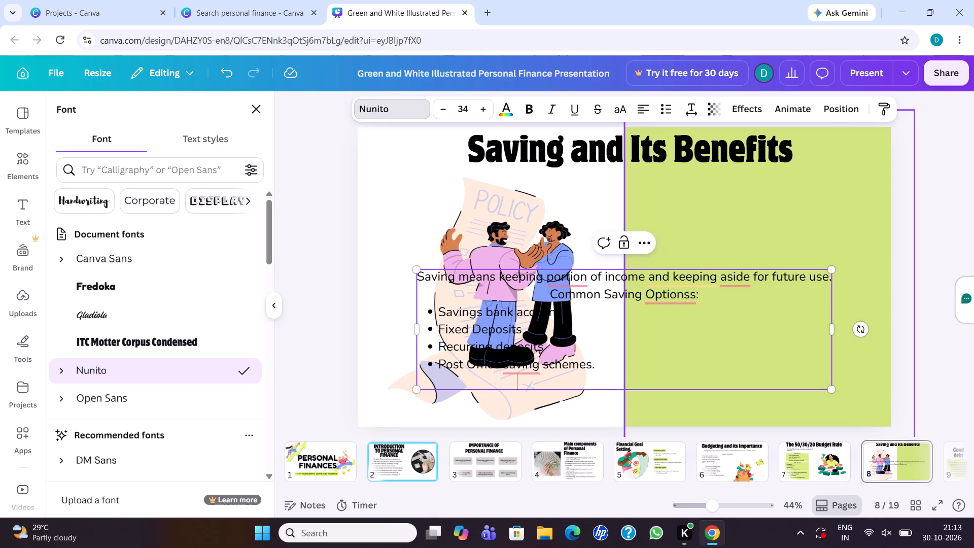
pyautogui.press('space')
pyautogui.press('space')
pyautogui.press('space')
pyautogui.press('space')
pyautogui.press('space')
pyautogui.press('space')
pyautogui.press('space')
pyautogui.press('space')
pyautogui.press('space')
pyautogui.press('space')
pyautogui.press('space')
pyautogui.press('space')
pyautogui.press('b')
pyautogui.write('enefits')
pyautogui.press('space')
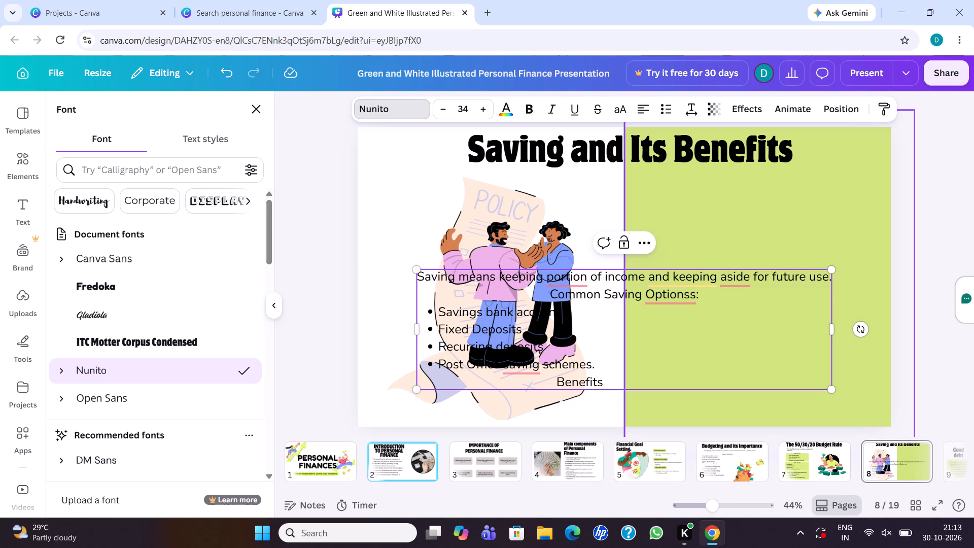
pyautogui.press('o')
pyautogui.write('f')
pyautogui.press('space')
pyautogui.press('s')
pyautogui.write('avings')
# Start a new bulleted list on the line below "Benefits Of Savings".
pyautogui.press('Return')
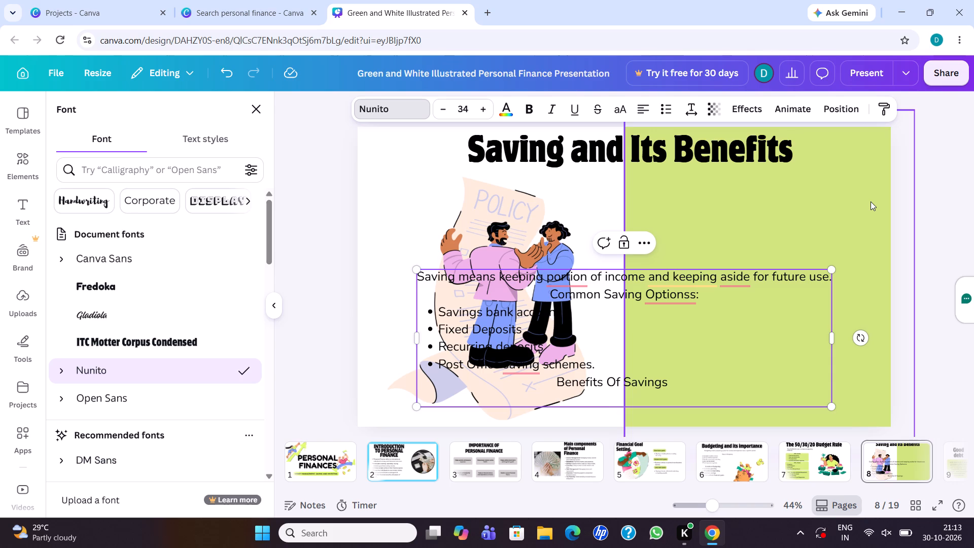
pyautogui.click(666, 109)
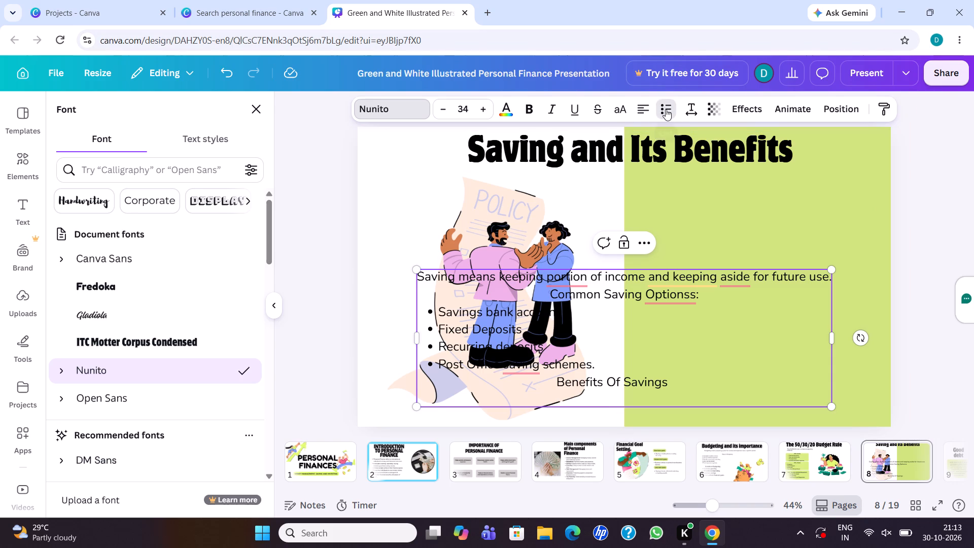
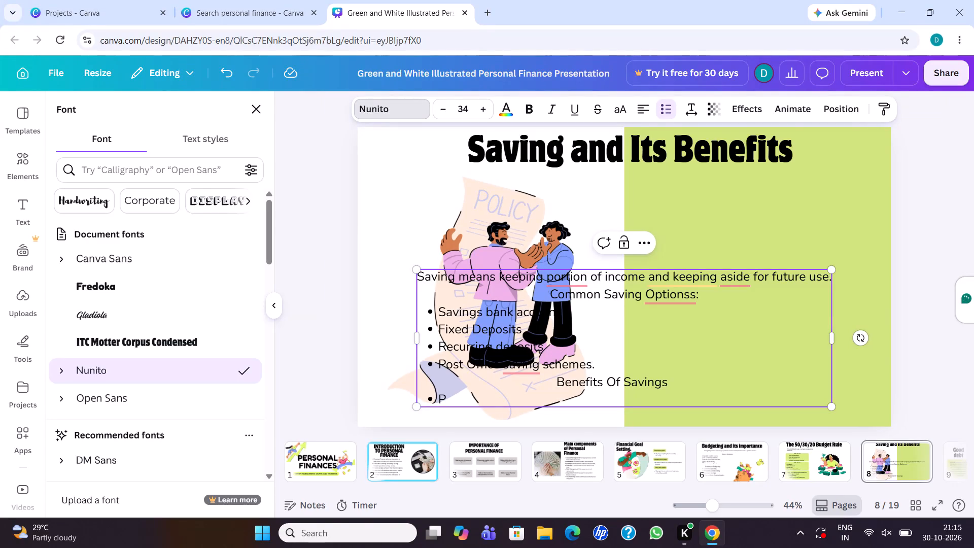
# Complete the first bullet under "Benefits Of Savings" so it reads "Provides money for emergencies.".
pyautogui.write('ro')
pyautogui.write('vide')
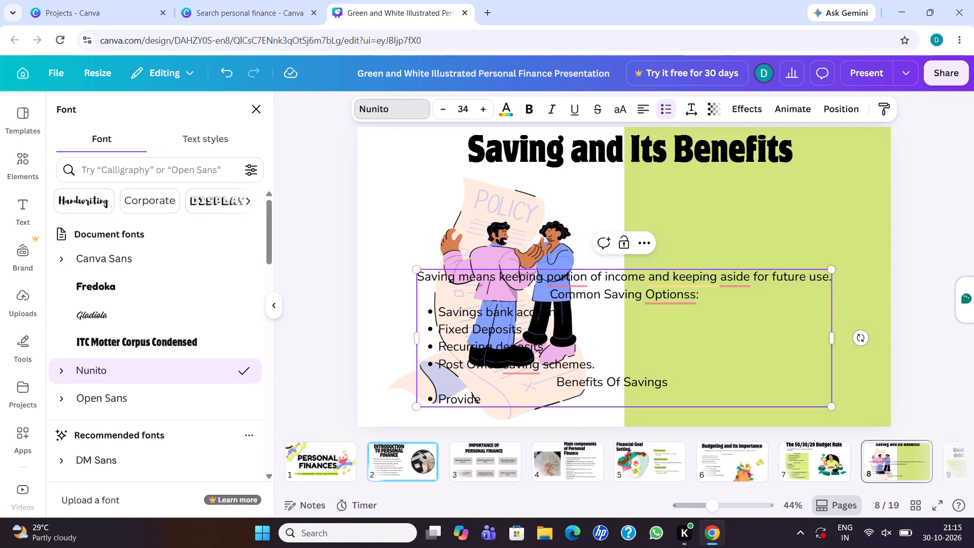
pyautogui.write('s money for emergen')
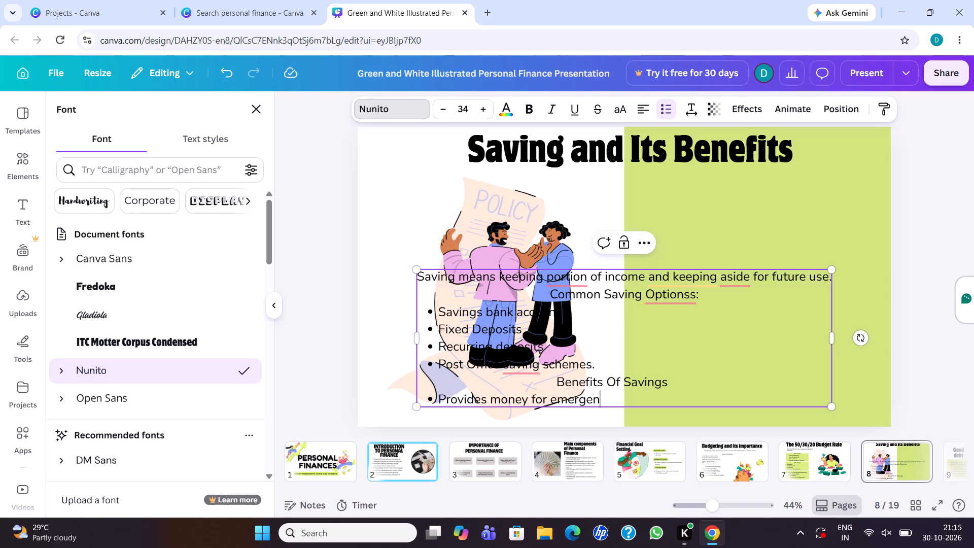
pyautogui.write('cies')
pyautogui.press('.')
# Add a second bullet reading "Helps achieve financial goals." to the benefits list.
pyautogui.press('Return')
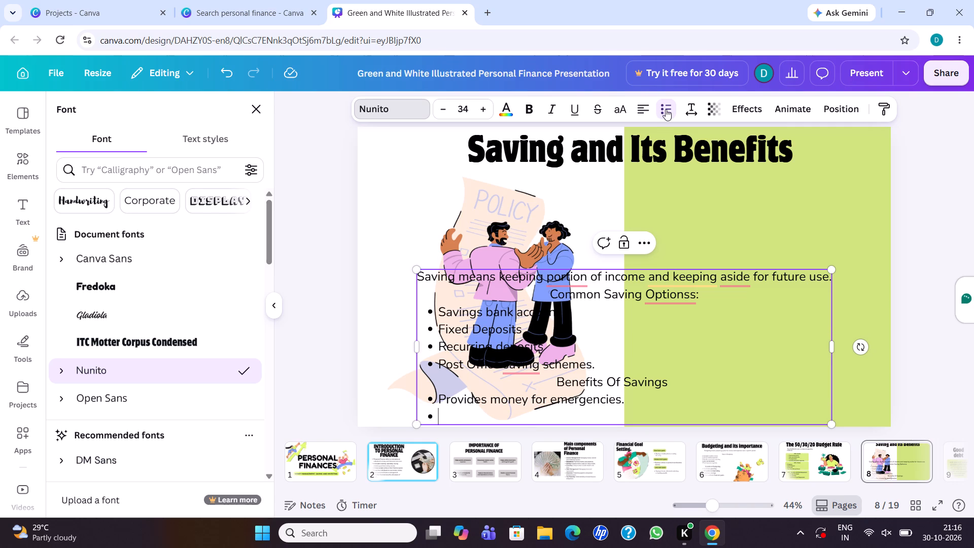
pyautogui.press('h')
pyautogui.write('elps achieve financia')
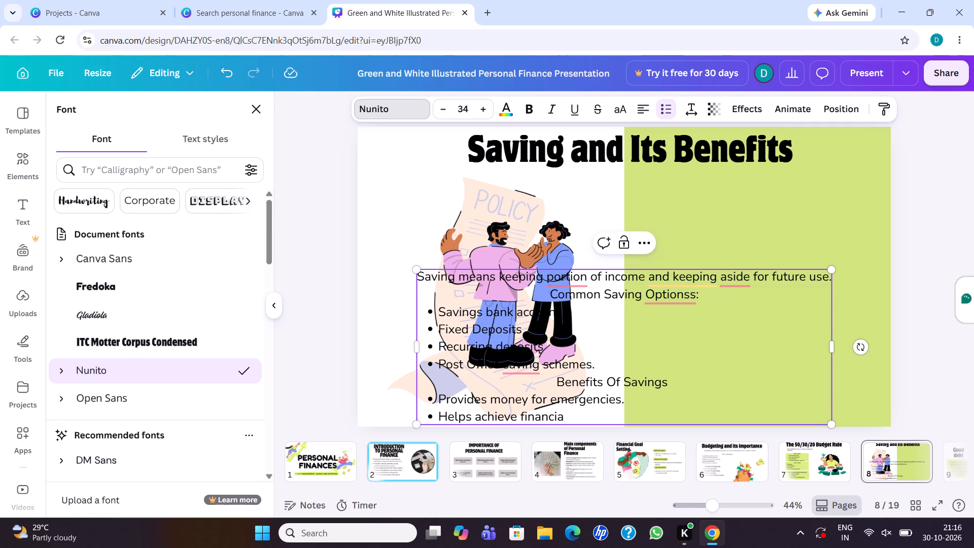
pyautogui.write('l goals')
pyautogui.press('.')
# Add a third bullet reading "Reduces dependence on loans." to the benefits list.
pyautogui.press('Return')
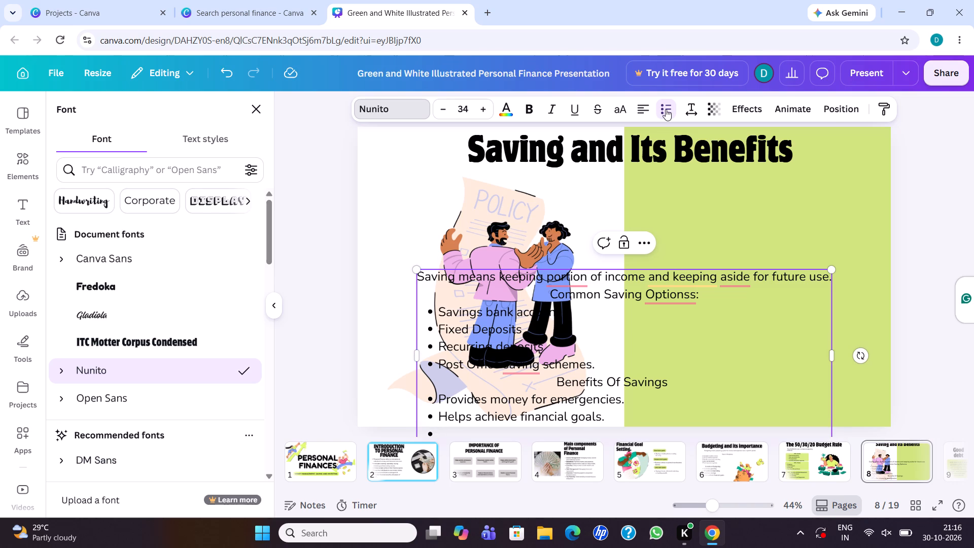
pyautogui.press('r')
pyautogui.write('educes')
pyautogui.press('space')
pyautogui.write('dependence')
pyautogui.press('space')
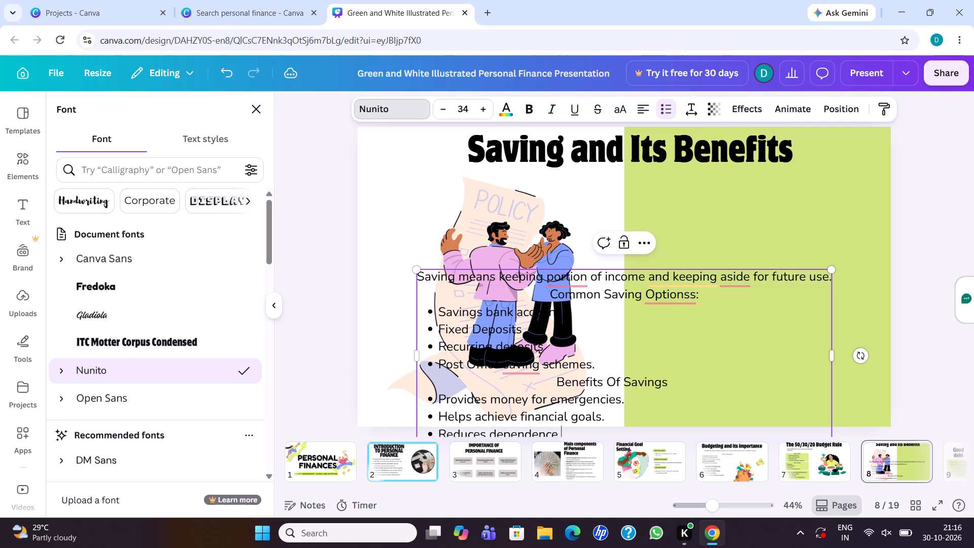
pyautogui.write('on')
pyautogui.press('space')
pyautogui.write('loans')
pyautogui.press('.')
# Add a fourth bullet reading "Create financial stability." to the benefits list.
pyautogui.press('Return')
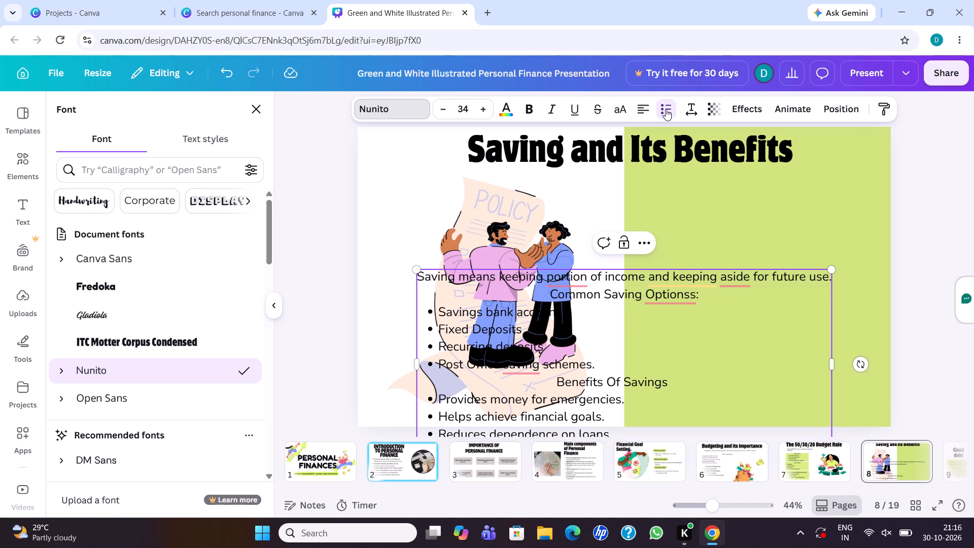
pyautogui.press('c')
pyautogui.write('reate financu')
pyautogui.press('BackSpace')
pyautogui.write('ial stability')
pyautogui.press('.')
# Scale the savings text box down proportionally until its font size is about 28.1.
pyautogui.moveTo(758, 364); pyautogui.dragTo(780, 330)
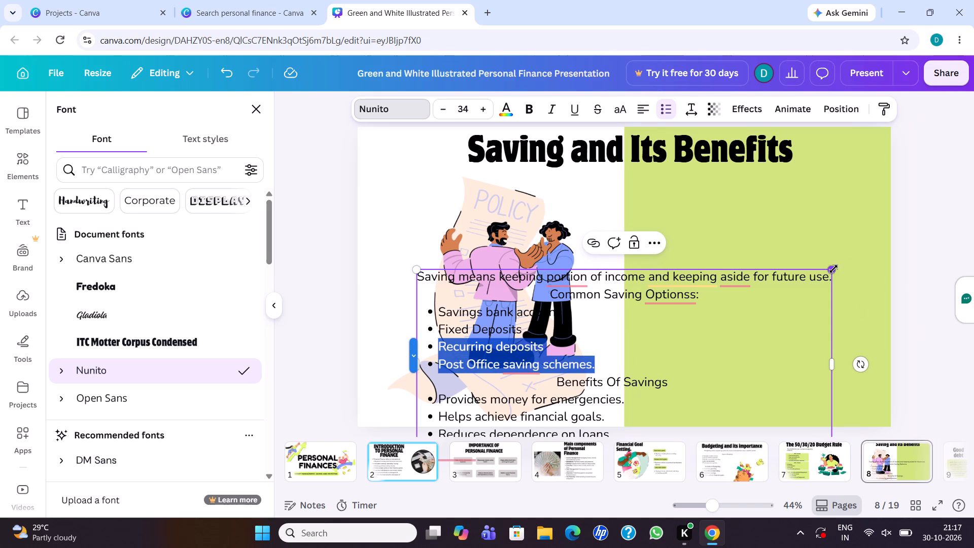
pyautogui.moveTo(833, 270); pyautogui.dragTo(769, 318)
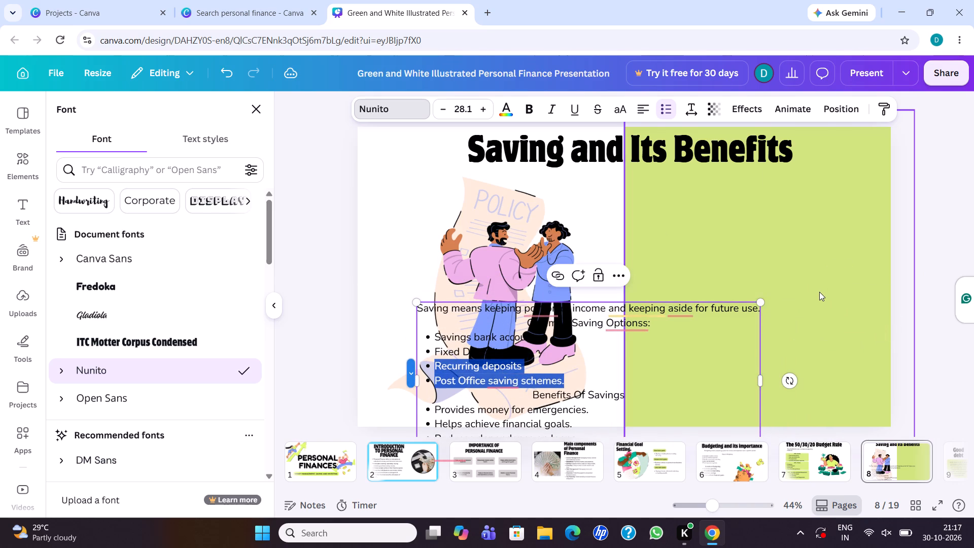
pyautogui.click(819, 292)
# Move the savings text box off the illustration onto the green panel, aligning its left edge with the panel's left edge.
pyautogui.moveTo(665, 386); pyautogui.dragTo(715, 332)
pyautogui.moveTo(710, 336); pyautogui.dragTo(662, 368)
pyautogui.moveTo(518, 376); pyautogui.dragTo(539, 367)
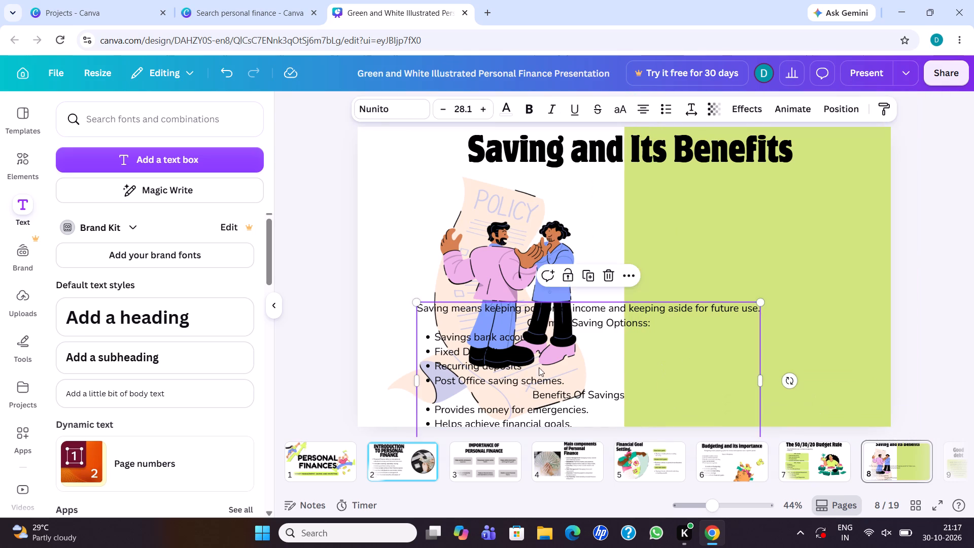
pyautogui.moveTo(539, 367); pyautogui.dragTo(587, 333)
pyautogui.moveTo(568, 352); pyautogui.dragTo(665, 309)
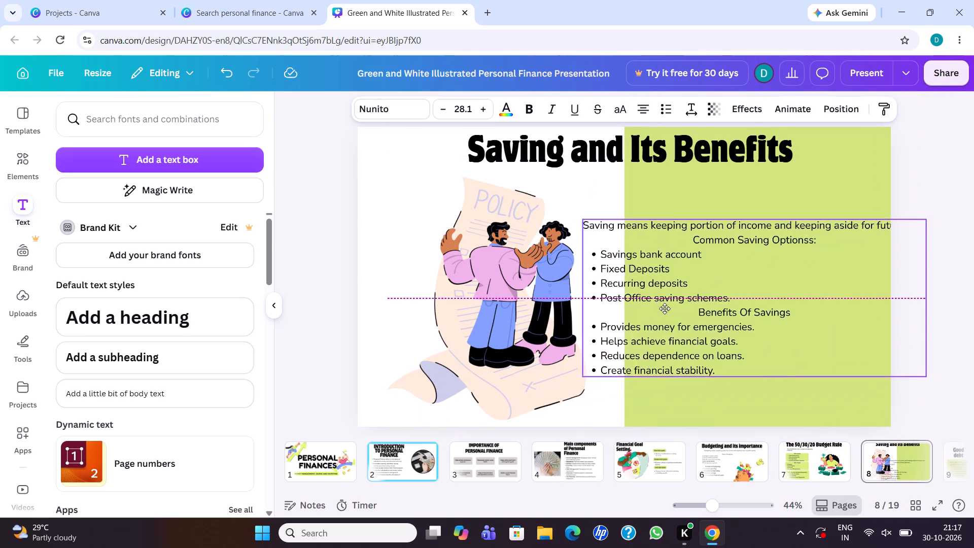
pyautogui.moveTo(665, 309); pyautogui.dragTo(696, 282)
pyautogui.moveTo(663, 285); pyautogui.dragTo(679, 282)
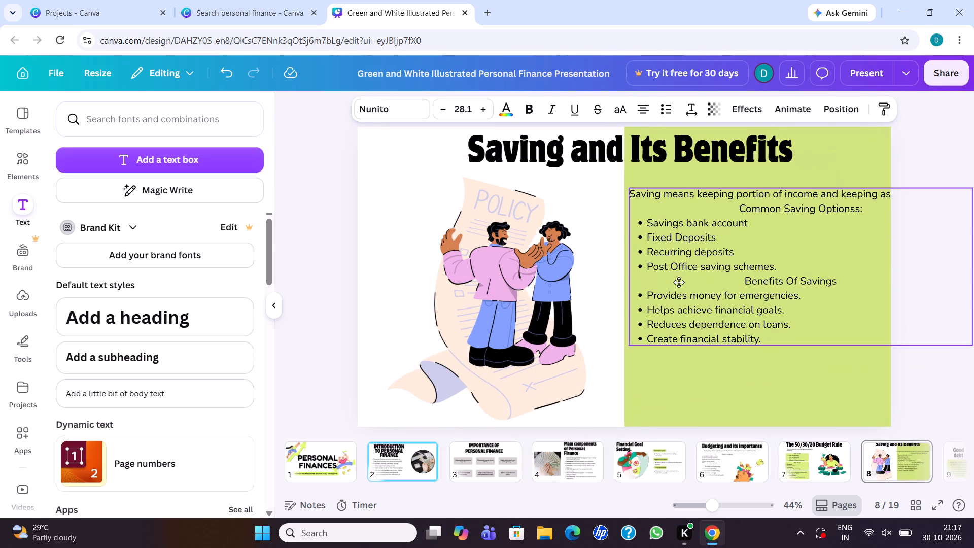
pyautogui.moveTo(679, 282); pyautogui.dragTo(673, 283)
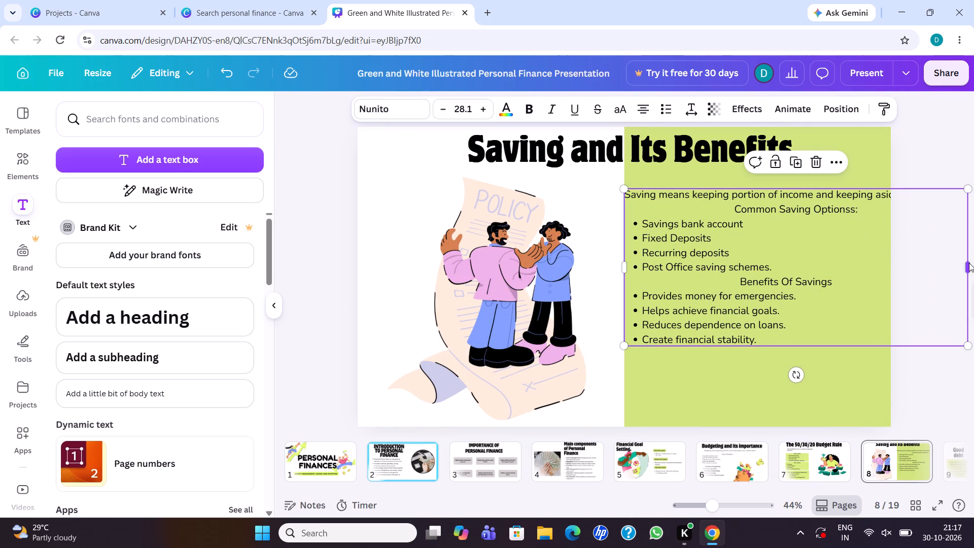
# Narrow the savings text box to a width of 960 and reposition it so it spans the green panel exactly.
pyautogui.moveTo(967, 265); pyautogui.dragTo(943, 266)
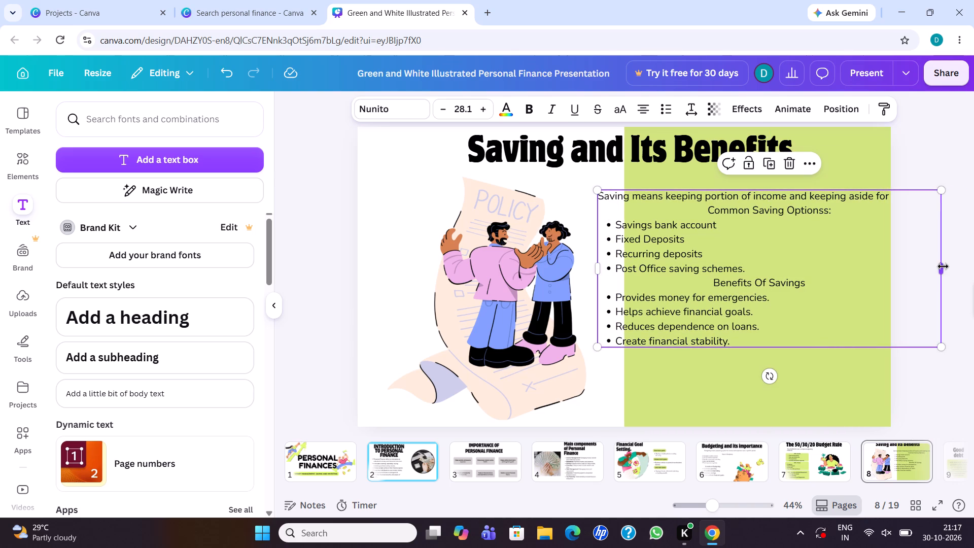
pyautogui.moveTo(946, 268); pyautogui.dragTo(885, 269)
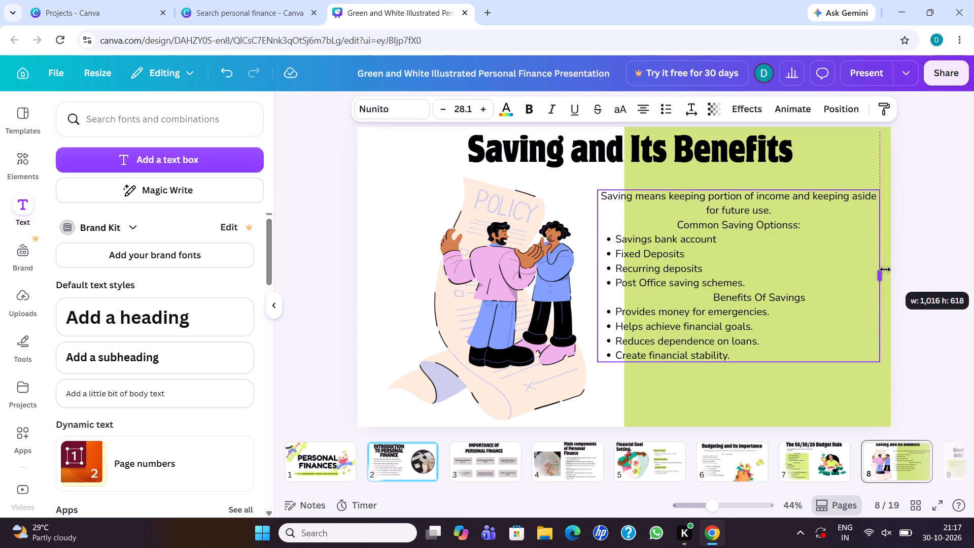
pyautogui.moveTo(813, 291); pyautogui.dragTo(838, 285)
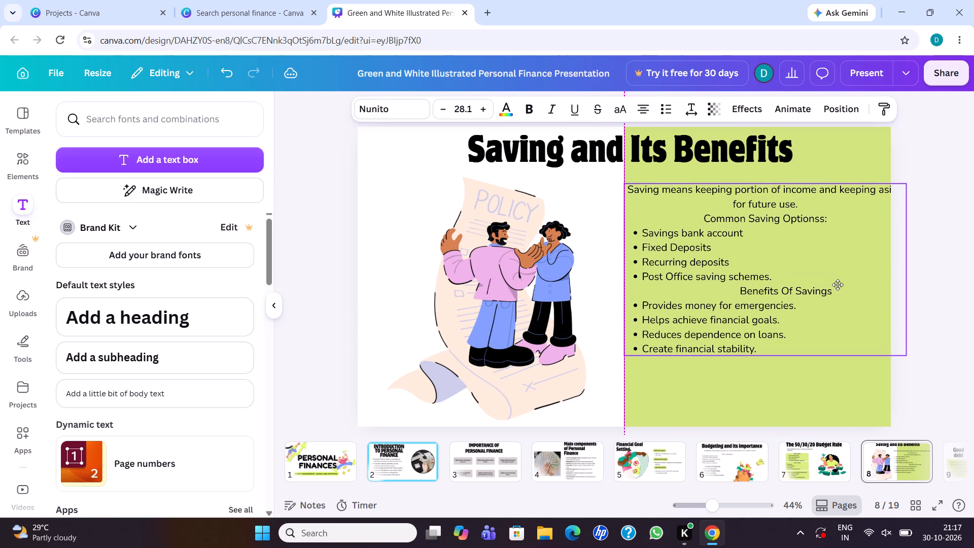
pyautogui.moveTo(838, 285); pyautogui.dragTo(841, 285)
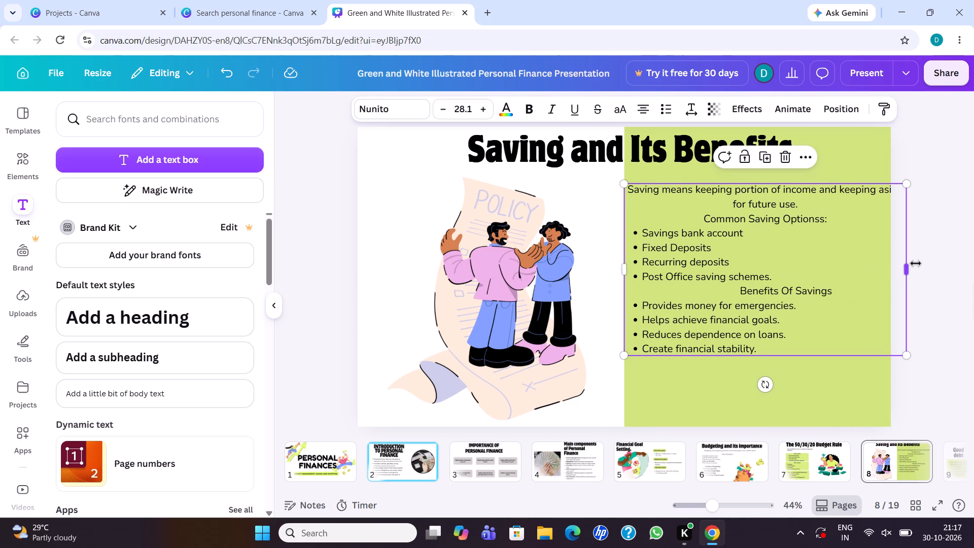
pyautogui.moveTo(909, 270); pyautogui.dragTo(892, 268)
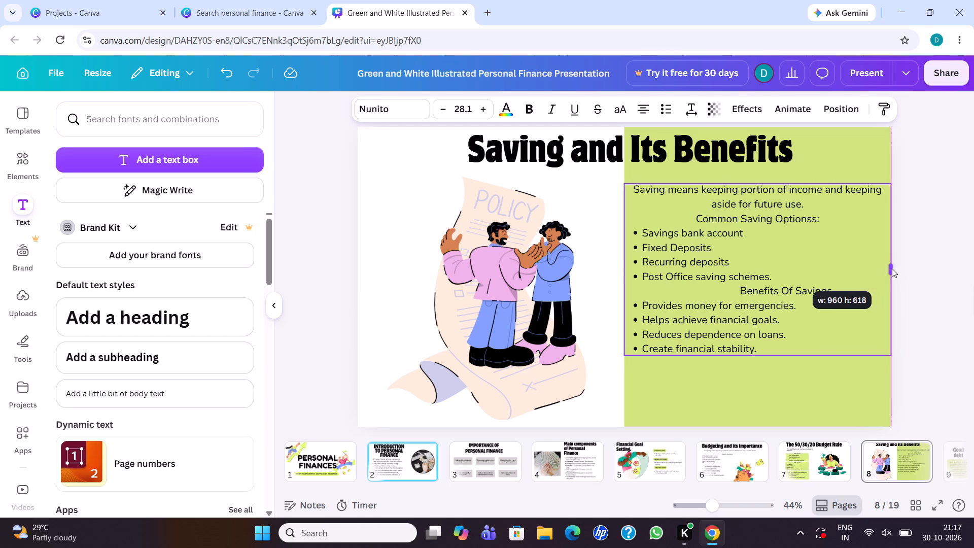
pyautogui.moveTo(892, 268); pyautogui.dragTo(890, 268)
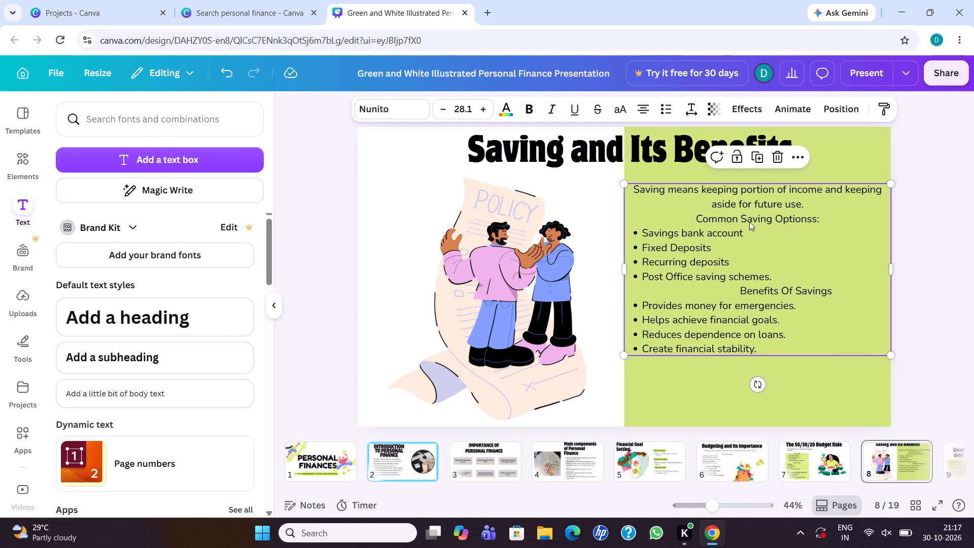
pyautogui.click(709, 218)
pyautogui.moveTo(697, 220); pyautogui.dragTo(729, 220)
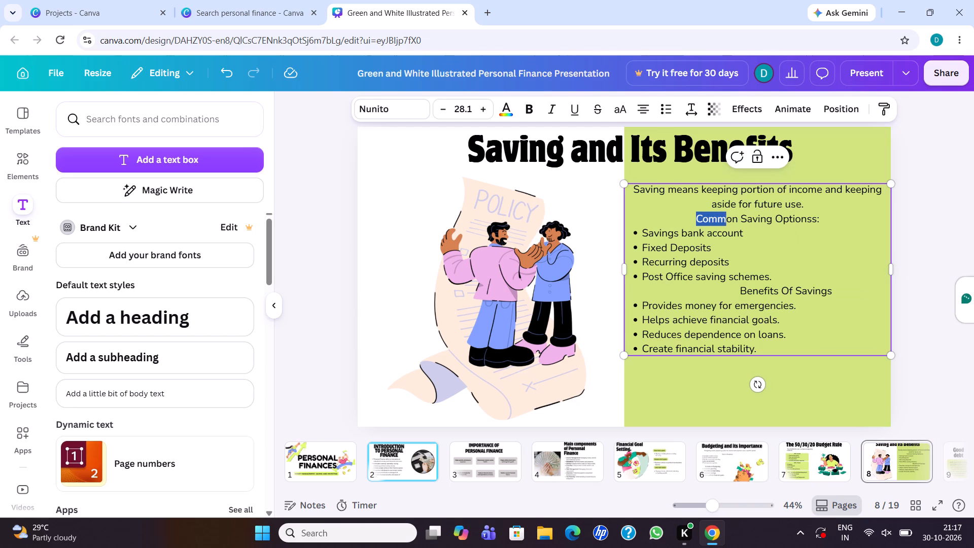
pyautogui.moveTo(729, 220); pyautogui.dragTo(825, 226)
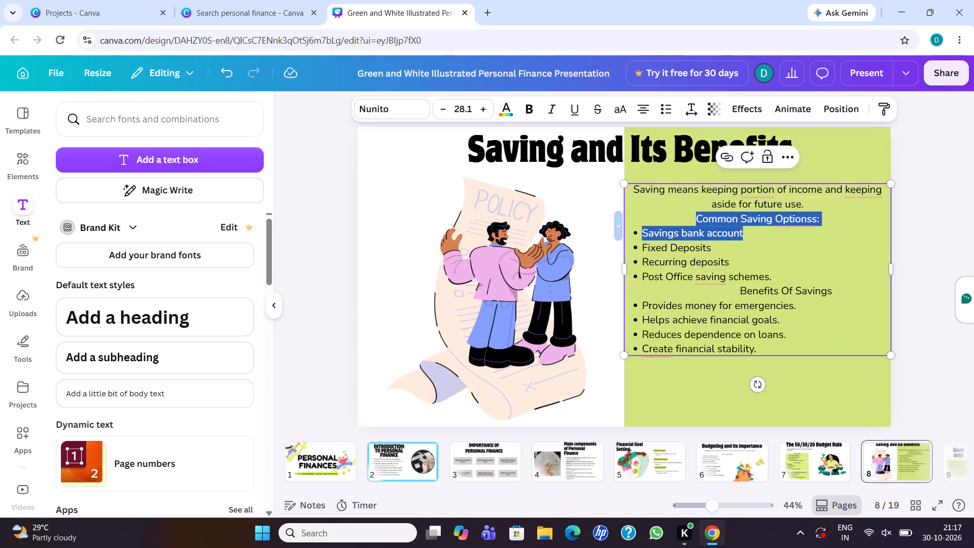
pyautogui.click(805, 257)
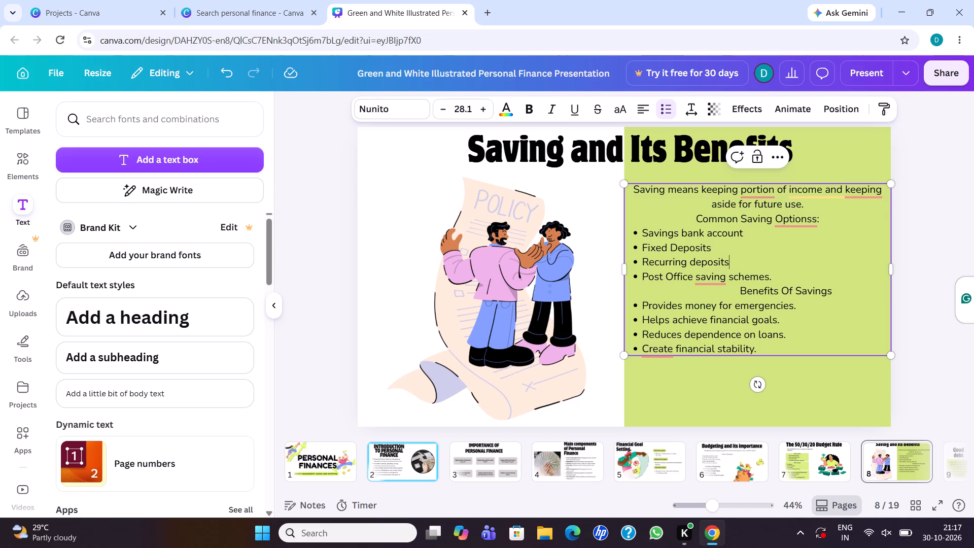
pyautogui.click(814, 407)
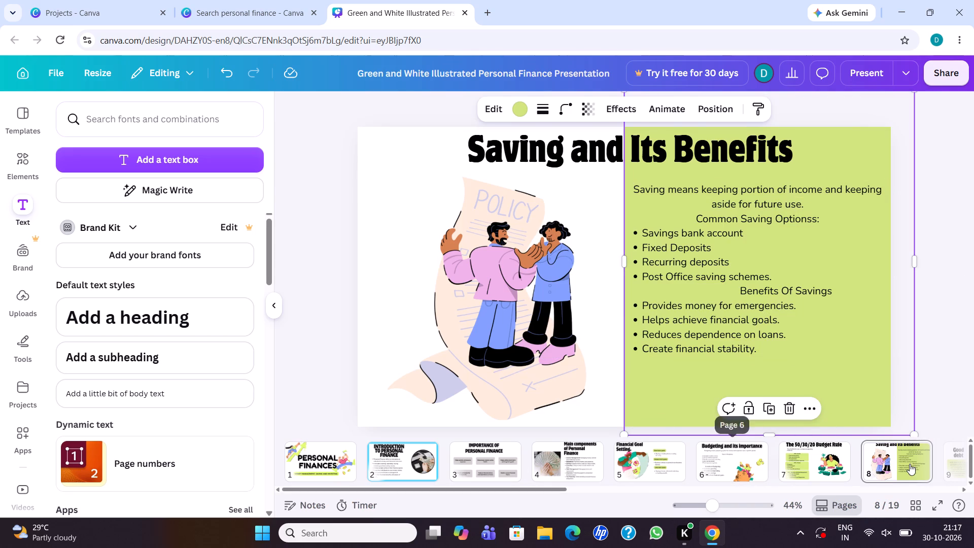
# Open slide 9, the Good debt versus Bad debt slide.
pyautogui.click(956, 465)
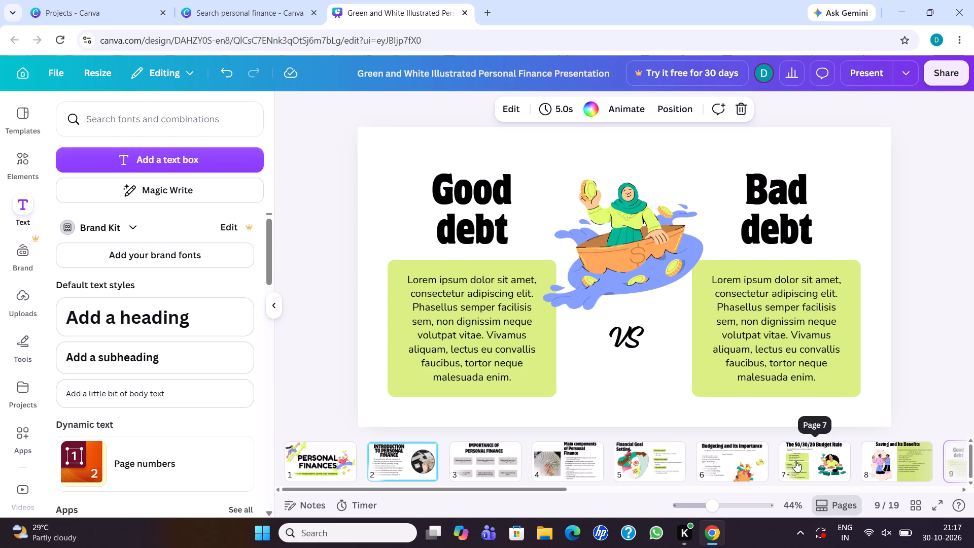
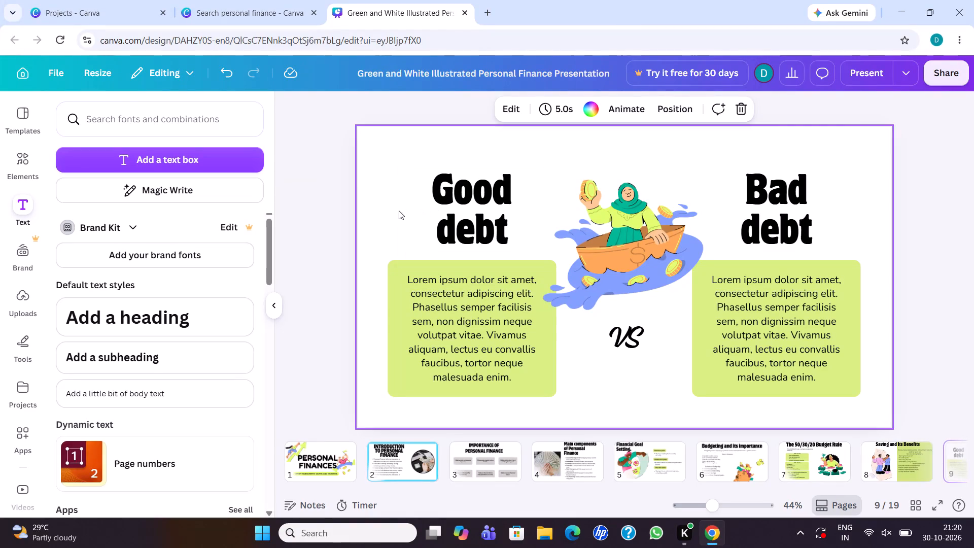
# Look back through slides 5 to 8 to review the finished content, then return to slide 9.
pyautogui.click(437, 203)
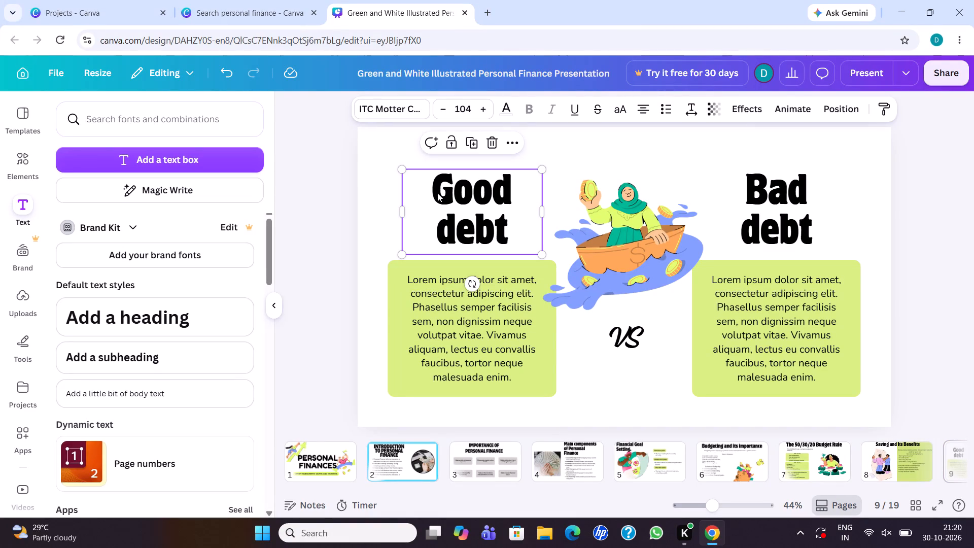
pyautogui.click(437, 194)
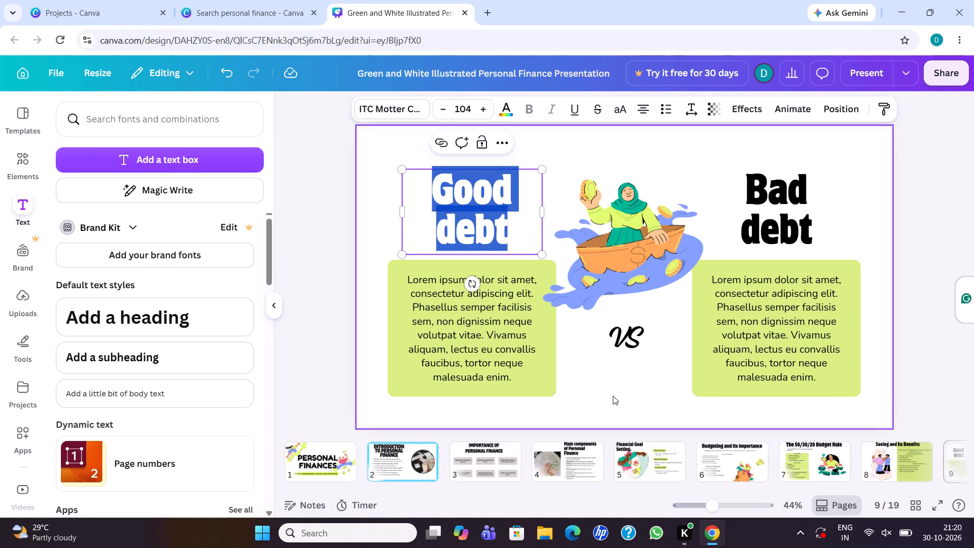
pyautogui.click(749, 478)
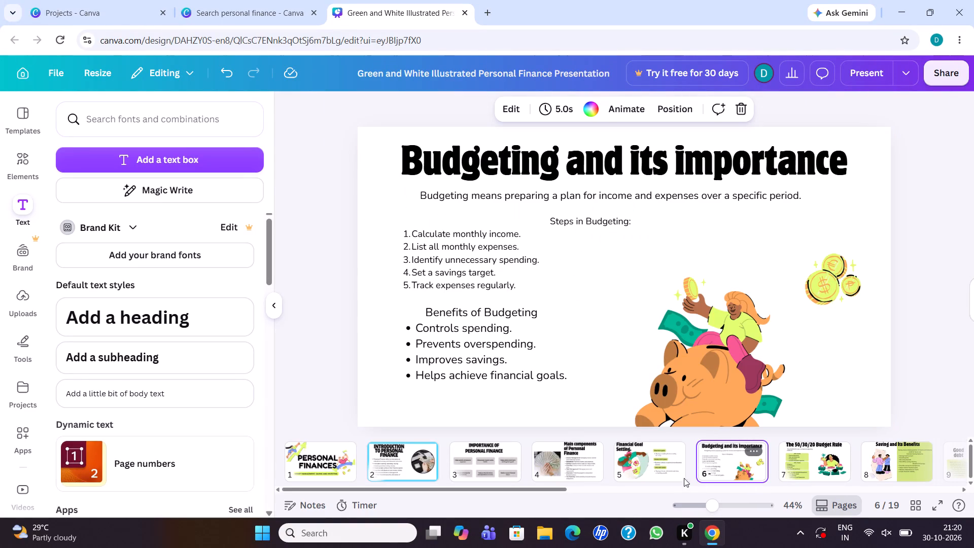
pyautogui.click(653, 470)
pyautogui.click(562, 461)
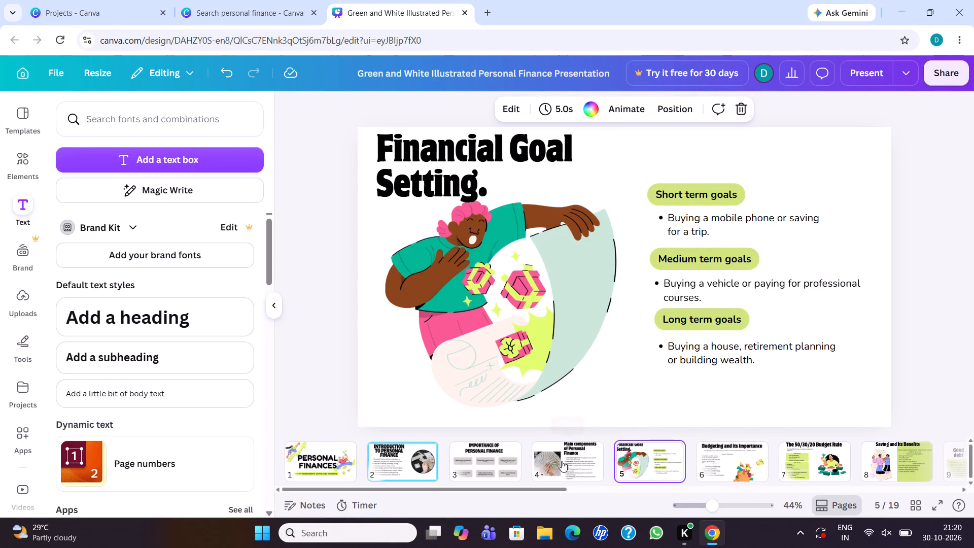
pyautogui.click(685, 457)
pyautogui.click(708, 460)
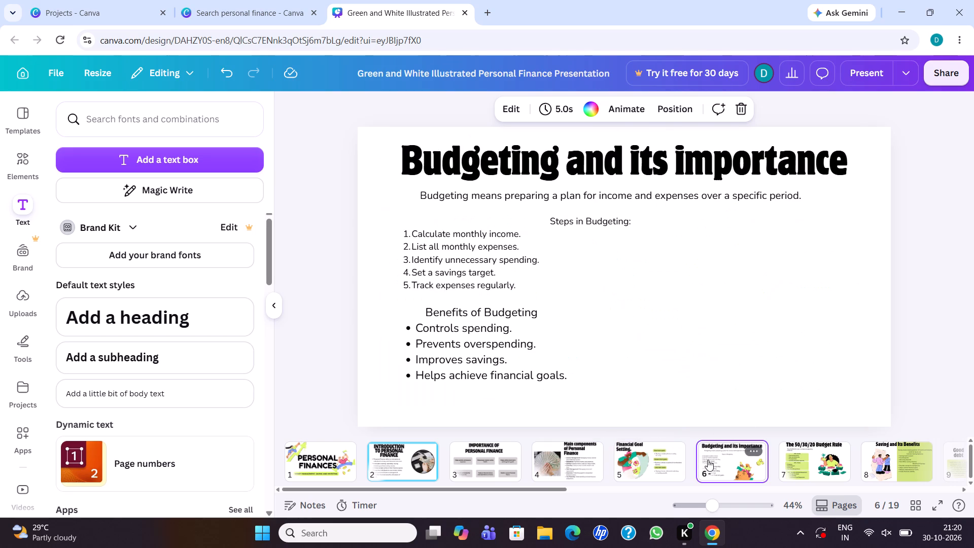
pyautogui.click(814, 469)
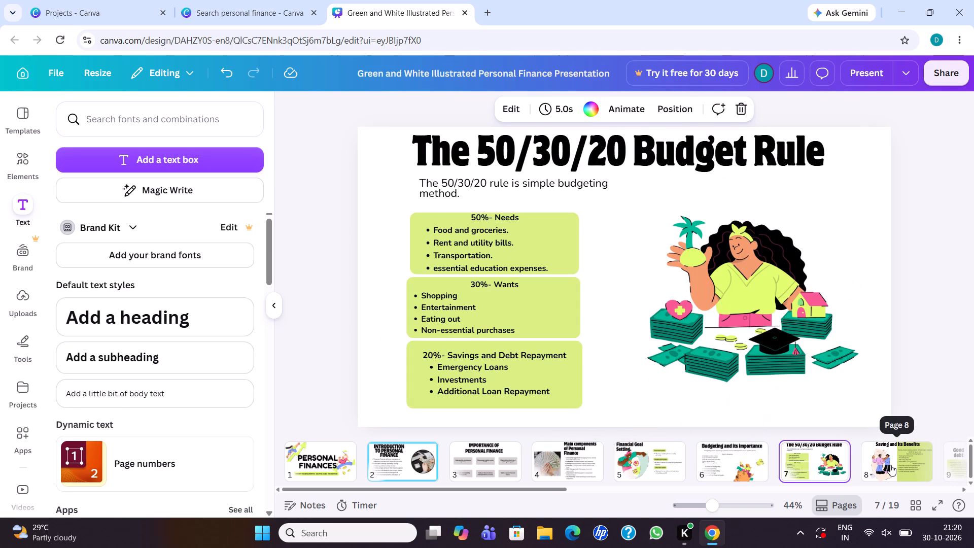
pyautogui.click(890, 465)
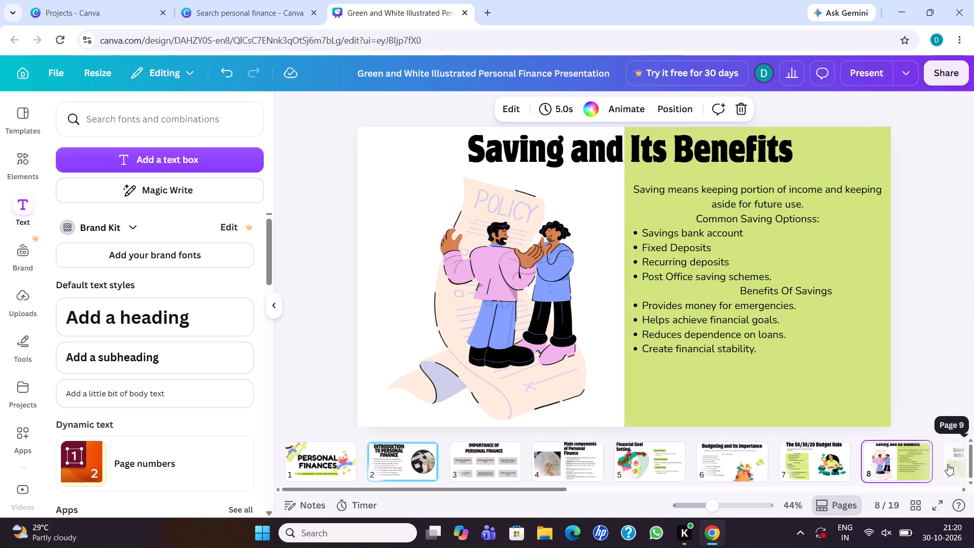
pyautogui.click(948, 464)
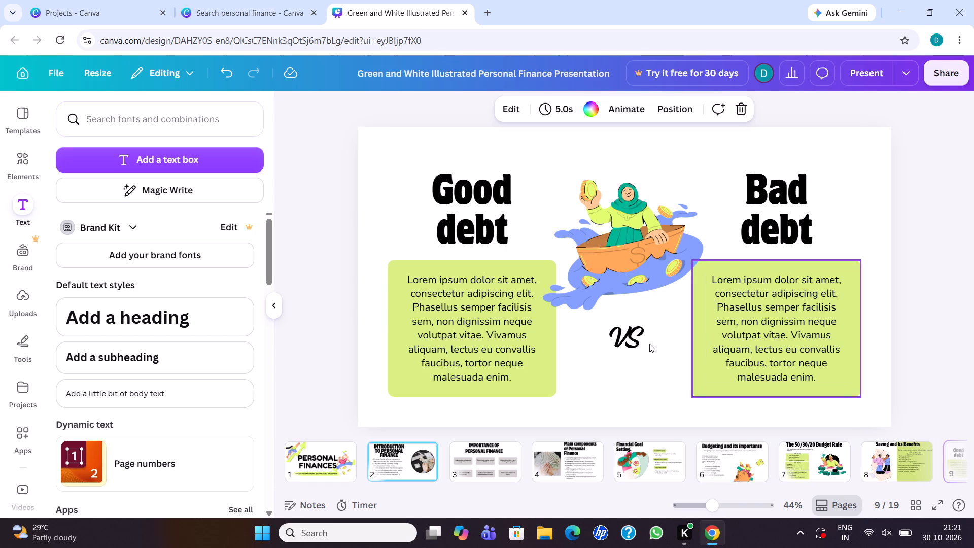
# Replace the "Good debt" heading on slide 9 with "Emergency Funds".
pyautogui.click(478, 217)
pyautogui.click(478, 217)
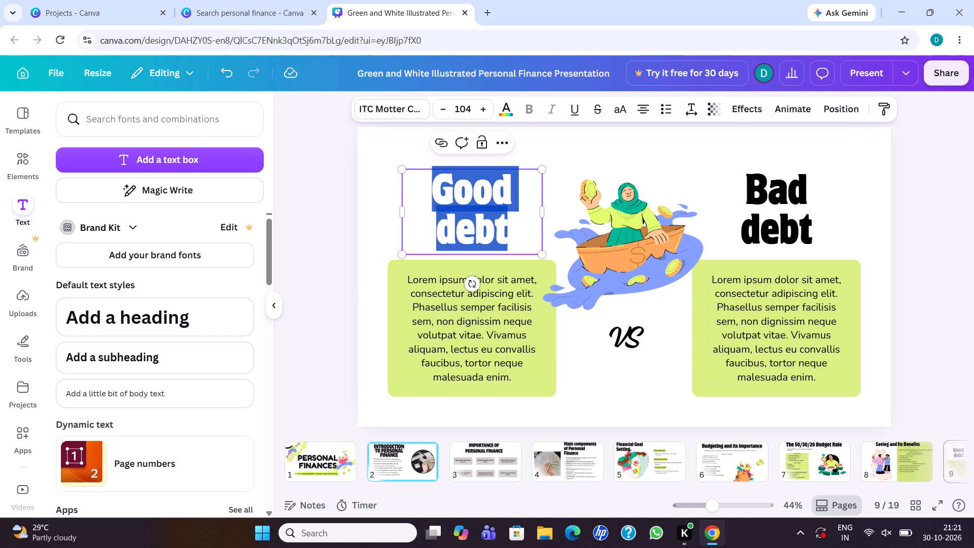
pyautogui.press('BackSpace')
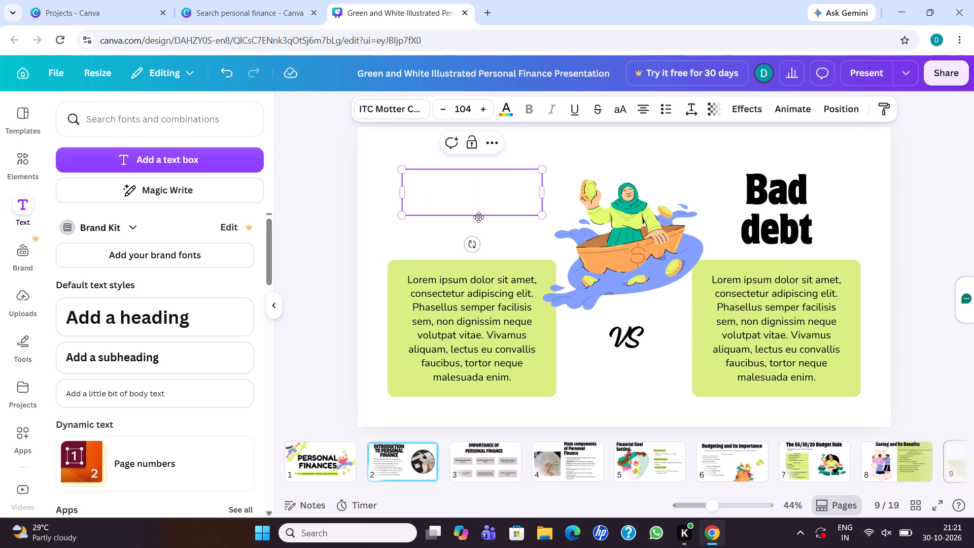
pyautogui.press('e')
pyautogui.write('mergency')
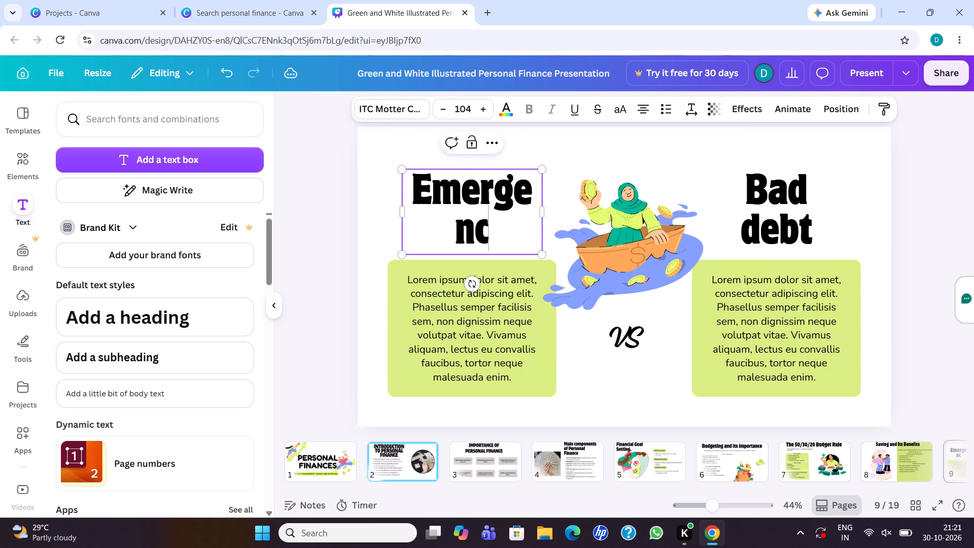
pyautogui.press('space')
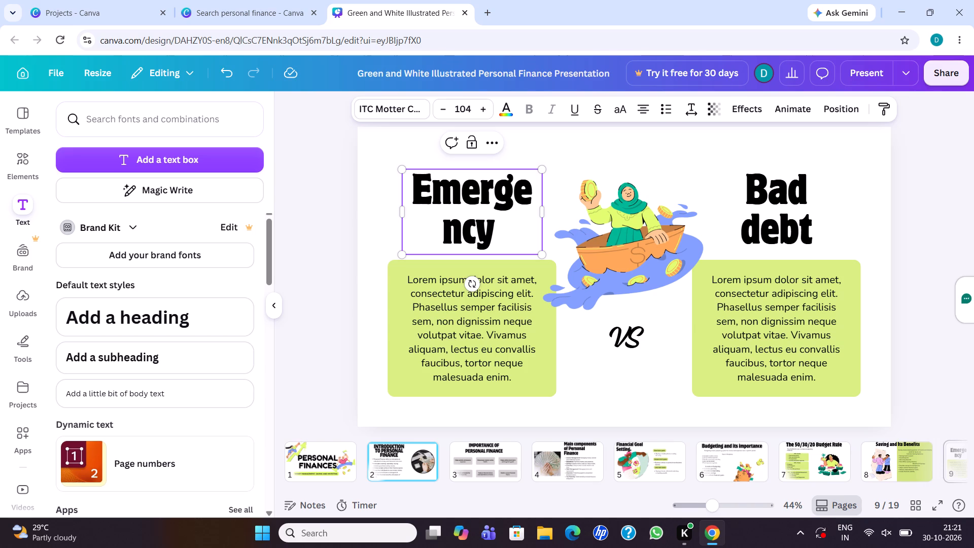
pyautogui.press('f')
pyautogui.write('und')
pyautogui.press('s')
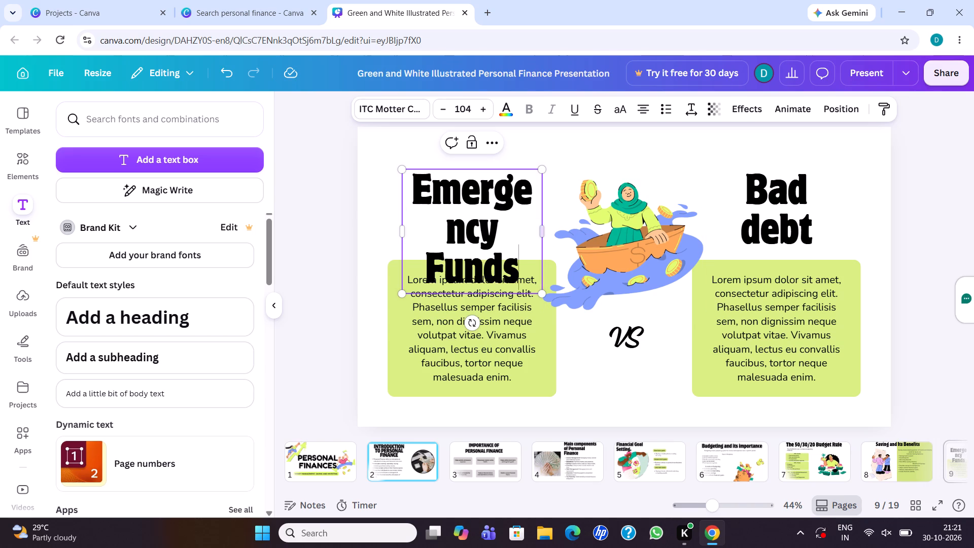
# Widen the "Emergency Funds" heading box so it fits on one line and move it to the top of the slide.
pyautogui.moveTo(544, 233); pyautogui.dragTo(583, 230)
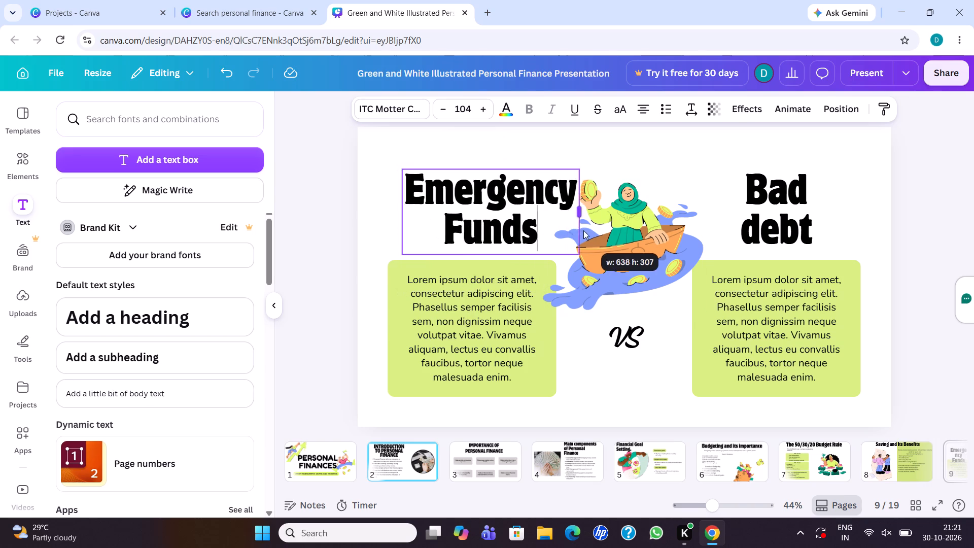
pyautogui.moveTo(583, 230); pyautogui.dragTo(755, 200)
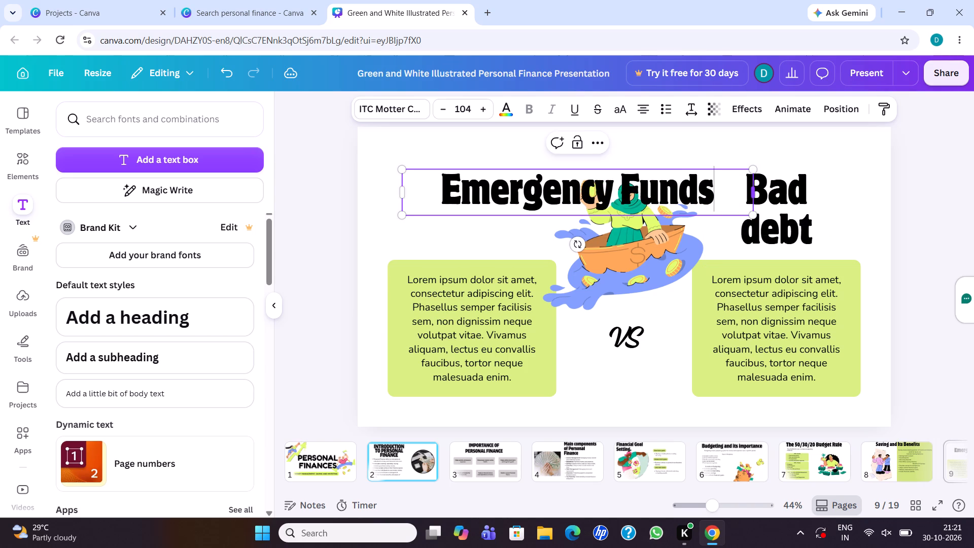
pyautogui.moveTo(648, 215); pyautogui.dragTo(649, 202)
pyautogui.moveTo(649, 202); pyautogui.dragTo(650, 198)
pyautogui.moveTo(629, 214); pyautogui.dragTo(640, 188)
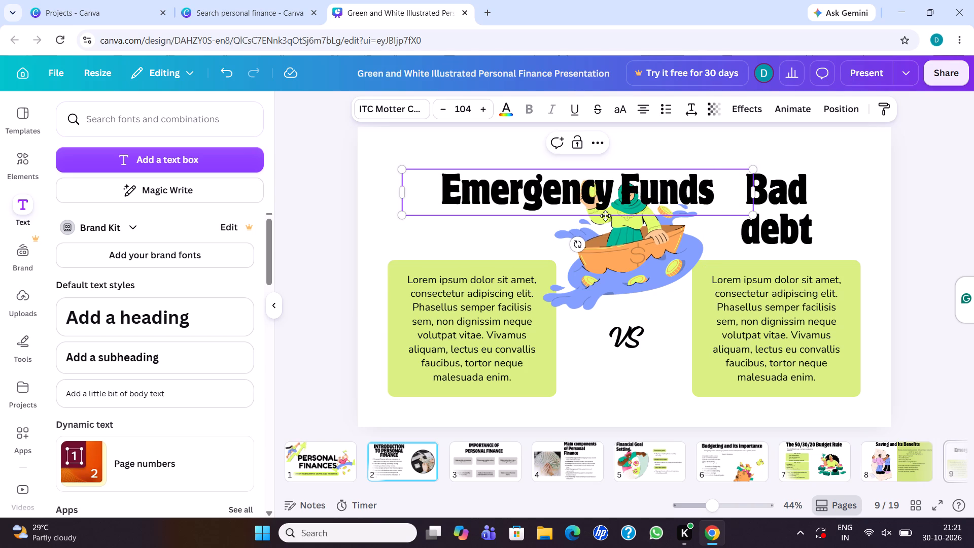
pyautogui.moveTo(605, 216); pyautogui.dragTo(639, 176)
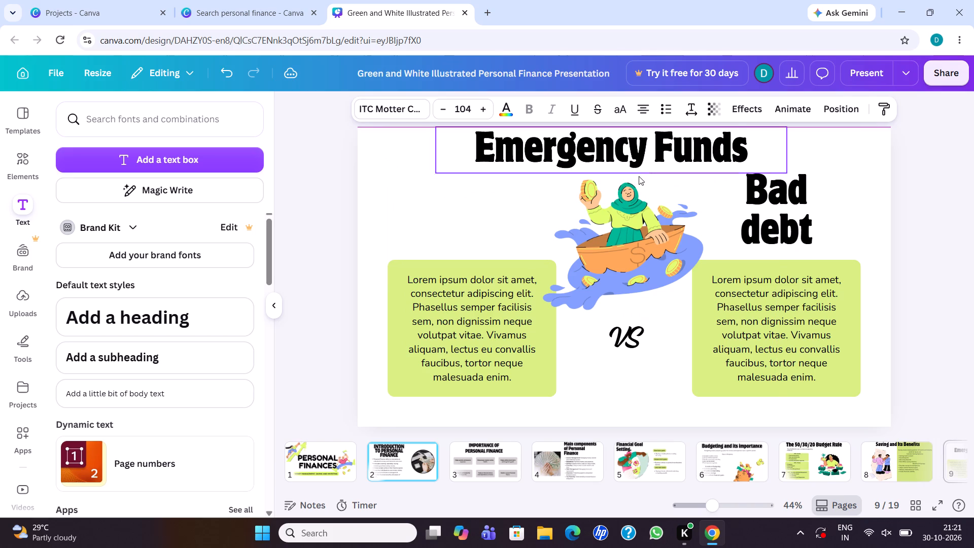
pyautogui.moveTo(639, 176); pyautogui.dragTo(639, 182)
# Delete the "Bad debt" heading, the boat illustration and the "VS" text from the slide.
pyautogui.click(769, 210)
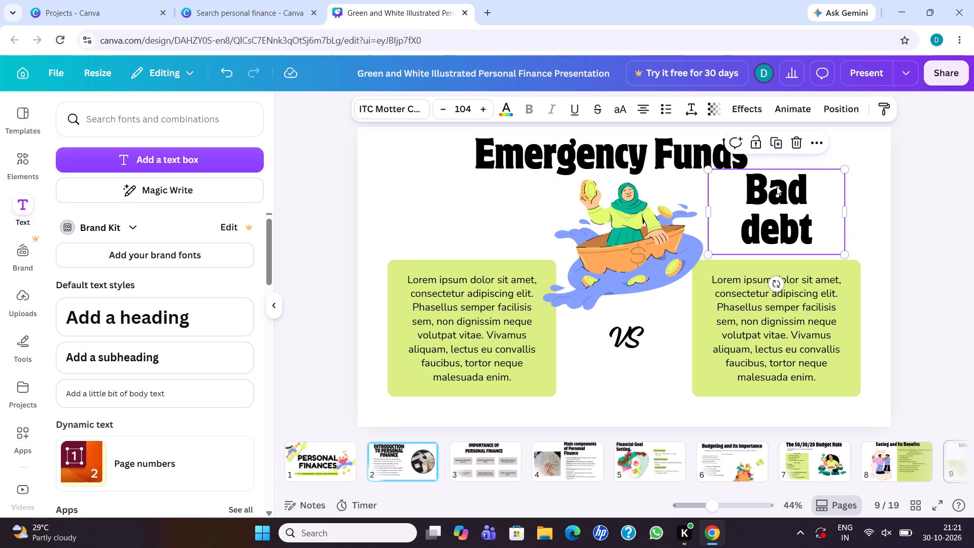
pyautogui.click(795, 143)
pyautogui.click(663, 228)
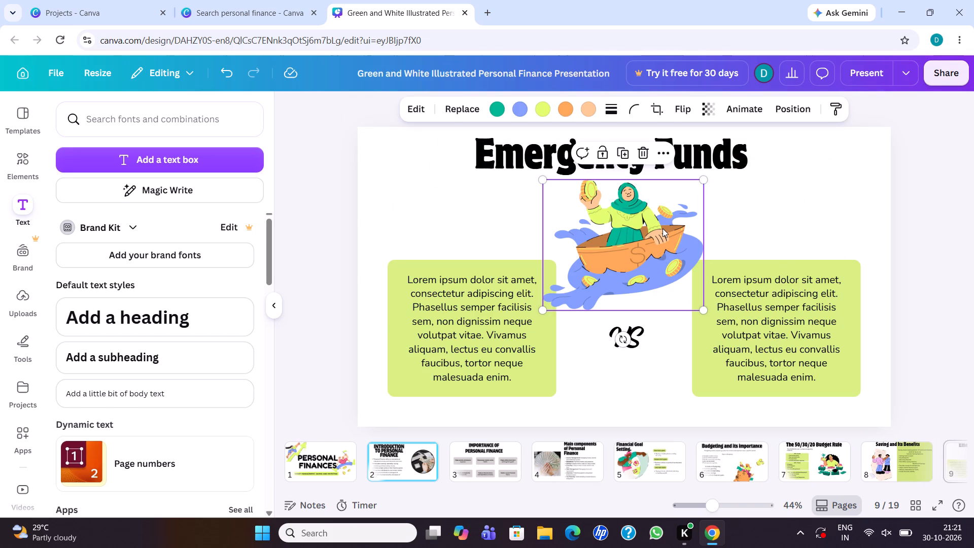
pyautogui.click(646, 153)
pyautogui.click(636, 333)
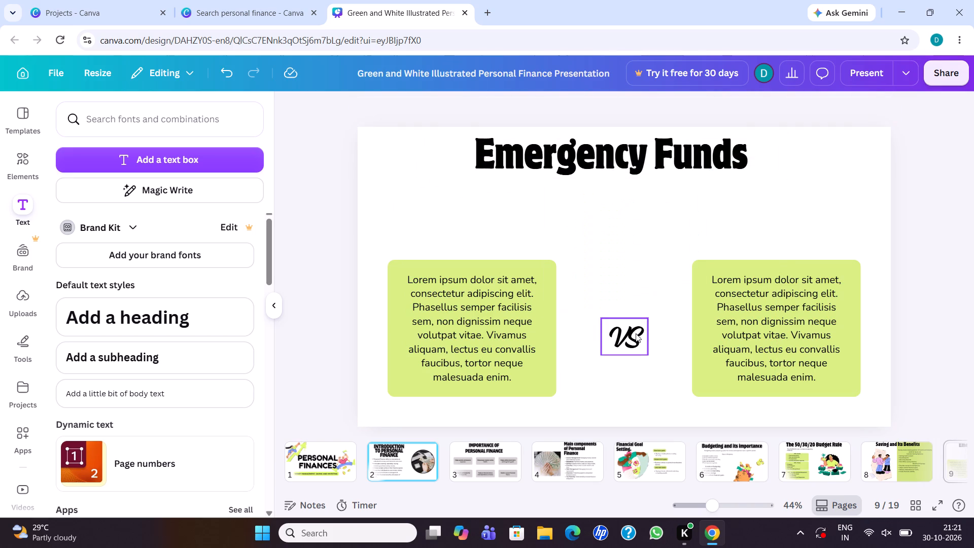
pyautogui.click(647, 289)
# Delete both Lorem ipsum paragraphs and the green panel that was under "Good debt", keeping the other green panel.
pyautogui.click(476, 342)
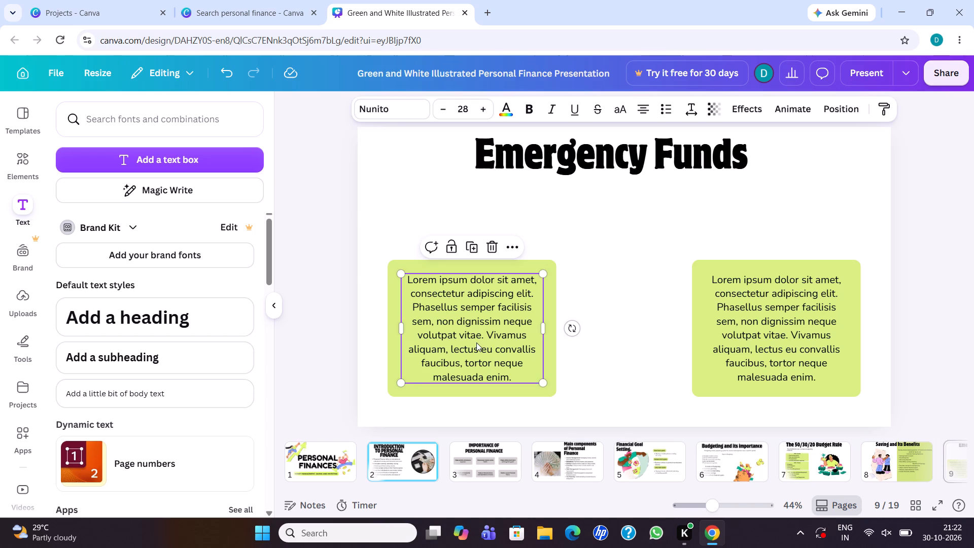
pyautogui.click(493, 252)
pyautogui.click(498, 308)
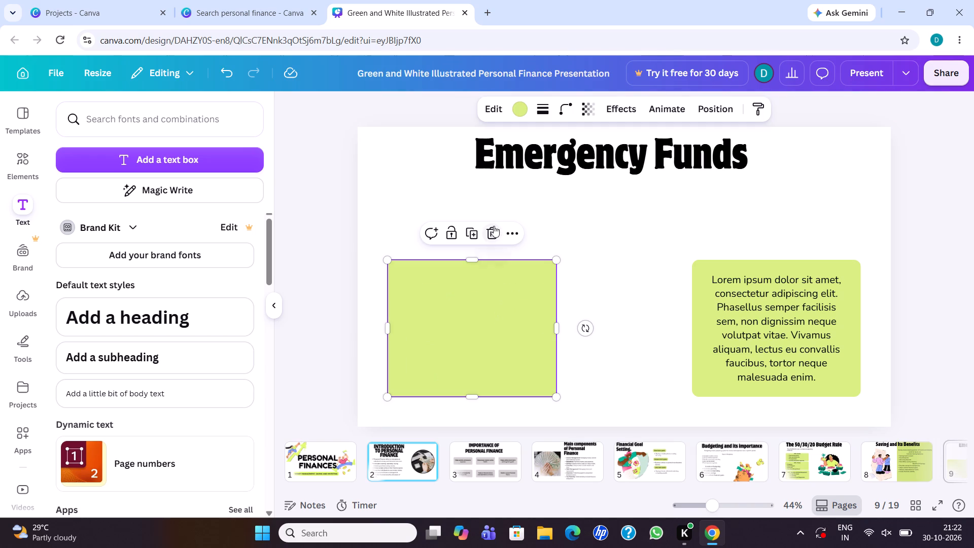
pyautogui.click(493, 230)
pyautogui.click(750, 304)
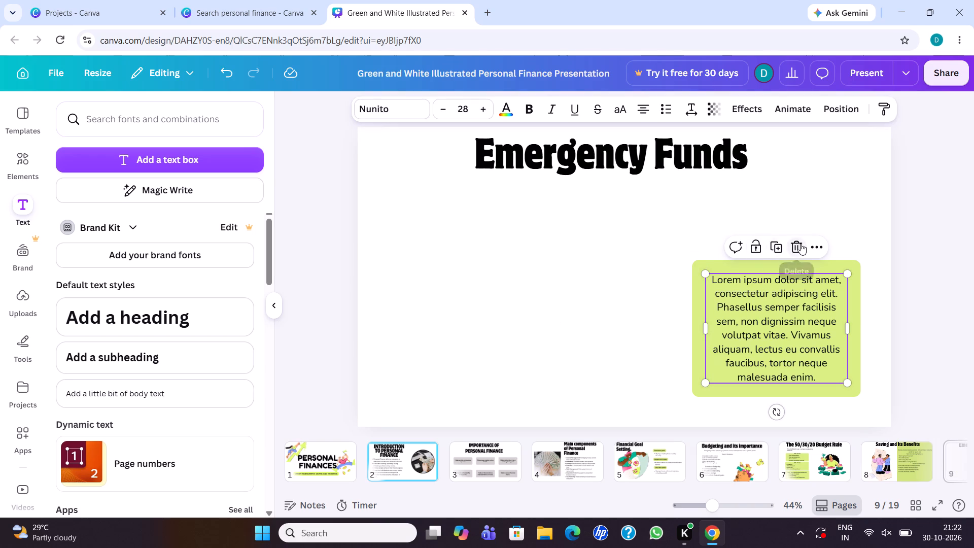
pyautogui.click(801, 244)
# Enlarge the remaining green panel to a width of about 1,759, extending it from just below the heading to near the slide's bottom edge.
pyautogui.click(756, 324)
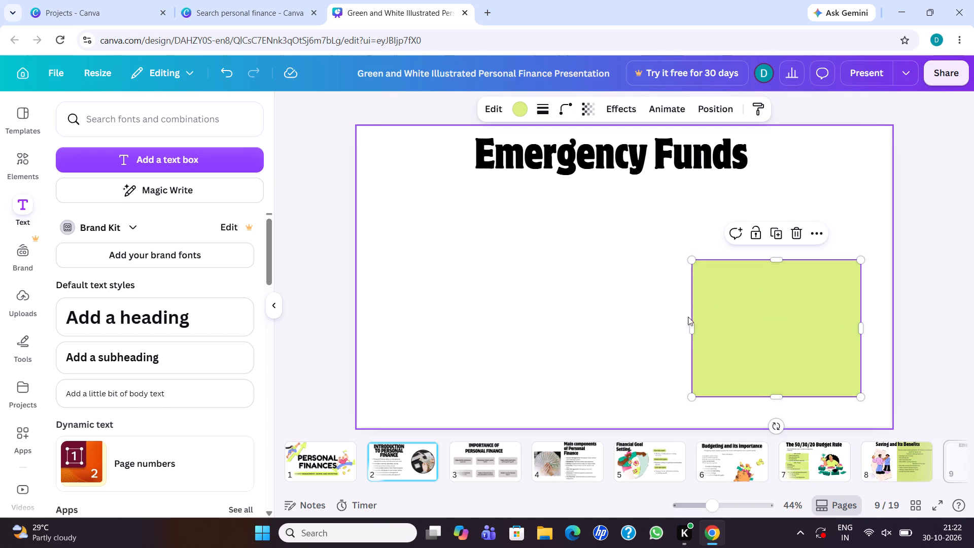
pyautogui.moveTo(692, 328); pyautogui.dragTo(464, 314)
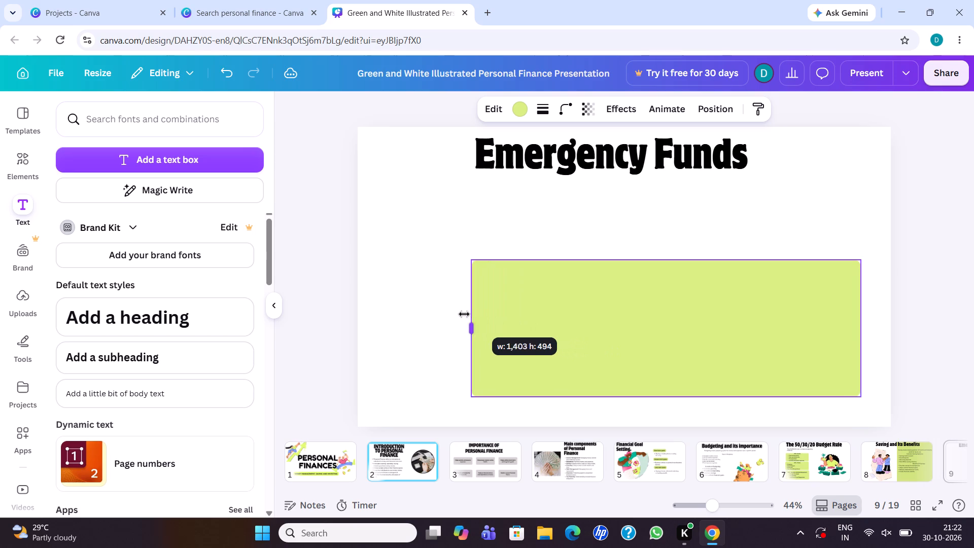
pyautogui.moveTo(464, 314); pyautogui.dragTo(400, 313)
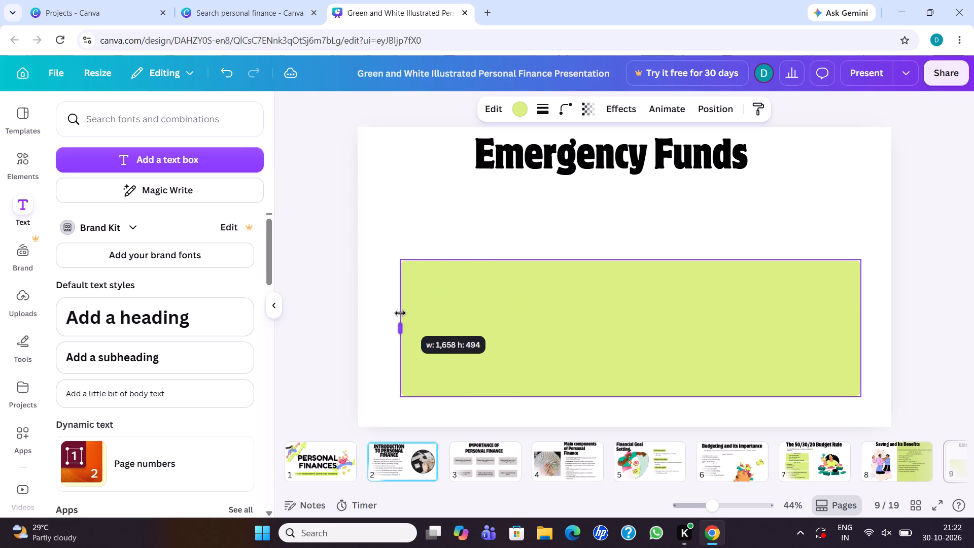
pyautogui.moveTo(400, 313); pyautogui.dragTo(373, 312)
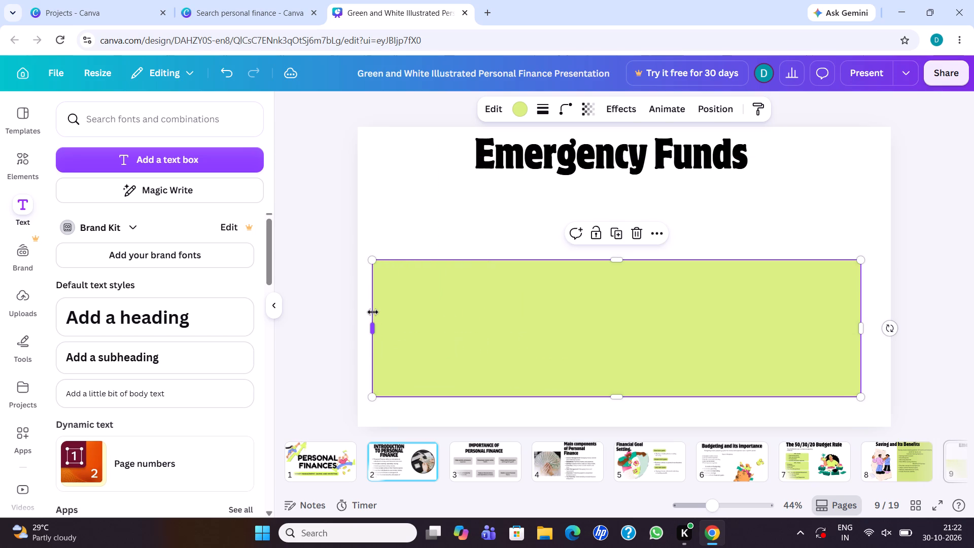
pyautogui.moveTo(619, 261); pyautogui.dragTo(615, 206)
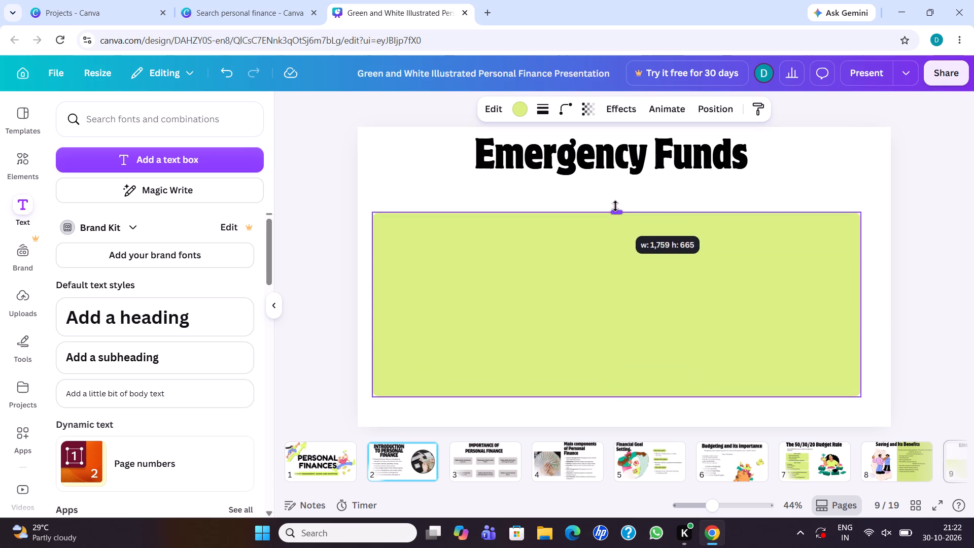
pyautogui.moveTo(615, 206); pyautogui.dragTo(615, 191)
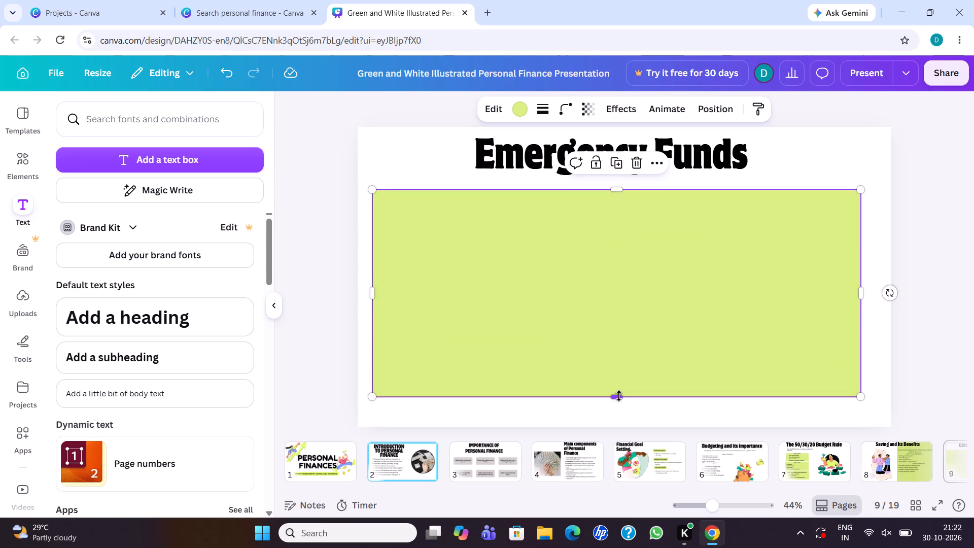
pyautogui.moveTo(619, 395); pyautogui.dragTo(621, 419)
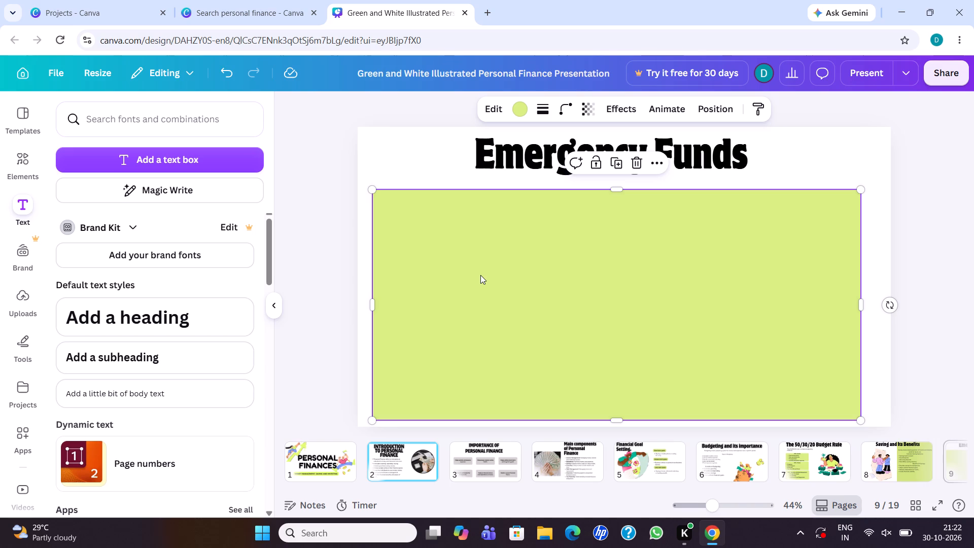
# Add a body text box on the green panel and set its font to Nunito.
pyautogui.click(128, 395)
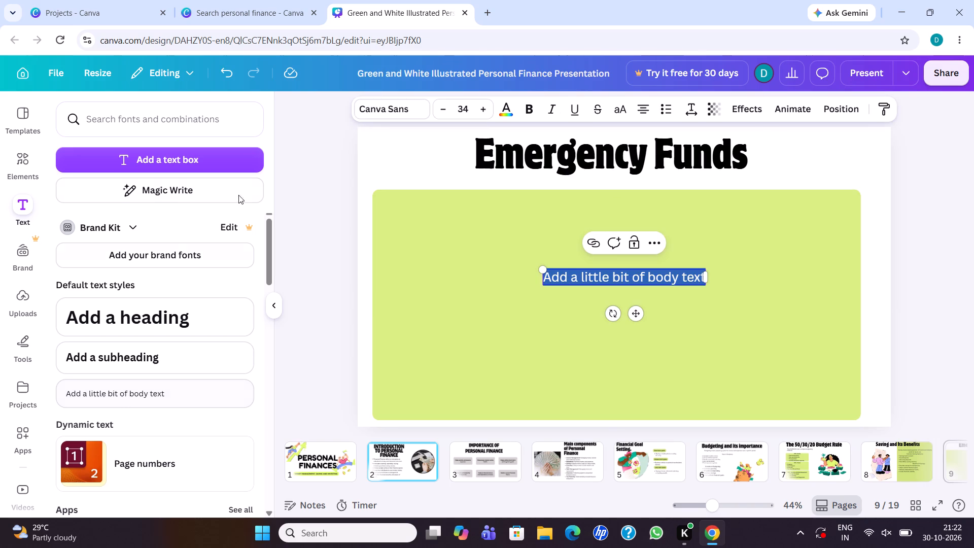
pyautogui.click(373, 115)
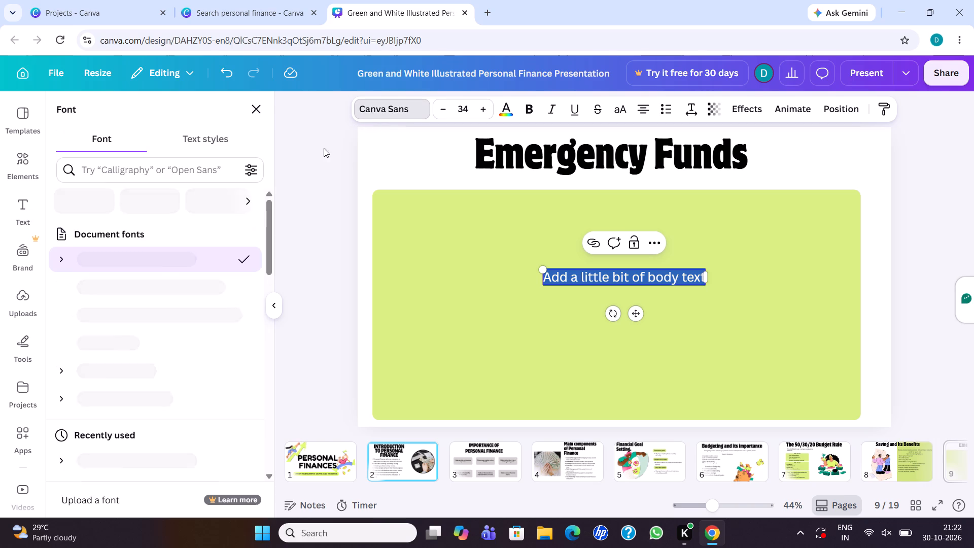
pyautogui.click(94, 360)
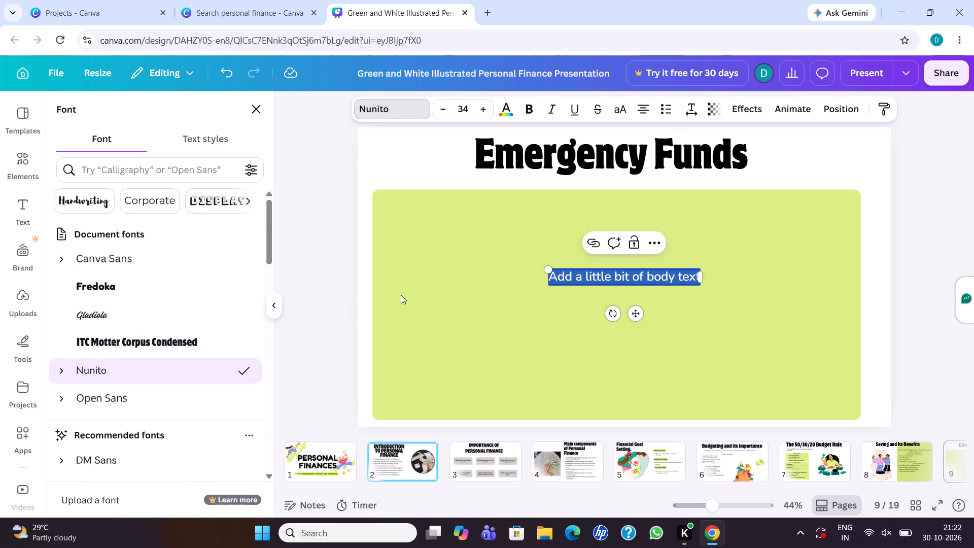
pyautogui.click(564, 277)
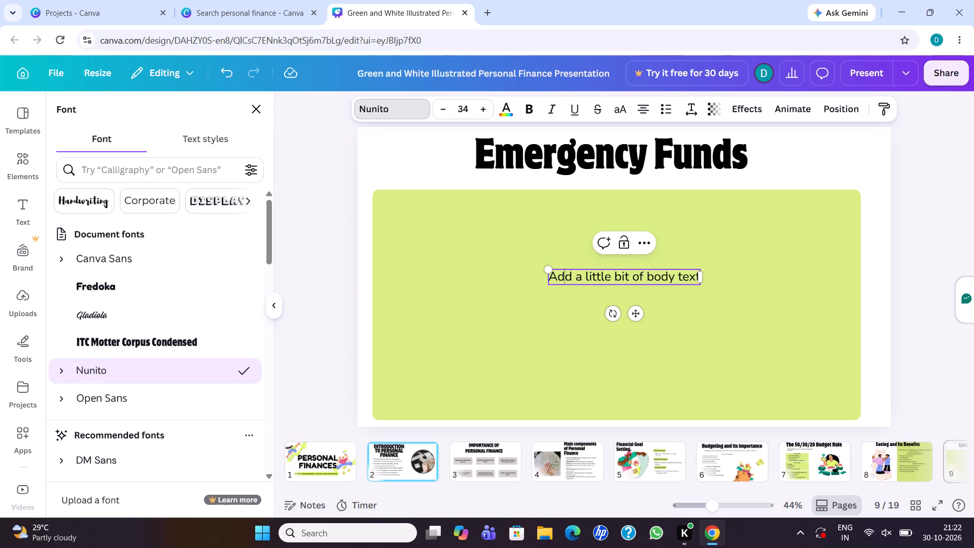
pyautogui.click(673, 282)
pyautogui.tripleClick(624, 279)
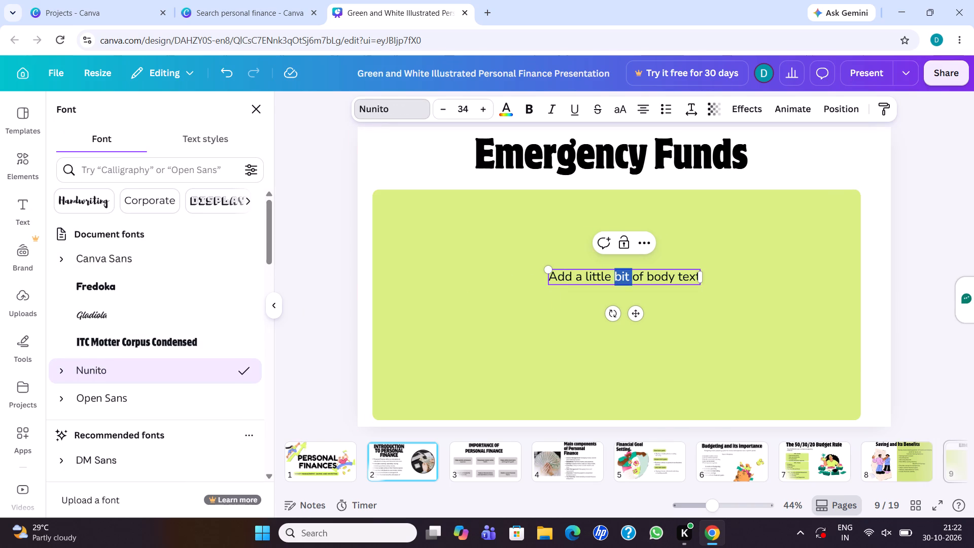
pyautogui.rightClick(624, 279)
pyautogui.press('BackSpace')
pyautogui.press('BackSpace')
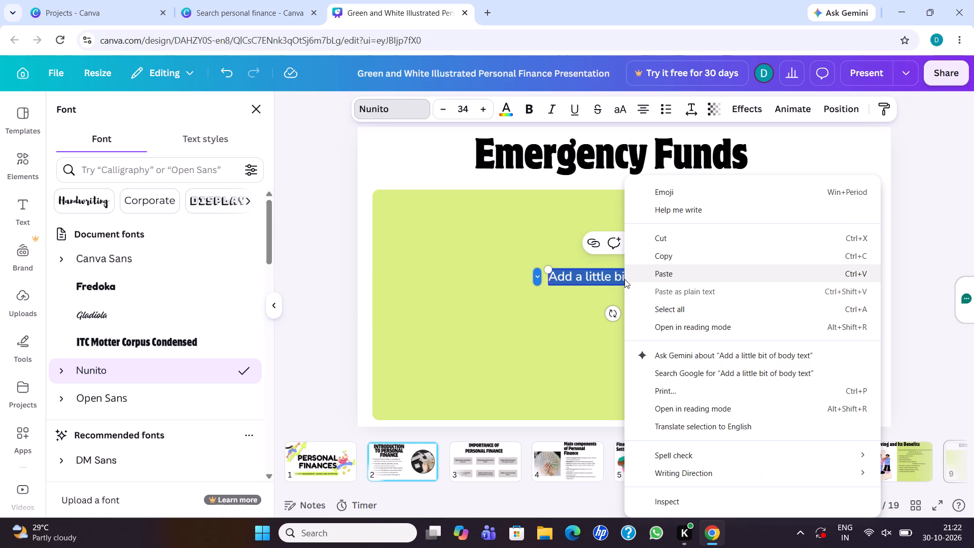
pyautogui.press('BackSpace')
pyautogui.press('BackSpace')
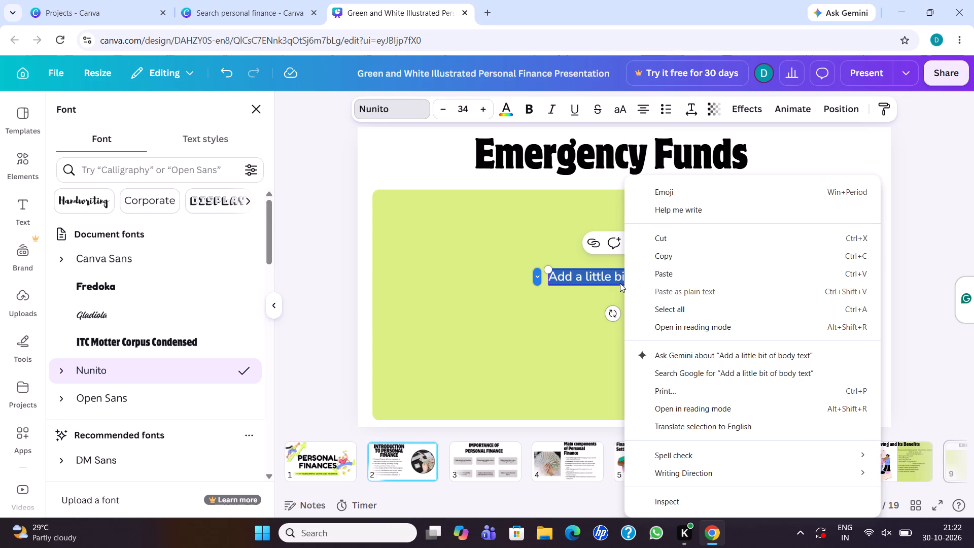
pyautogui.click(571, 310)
# Replace the placeholder body text on the green panel with "An emergency fund is money kept aside to manage unexpected expenses.".
pyautogui.click(636, 264)
pyautogui.click(624, 273)
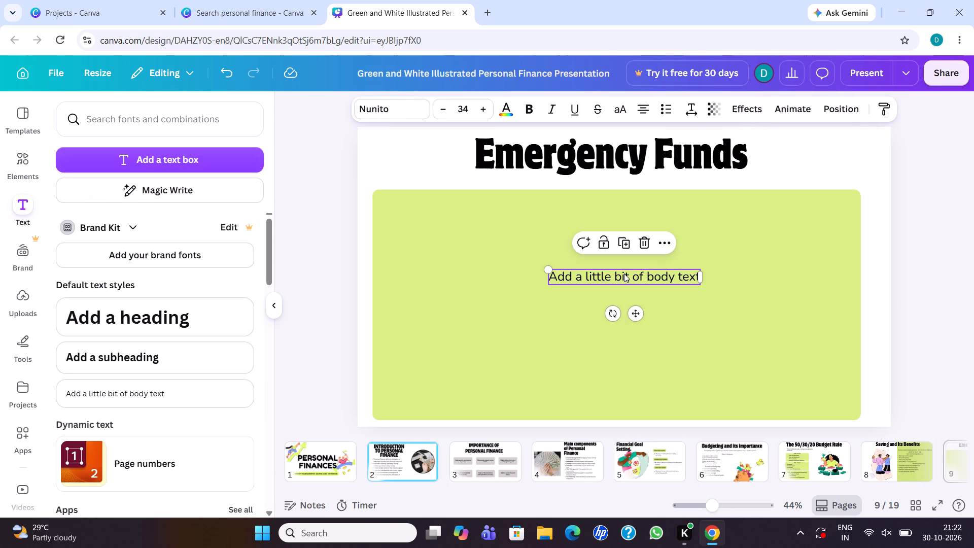
pyautogui.click(624, 273)
pyautogui.press('BackSpace')
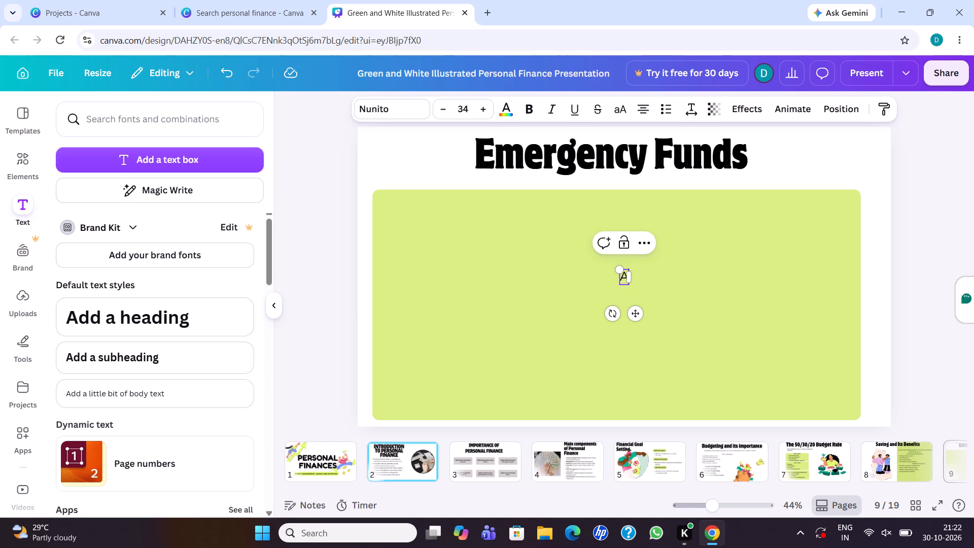
pyautogui.write('n emerg')
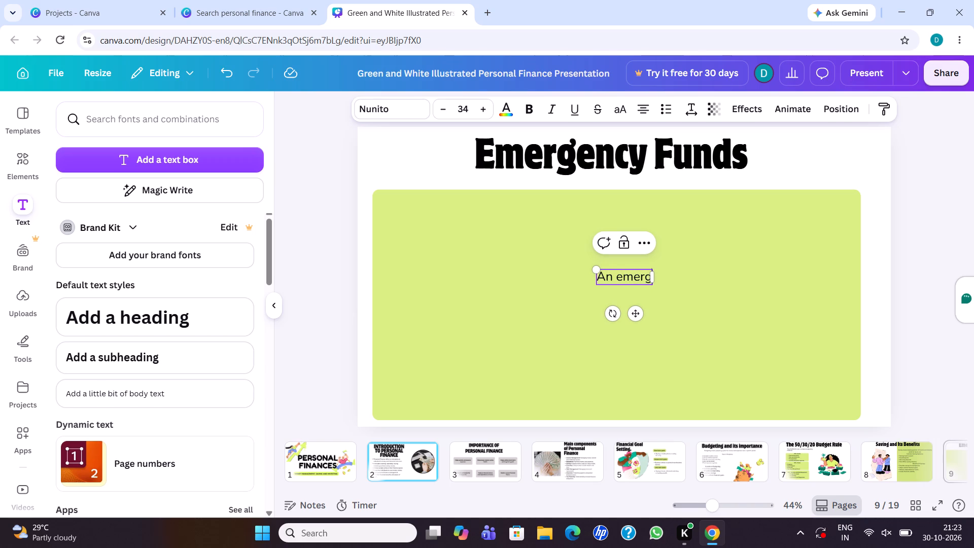
pyautogui.write('ency')
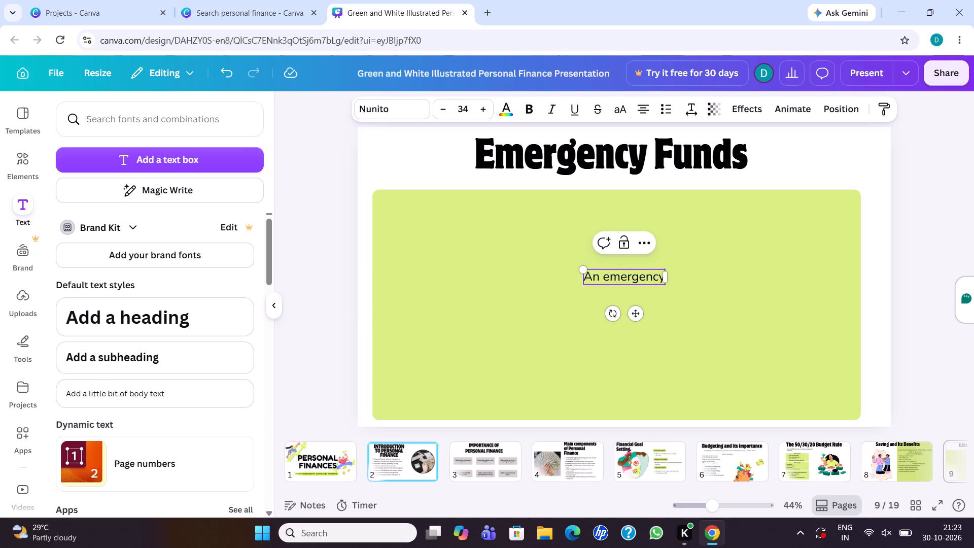
pyautogui.press('space')
pyautogui.write('fund is m')
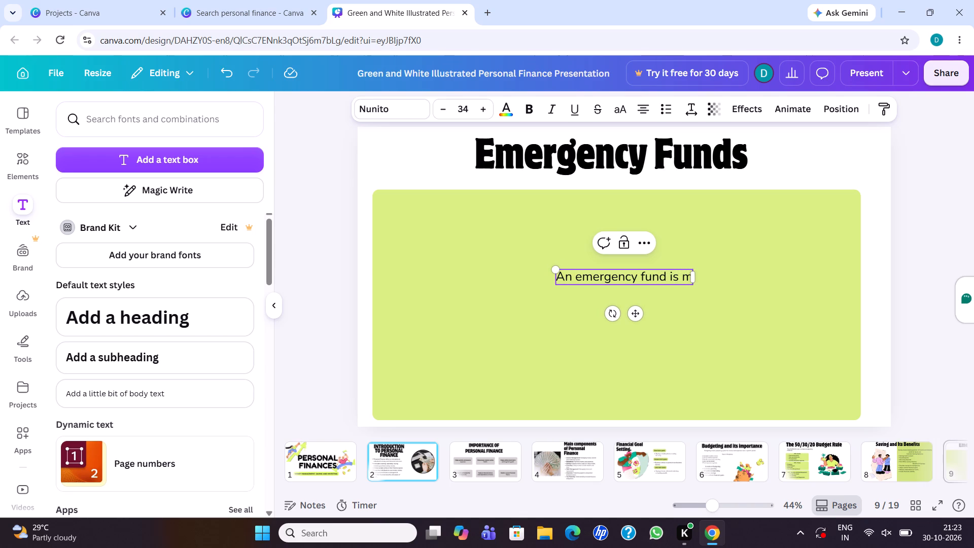
pyautogui.write('oney')
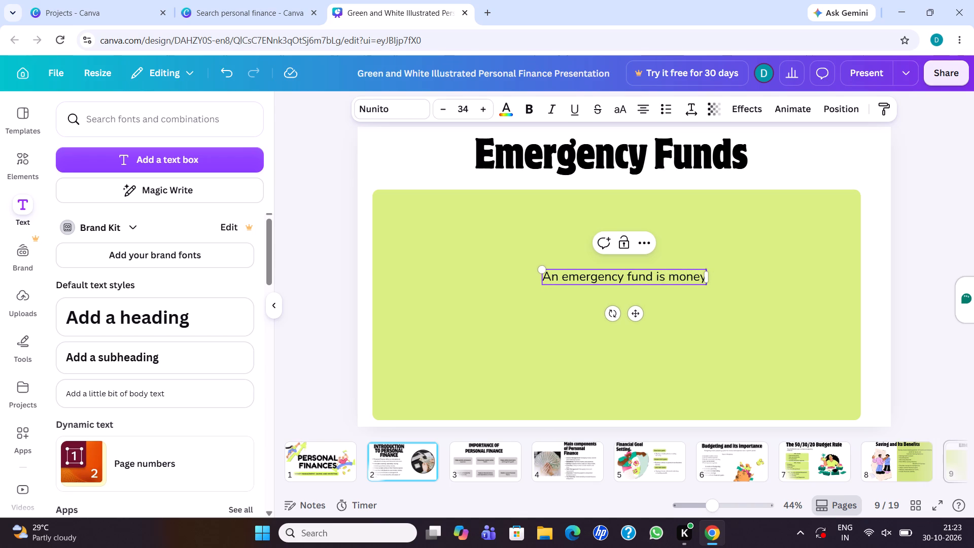
pyautogui.press('space')
pyautogui.write('kept')
pyautogui.press('space')
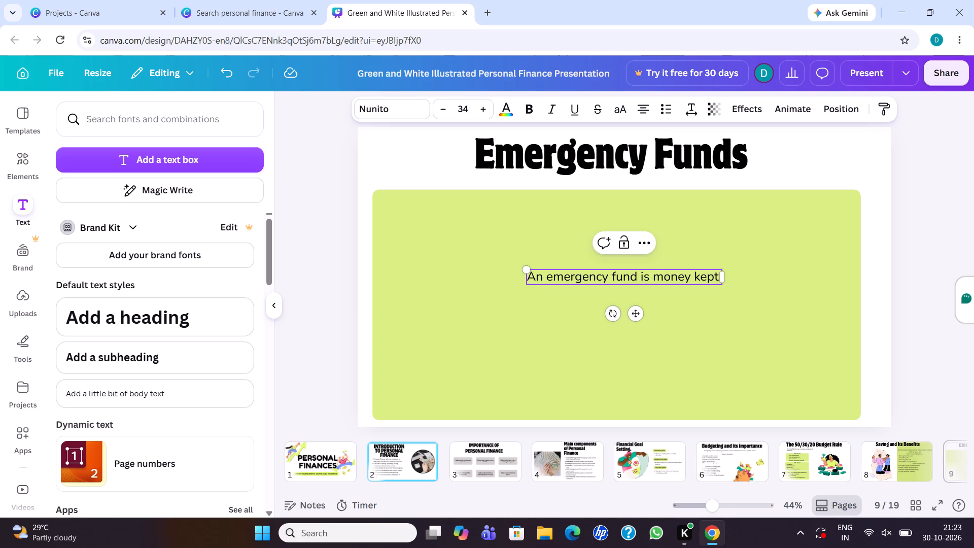
pyautogui.write('asi')
pyautogui.write('de to manage')
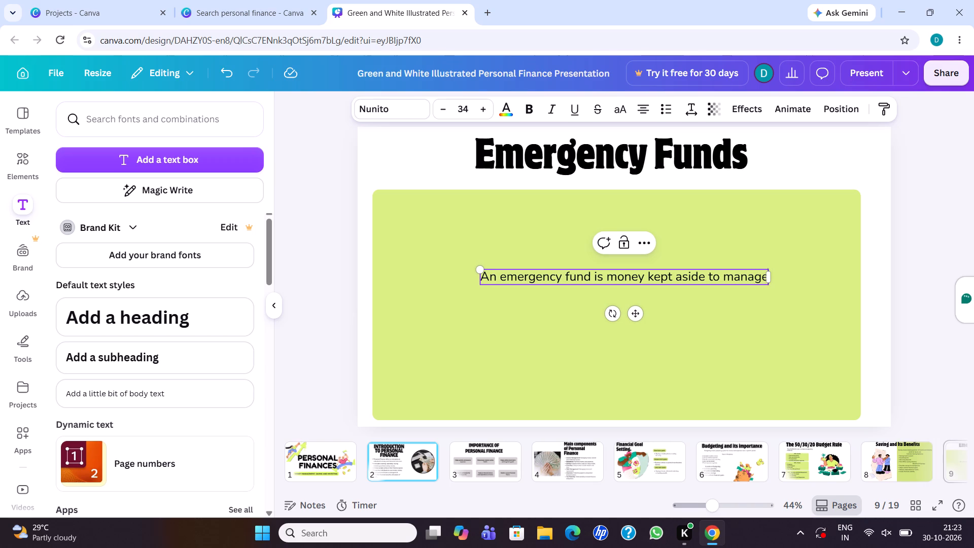
pyautogui.press('space')
pyautogui.write('unex')
pyautogui.write('pected exp')
pyautogui.write('enses')
pyautogui.press('.')
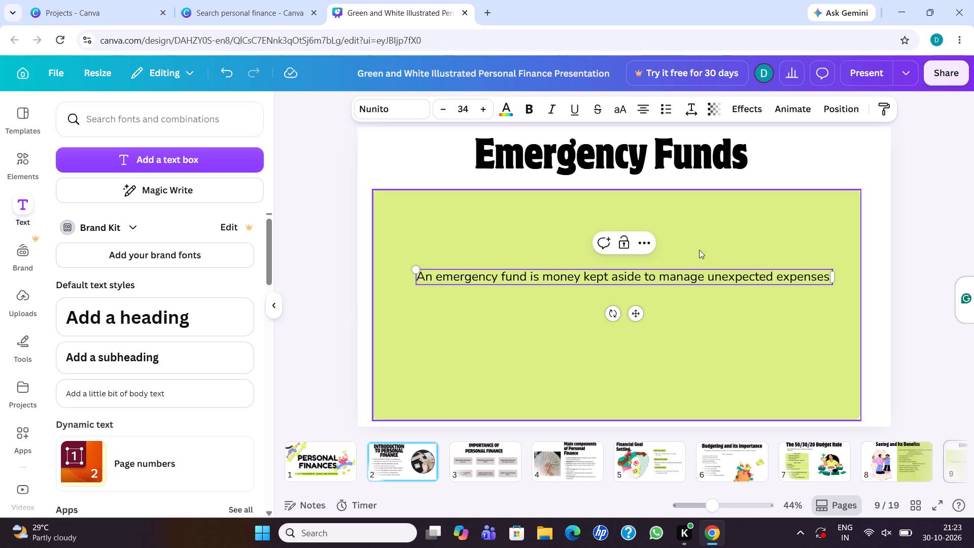
# Move the emergency fund sentence to the top of the green panel and widen its text box to nearly the panel's full width.
pyautogui.moveTo(676, 287); pyautogui.dragTo(672, 223)
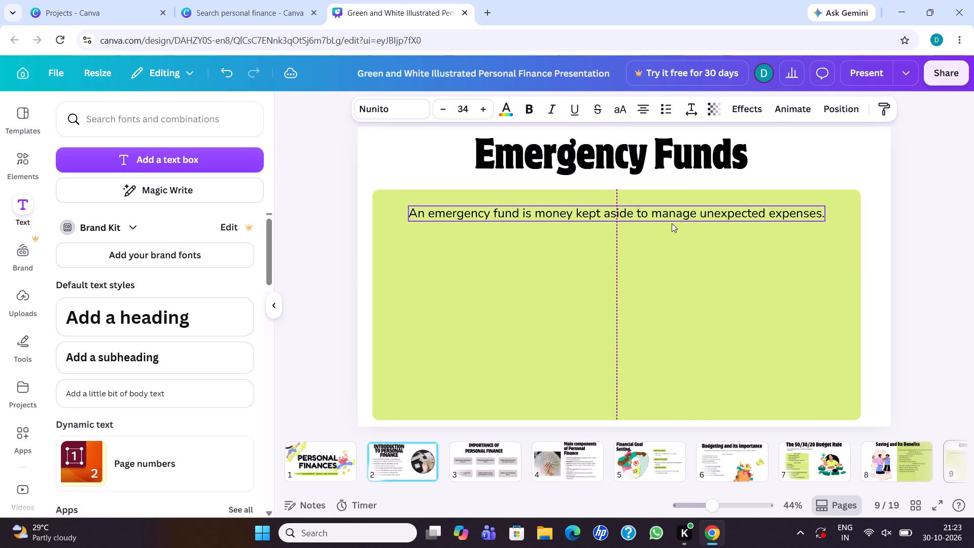
pyautogui.moveTo(672, 223); pyautogui.dragTo(662, 223)
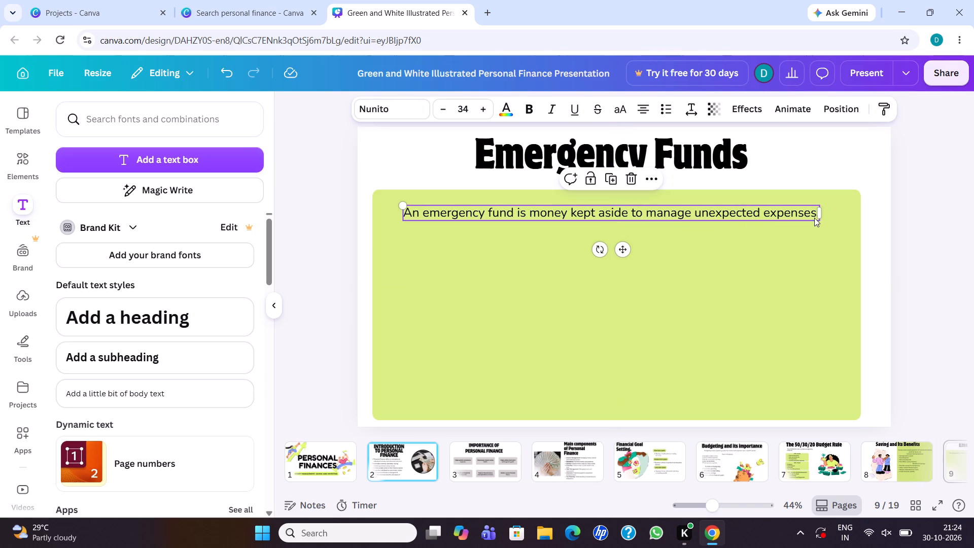
pyautogui.moveTo(822, 211); pyautogui.dragTo(858, 211)
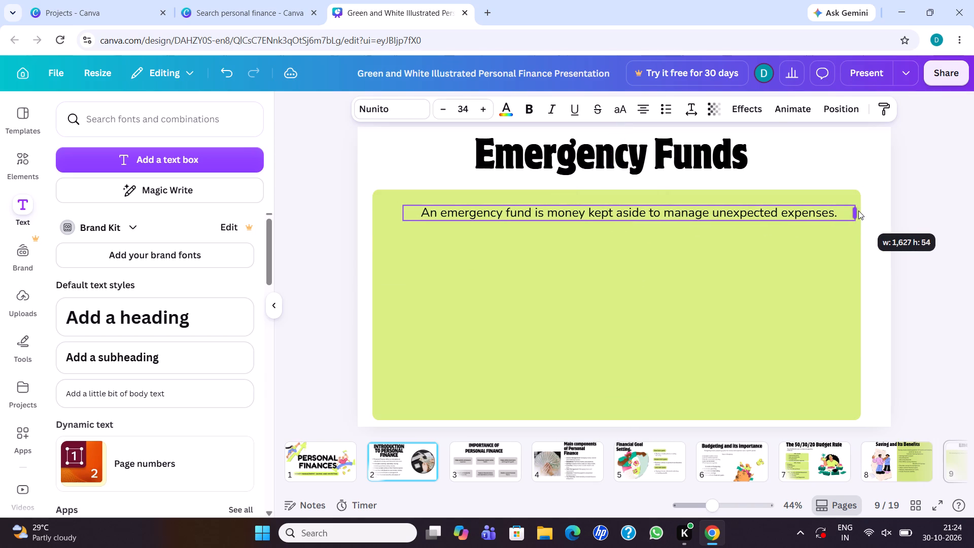
pyautogui.moveTo(858, 211); pyautogui.dragTo(854, 210)
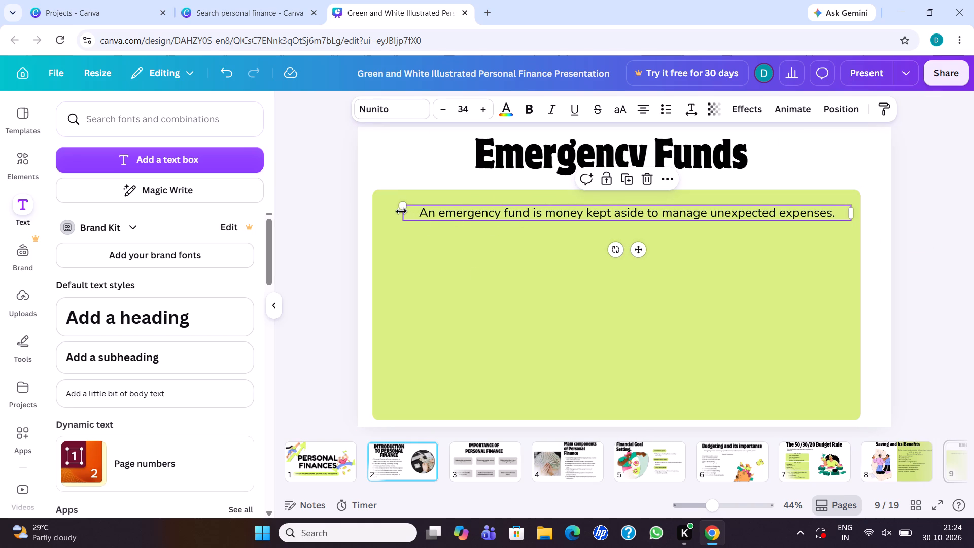
pyautogui.moveTo(401, 212); pyautogui.dragTo(371, 210)
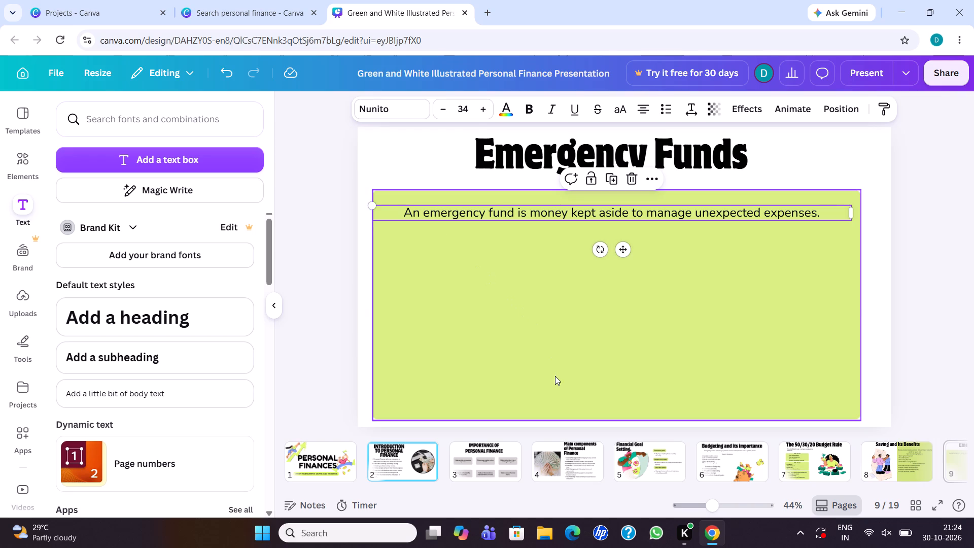
# Add a second body text box below the sentence, in Nunito, reading "Examples of emergency funds:".
pyautogui.click(555, 376)
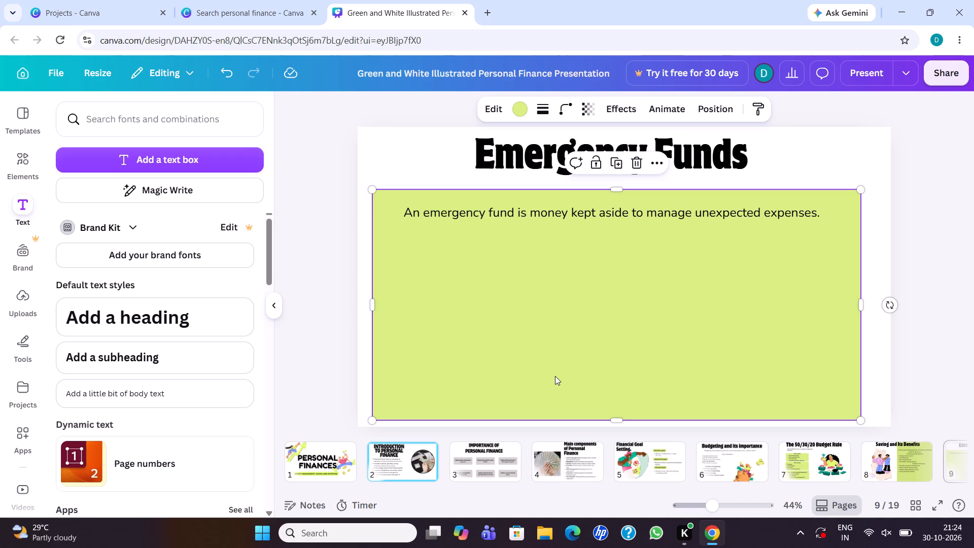
pyautogui.click(171, 402)
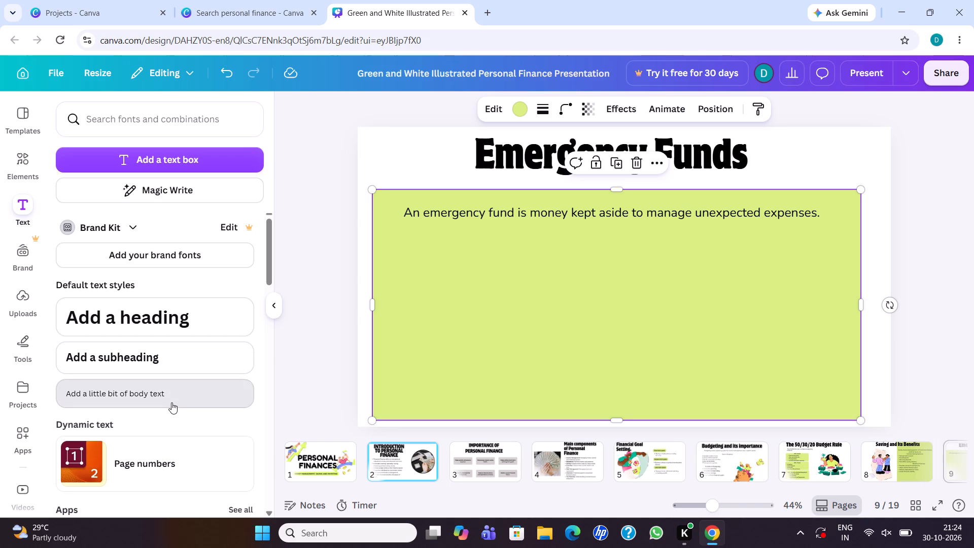
pyautogui.click(391, 111)
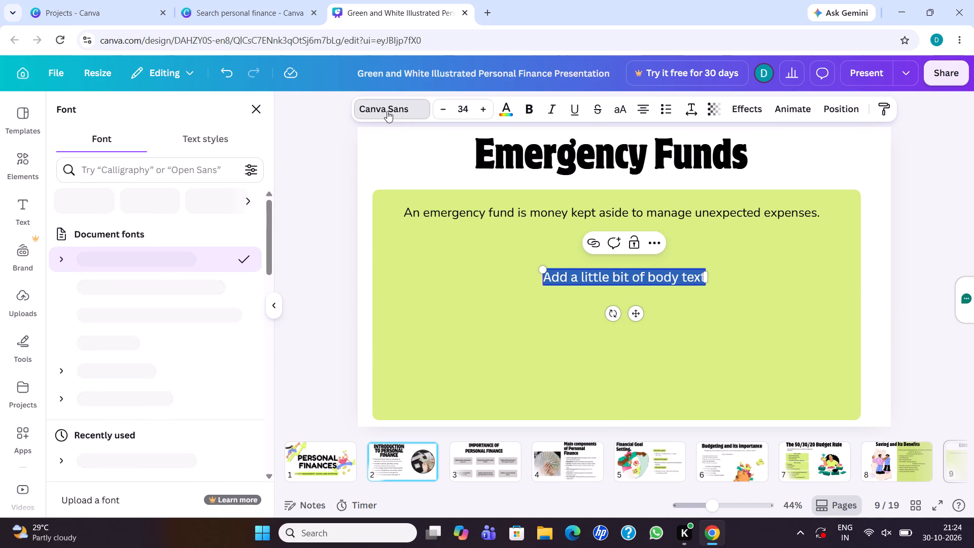
pyautogui.click(118, 375)
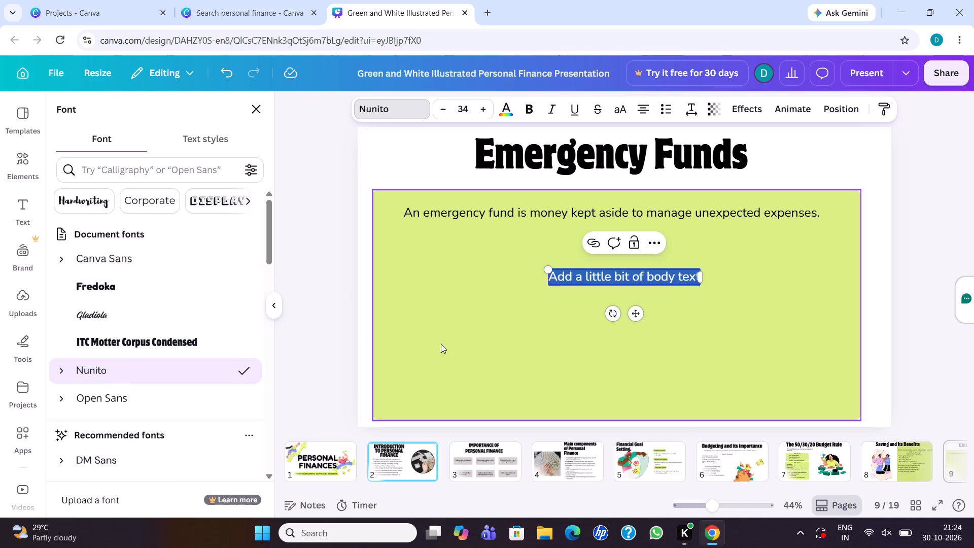
pyautogui.press('e')
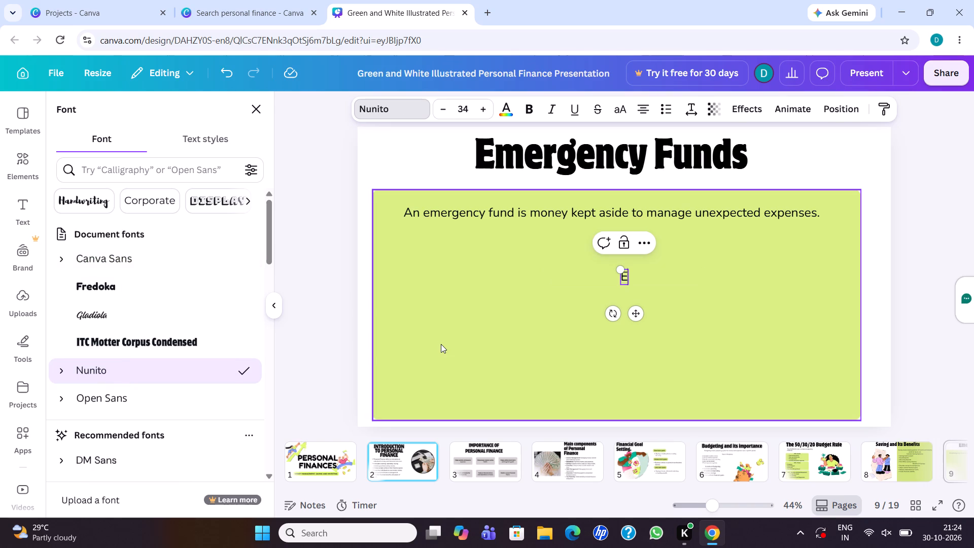
pyautogui.write('xa')
pyautogui.write('mples o')
pyautogui.write('f emergency')
pyautogui.press('space')
pyautogui.write('funds')
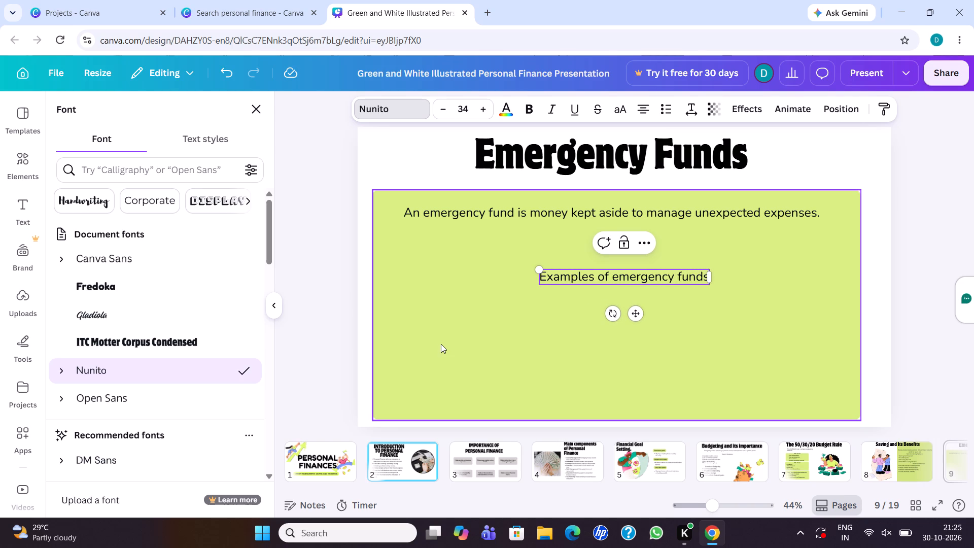
pyautogui.press(';')
pyautogui.press('BackSpace')
pyautogui.hotkey('shift', ':')
# Start a bulleted list under "Examples of emergency funds:" with the items "Medical Expenses" and "job loss".
pyautogui.press('Return')
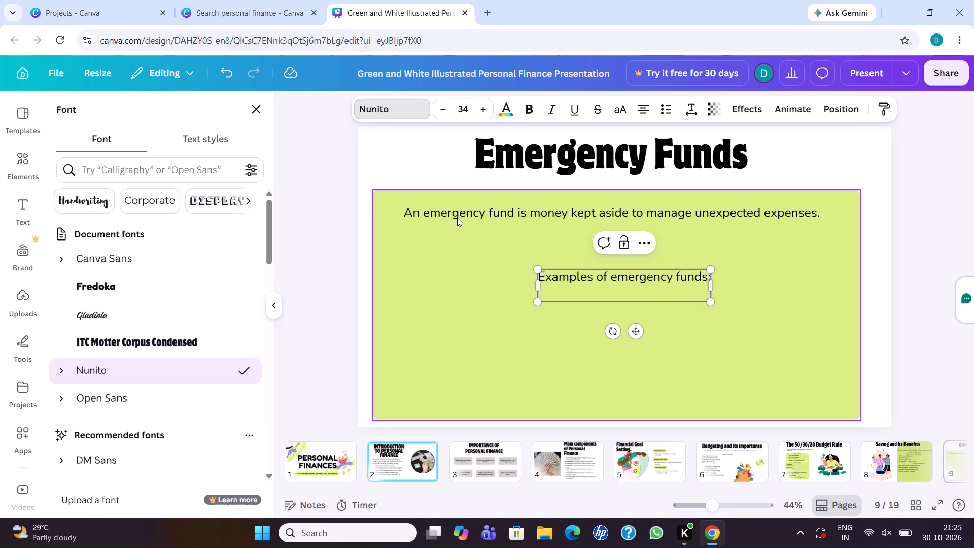
pyautogui.click(664, 110)
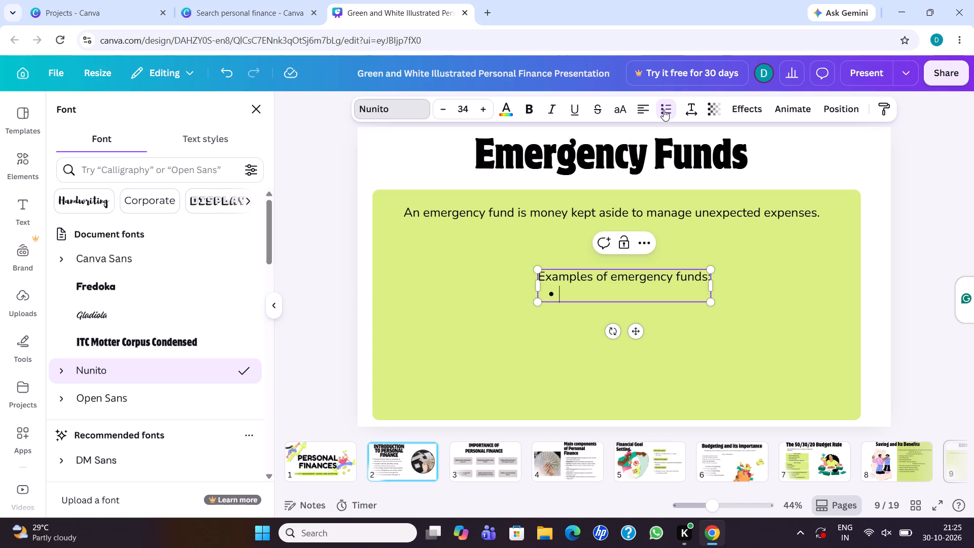
pyautogui.press('m')
pyautogui.write('edu')
pyautogui.press('BackSpace')
pyautogui.write('ica')
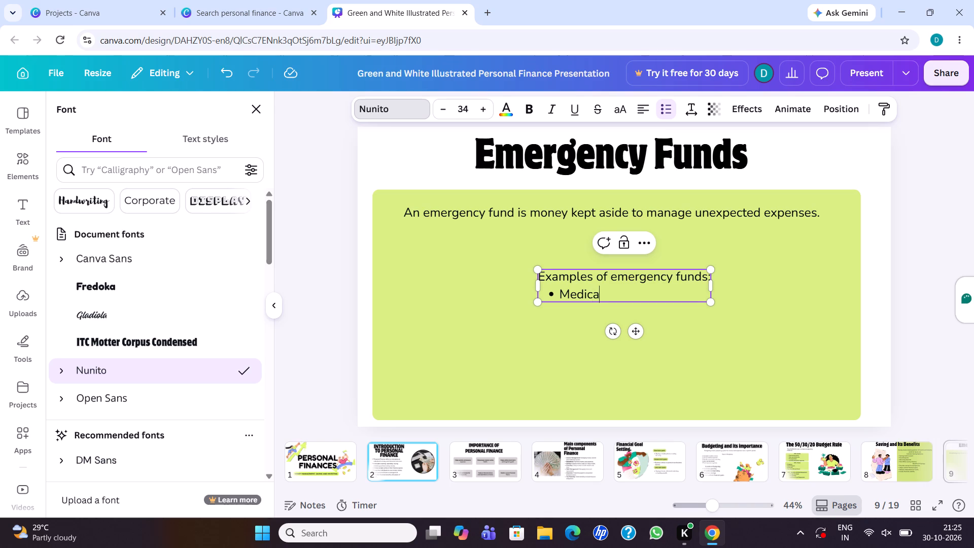
pyautogui.write('l')
pyautogui.press('space')
pyautogui.press('e')
pyautogui.write('xpenses')
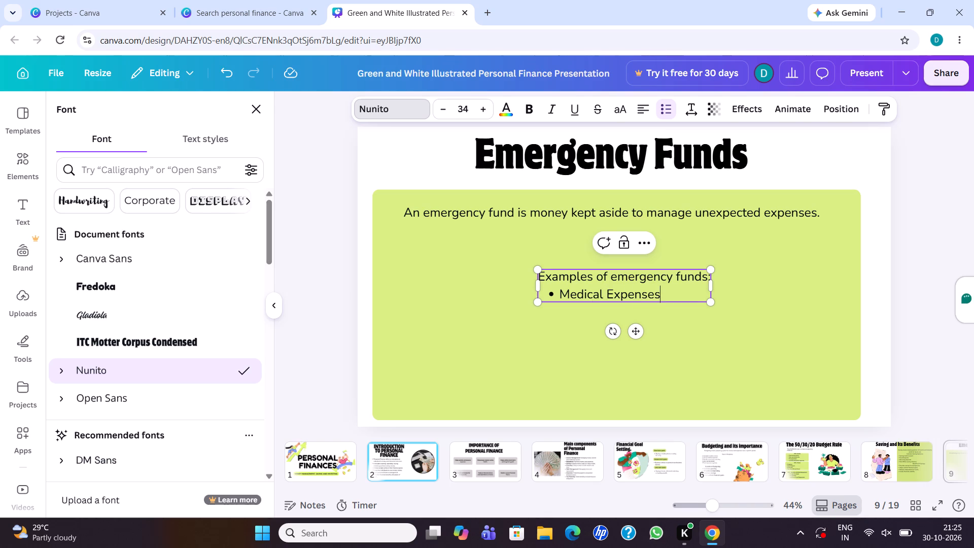
pyautogui.press('Return')
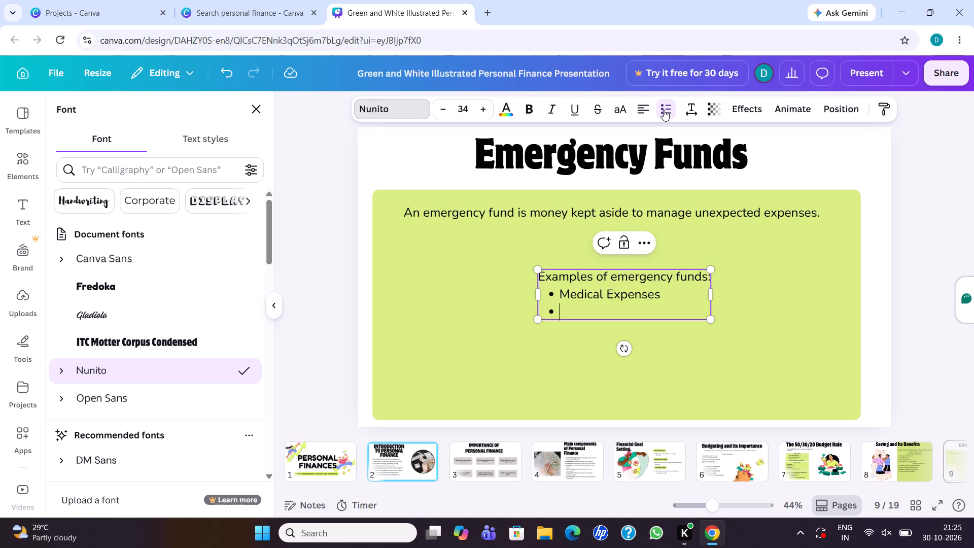
pyautogui.write('jo')
pyautogui.write('b loss')
# Add a third bullet to the examples list reading "Urgent home repairs.".
pyautogui.press('Return')
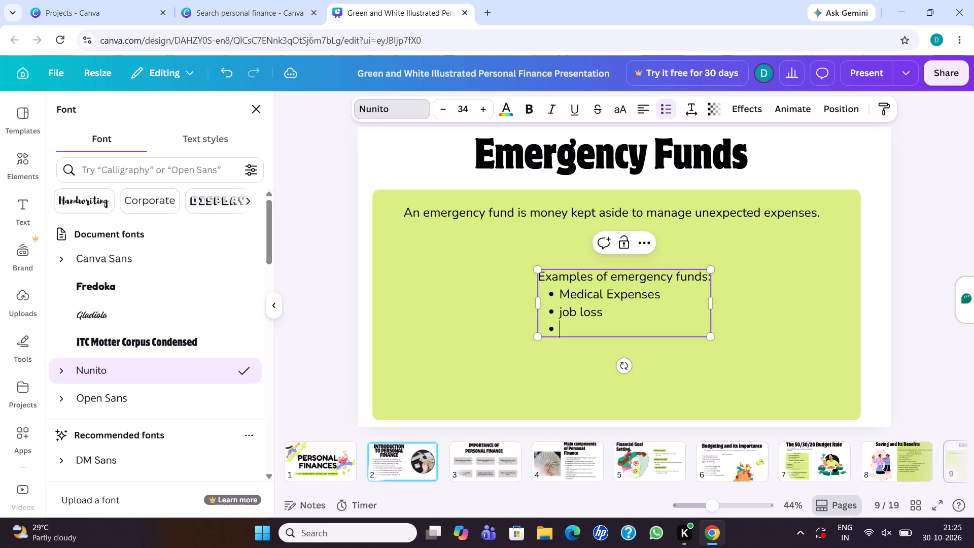
pyautogui.press('y')
pyautogui.press('BackSpace')
pyautogui.press('u')
pyautogui.press('r')
pyautogui.write('gent')
pyautogui.press('space')
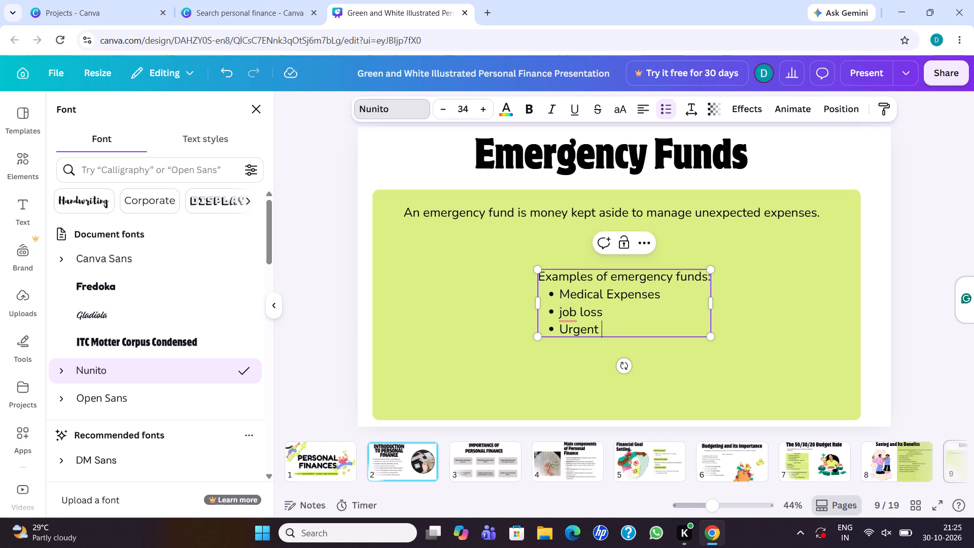
pyautogui.write('hom')
pyautogui.press('e')
pyautogui.press('space')
pyautogui.write('re')
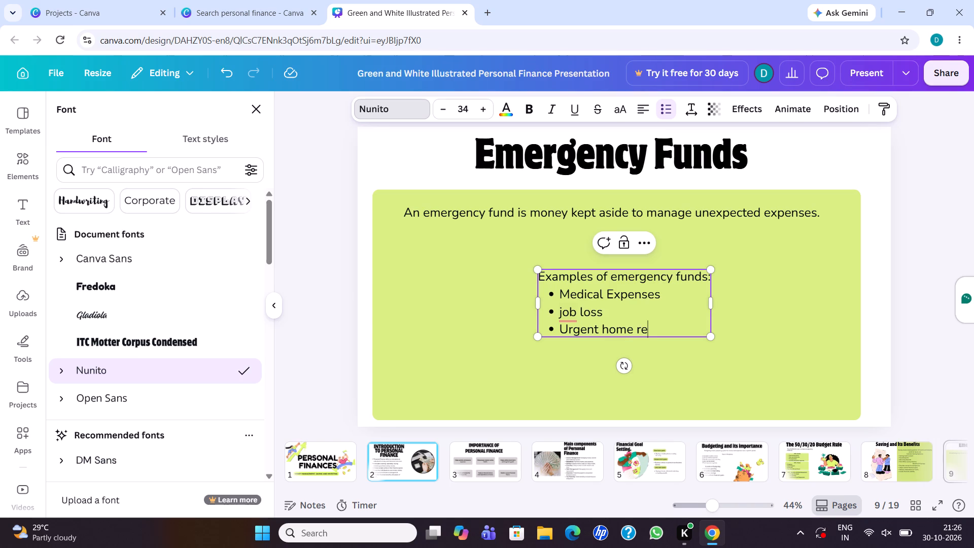
pyautogui.write('pairs')
pyautogui.press('.')
# Add a fourth bullet to the examples list reading "Unexpected travel expenses.".
pyautogui.press('Return')
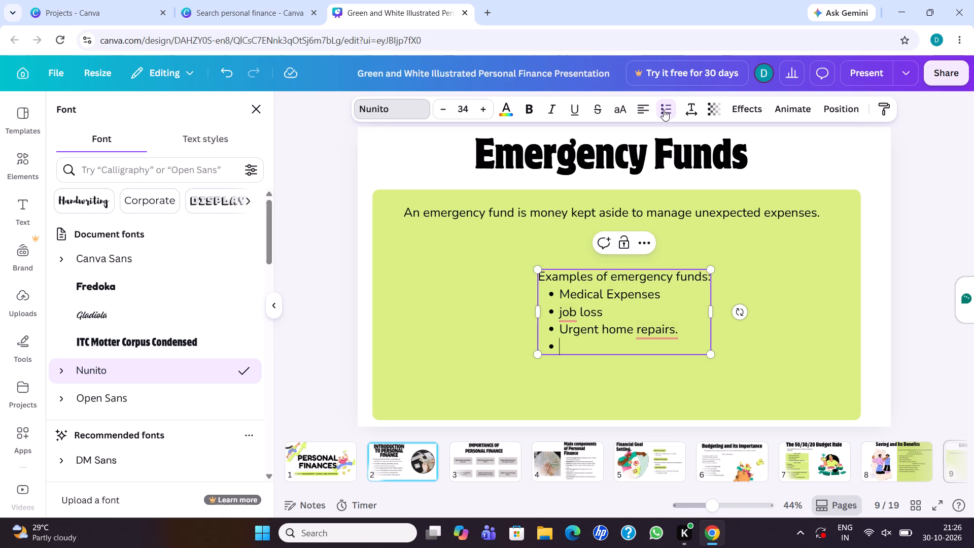
pyautogui.press('u')
pyautogui.write('nexpected')
pyautogui.press('space')
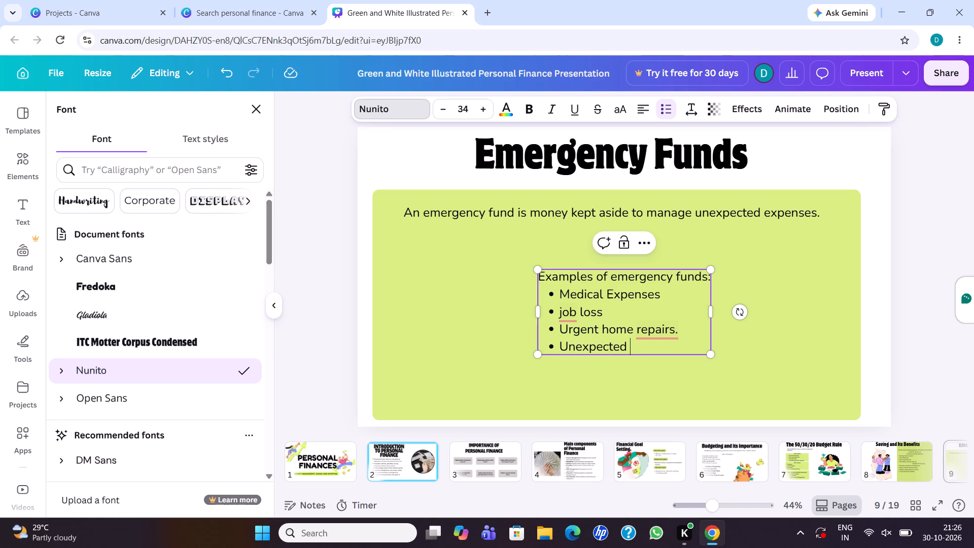
pyautogui.write('trave')
pyautogui.write('l expenses')
pyautogui.press('.')
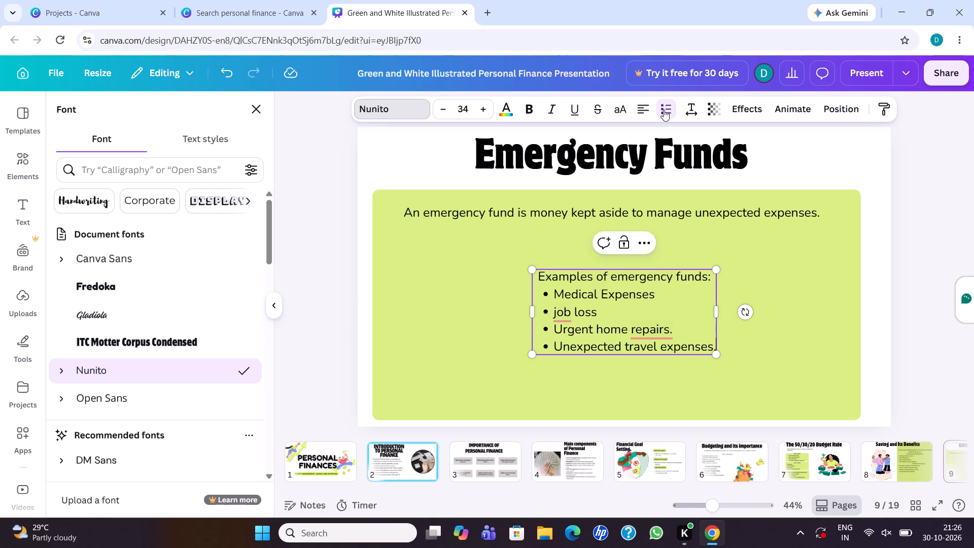
# End the examples list and add an unbulleted line below it reading "How to build an emergency fund:".
pyautogui.press('Return')
pyautogui.press('Return')
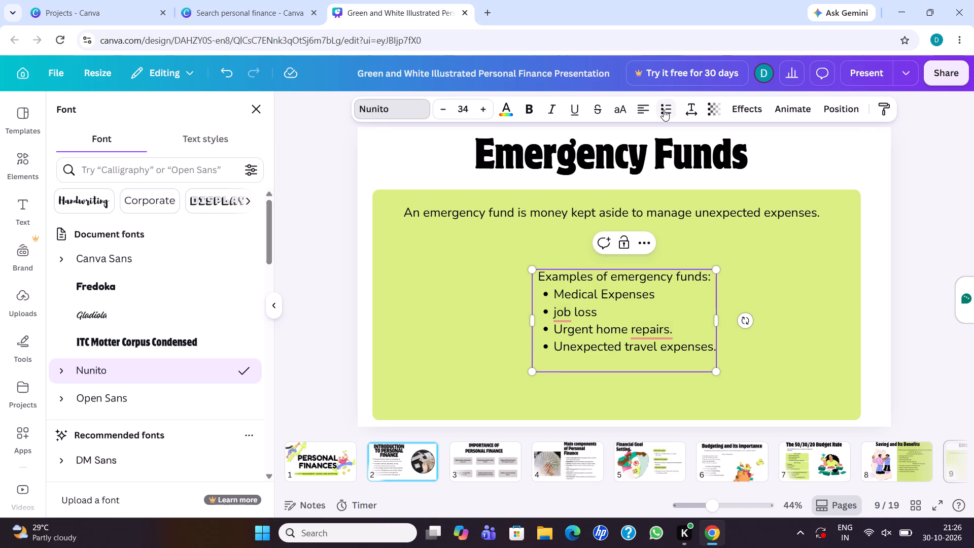
pyautogui.press('h')
pyautogui.write('ow to')
pyautogui.press('space')
pyautogui.write('build an emergency')
pyautogui.press('space')
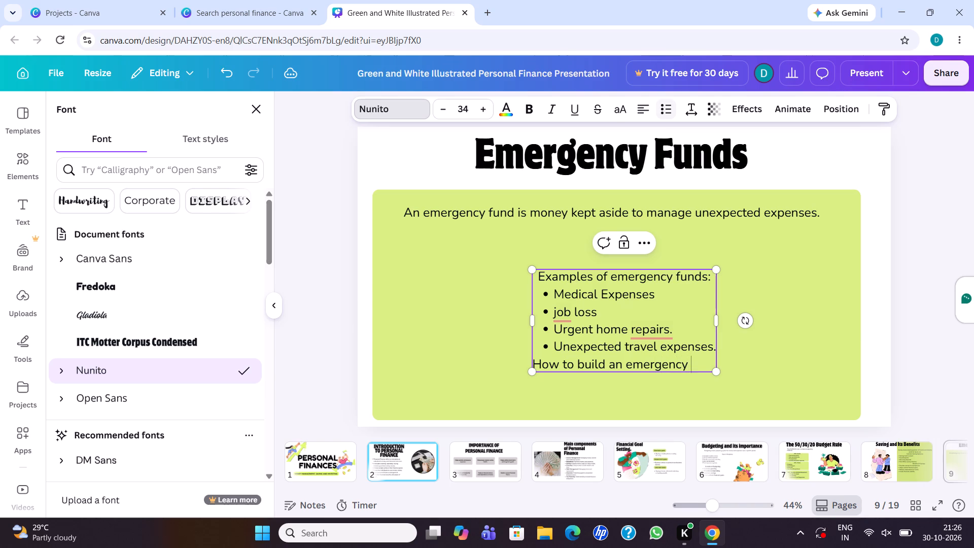
pyautogui.write('fund')
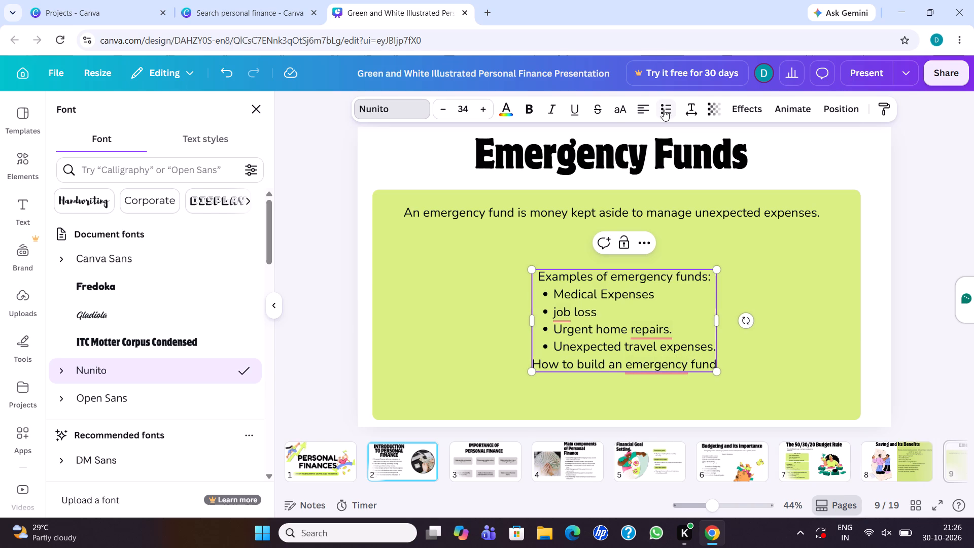
pyautogui.hotkey('shift', ':')
# Start a bulleted list under "How to build an emergency fund:" with "Set a saving target" and "Save a fixed amount every month".
pyautogui.press('Return')
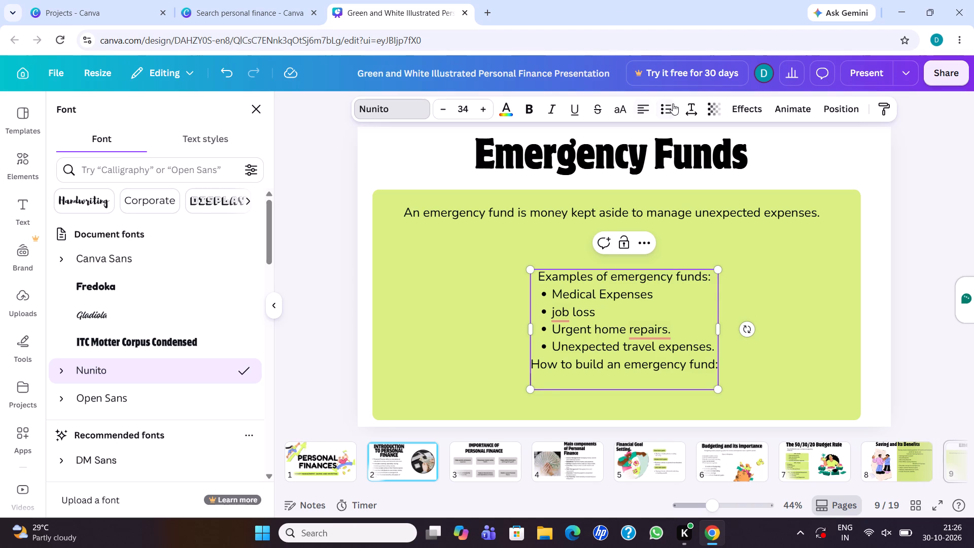
pyautogui.click(670, 103)
pyautogui.press('s')
pyautogui.press('BackSpace')
pyautogui.press('s')
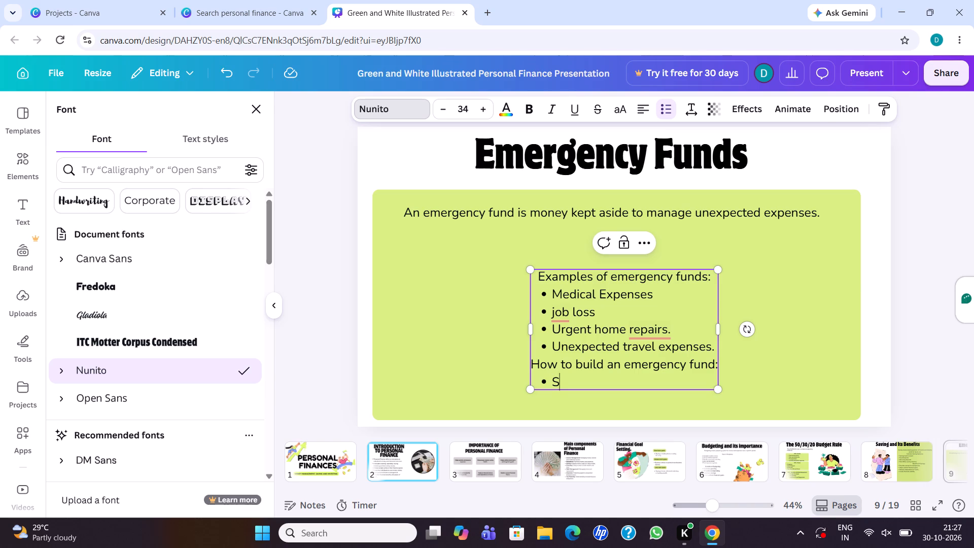
pyautogui.write('et')
pyautogui.press('space')
pyautogui.write('a saving')
pyautogui.press('space')
pyautogui.press('r')
pyautogui.press('BackSpace')
pyautogui.write('target')
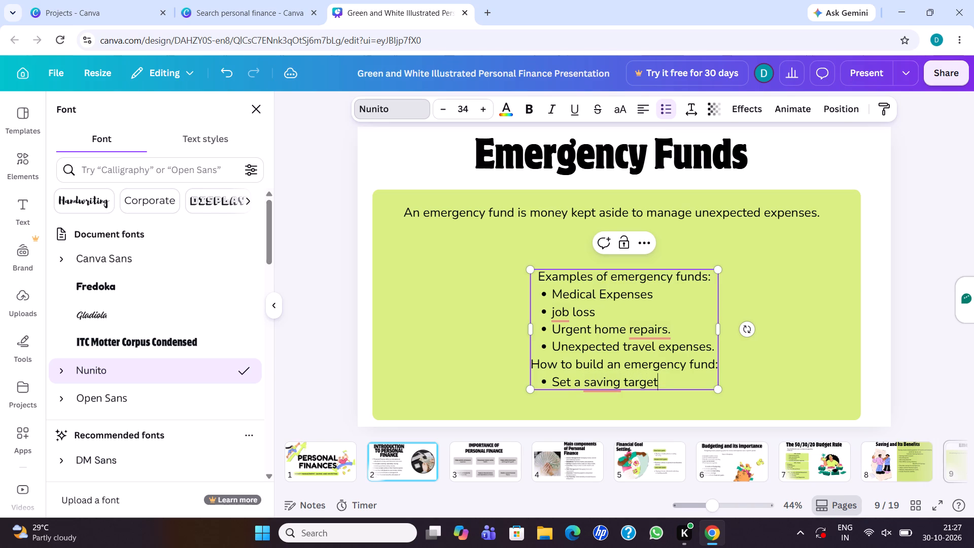
pyautogui.press('Return')
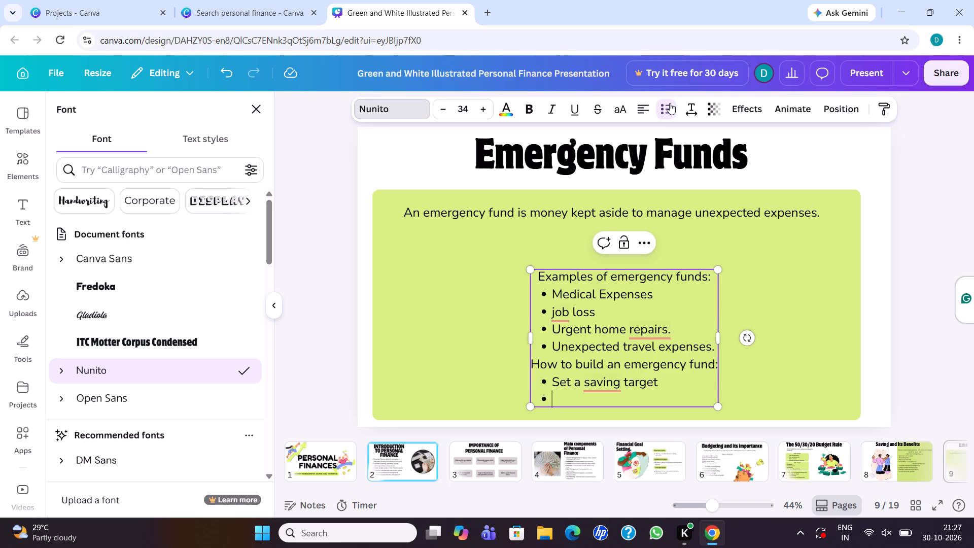
pyautogui.press('s')
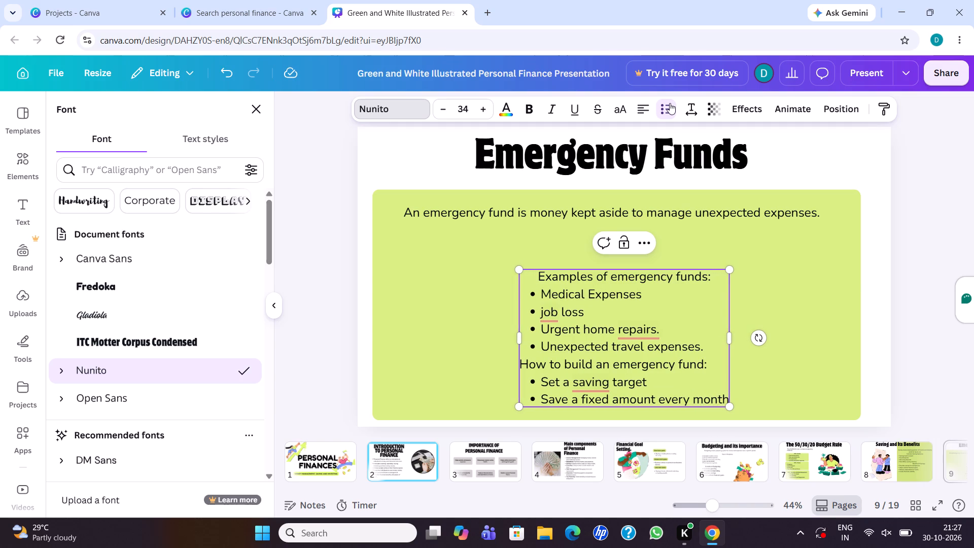
# Add a third bullet under "How to build an emergency fund:" reading "Keep the money easily accessible.".
pyautogui.press('Return')
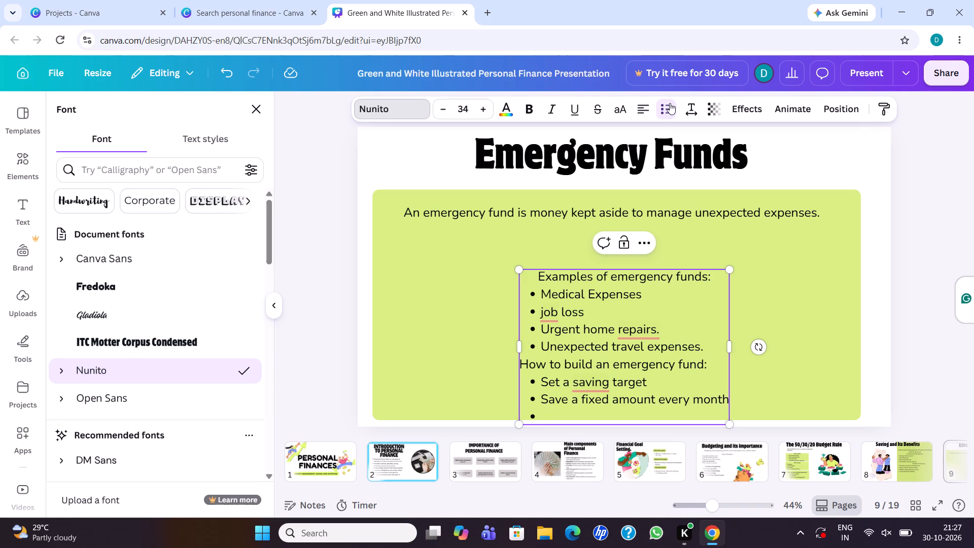
pyautogui.press('k')
pyautogui.write('ee')
pyautogui.write('p the mo')
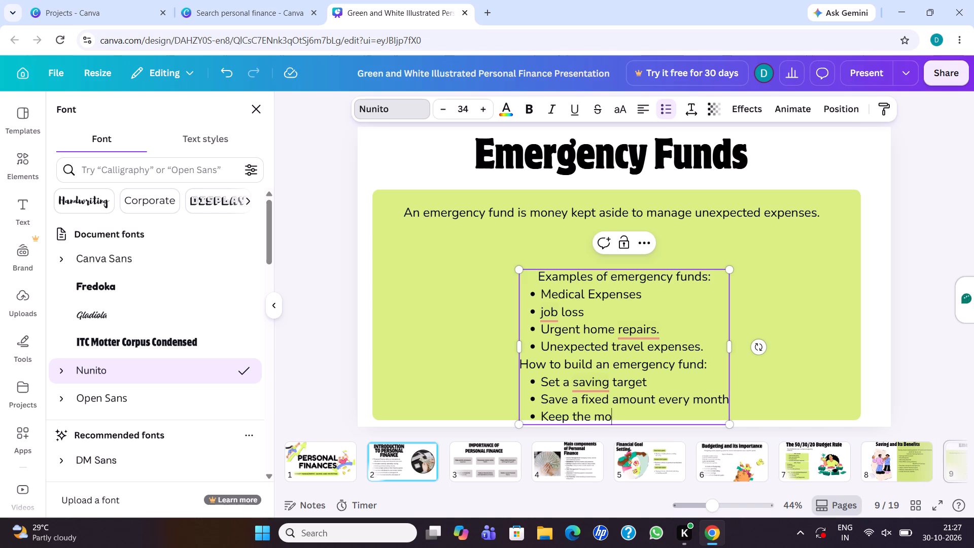
pyautogui.write('ney easily acc')
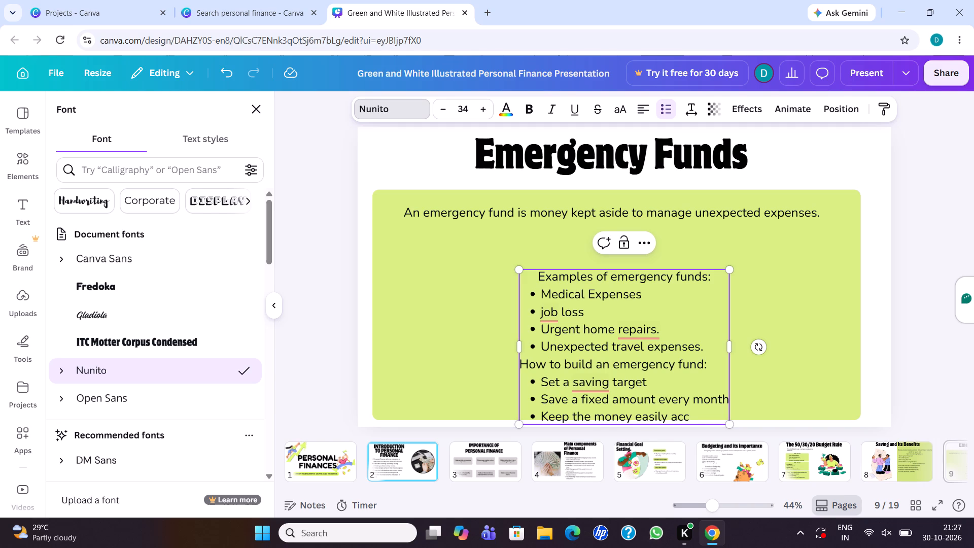
pyautogui.write('ess')
pyautogui.write('ible')
pyautogui.press('.')
# Add a fourth bullet to the fund-building tips reading "Use it only for genuine emergencies.".
pyautogui.press('Return')
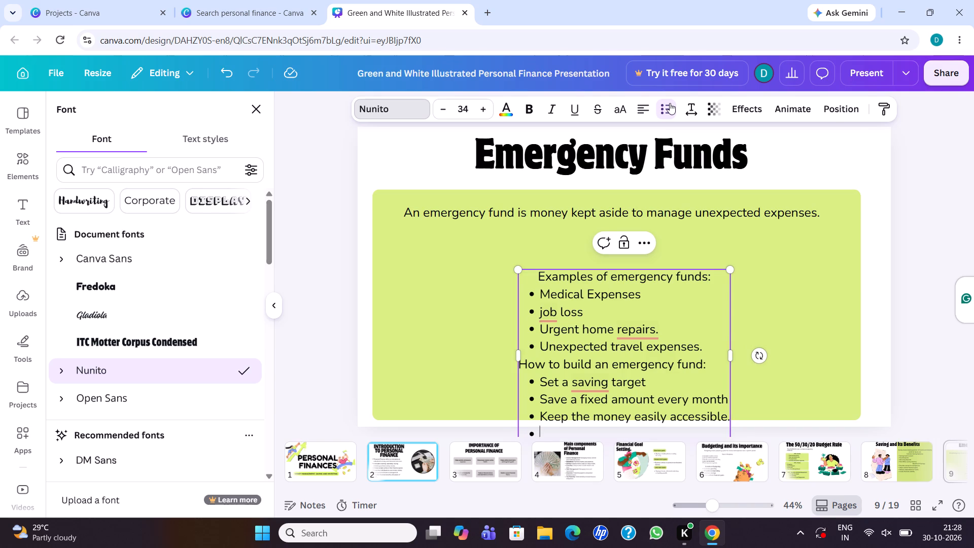
pyautogui.press('u')
pyautogui.write('se it only for ge')
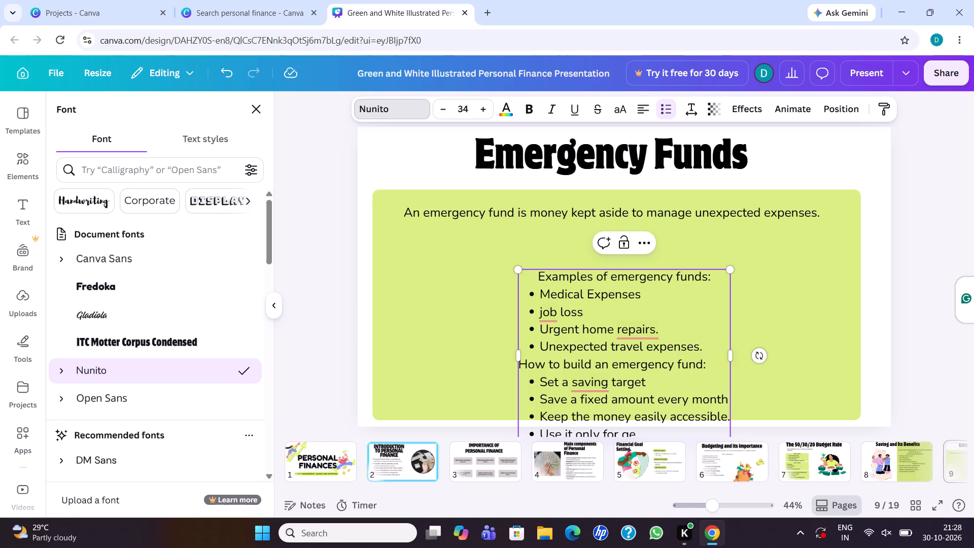
pyautogui.write('nuinr')
pyautogui.press('BackSpace')
pyautogui.write('e')
pyautogui.press('space')
pyautogui.write('emergen')
pyautogui.write('cies')
pyautogui.press('.')
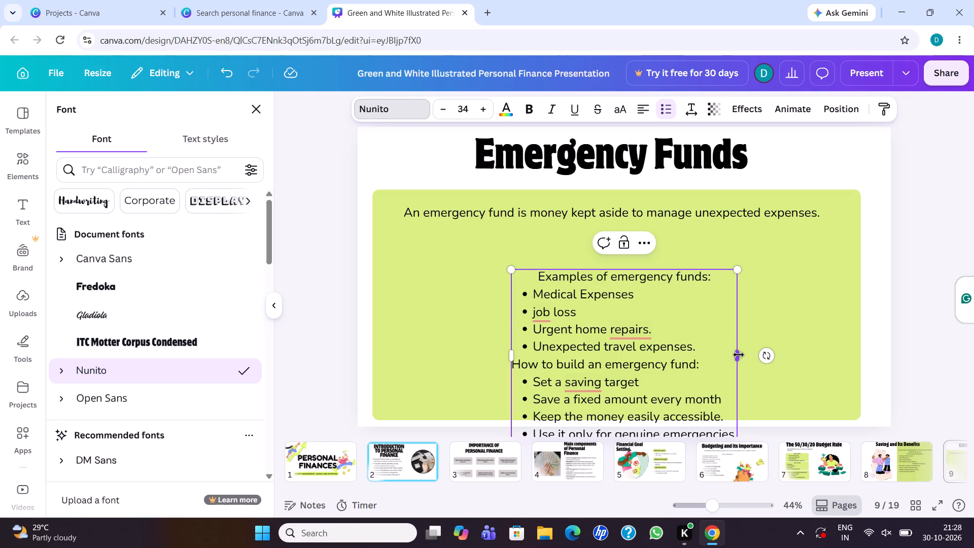
# Widen the examples and tips text box on both sides so it spans most of the green panel.
pyautogui.moveTo(738, 355); pyautogui.dragTo(815, 342)
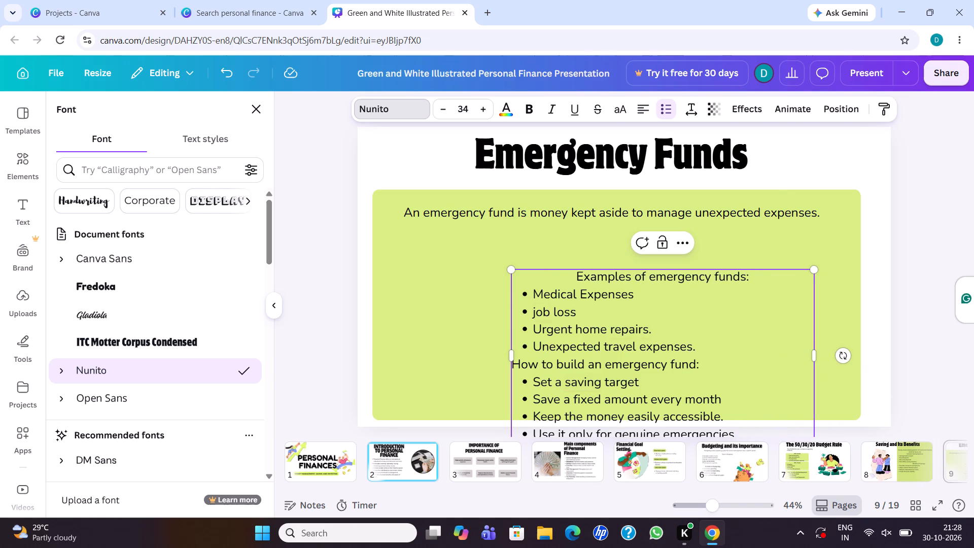
pyautogui.moveTo(511, 356); pyautogui.dragTo(489, 353)
pyautogui.moveTo(489, 353); pyautogui.dragTo(466, 349)
pyautogui.click(471, 363)
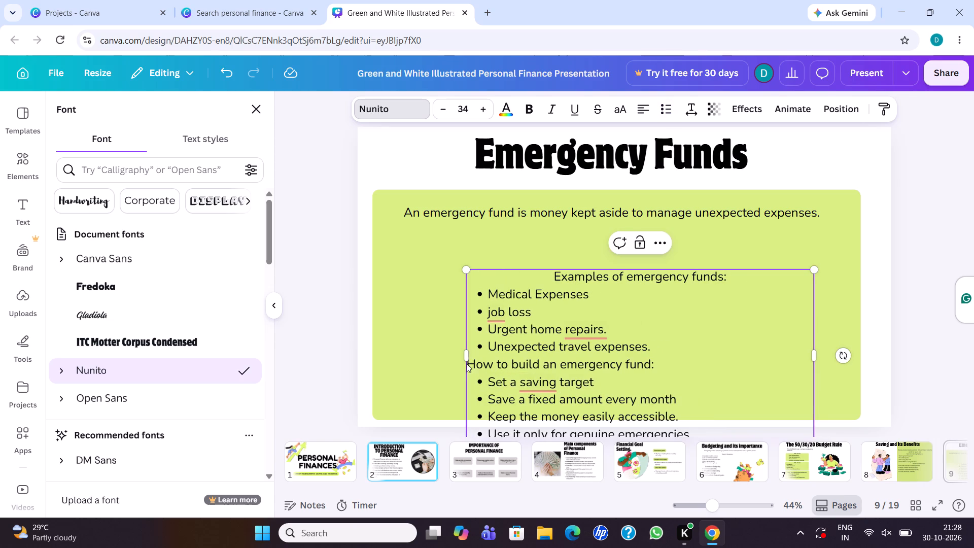
pyautogui.click(465, 363)
pyautogui.moveTo(464, 359); pyautogui.dragTo(443, 357)
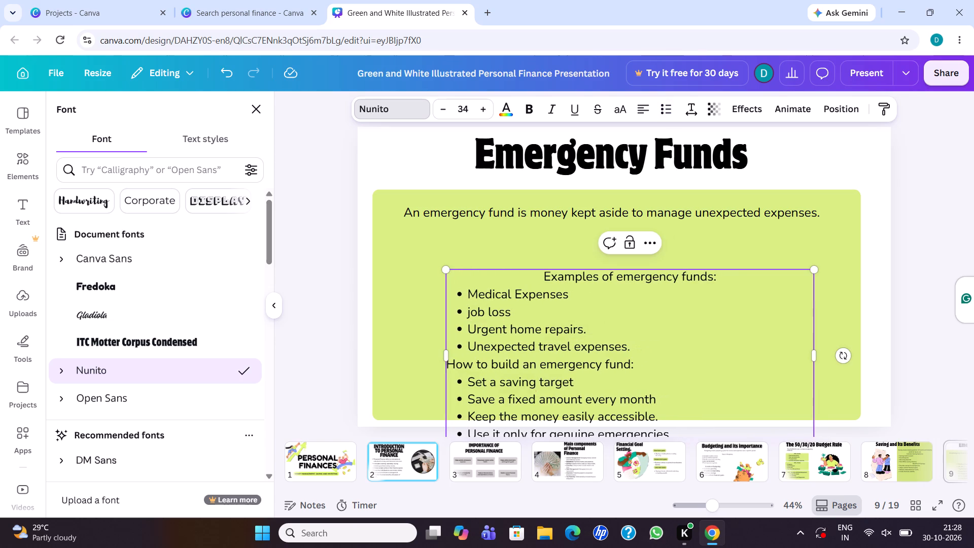
# Indent the "How to build an emergency fund:" line with leading spaces so it sits roughly centred like the examples heading.
pyautogui.click(456, 367)
pyautogui.click(453, 365)
pyautogui.click(446, 366)
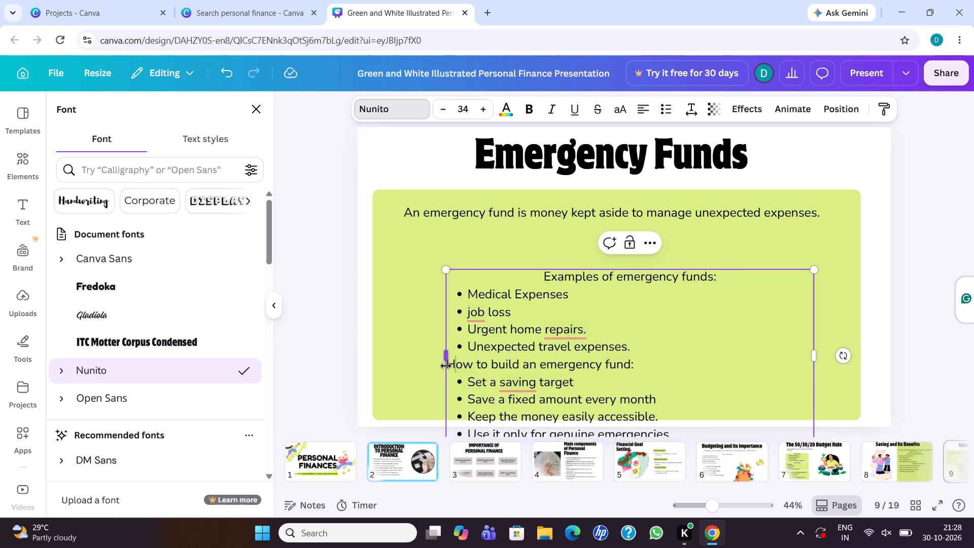
pyautogui.click(451, 362)
pyautogui.click(451, 362)
pyautogui.press('space')
pyautogui.press('space')
pyautogui.press('space')
pyautogui.press('space')
pyautogui.press('space')
pyautogui.press('space')
pyautogui.press('space')
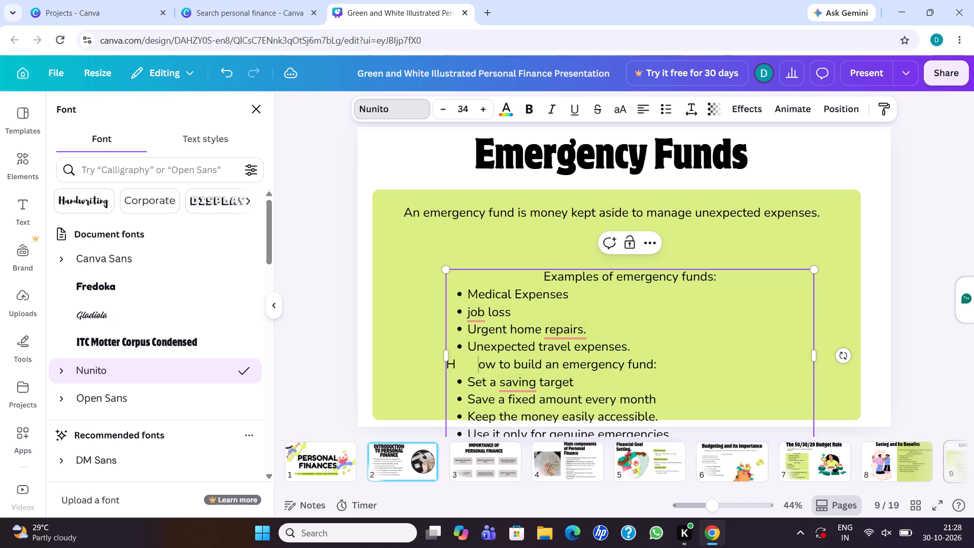
pyautogui.press('space')
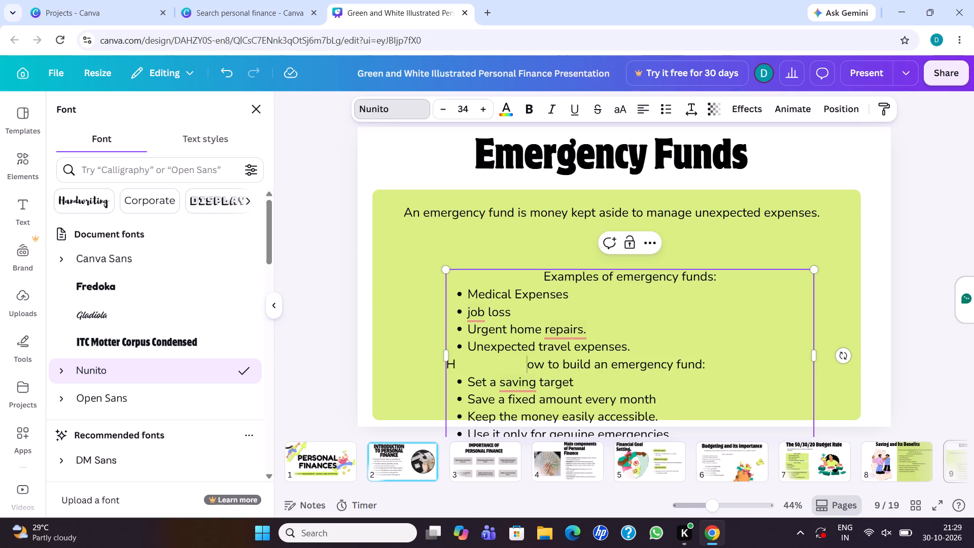
pyautogui.press('h')
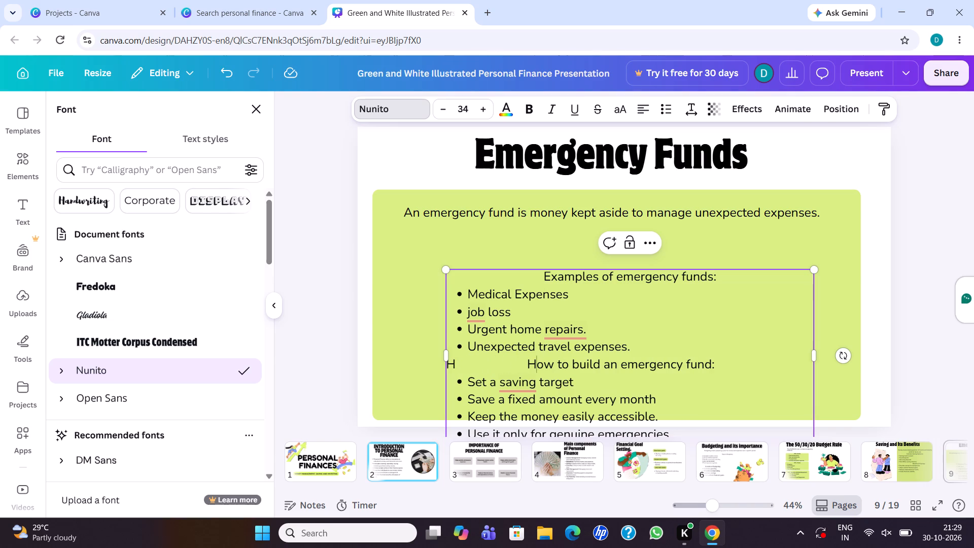
pyautogui.click(461, 366)
pyautogui.press('BackSpace')
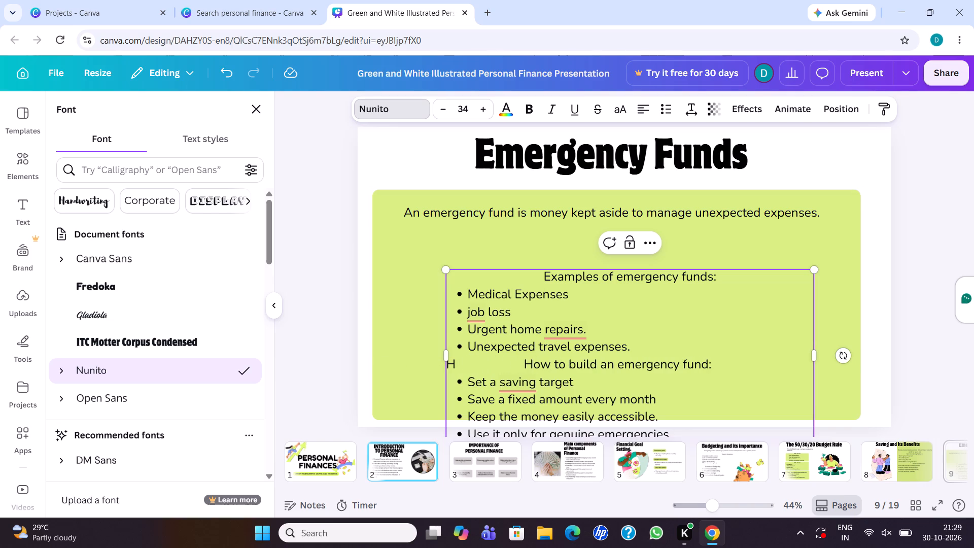
pyautogui.press('BackSpace')
pyautogui.press('BackSpace')
pyautogui.press('space')
pyautogui.press('space')
pyautogui.press('space')
pyautogui.press('space')
pyautogui.press('space')
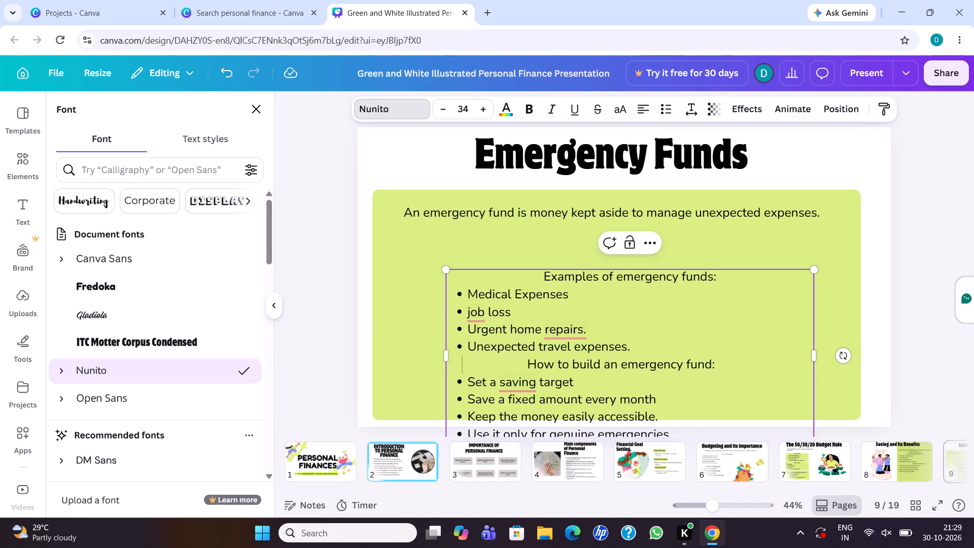
pyautogui.moveTo(777, 352); pyautogui.dragTo(775, 313)
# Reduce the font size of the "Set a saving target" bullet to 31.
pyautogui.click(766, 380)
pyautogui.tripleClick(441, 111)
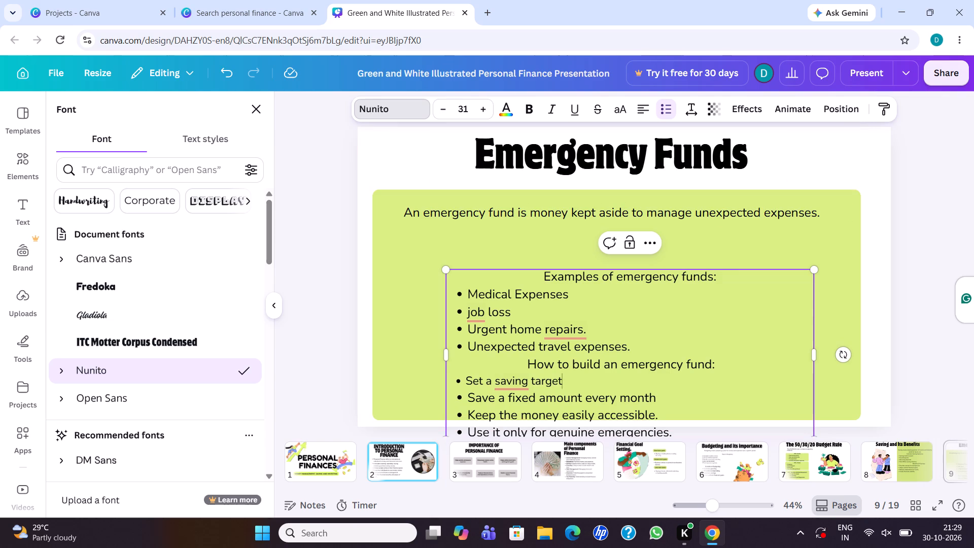
# Move the examples and tips text box up and left so all its lines fit inside the green panel.
pyautogui.click(734, 280)
pyautogui.moveTo(754, 269); pyautogui.dragTo(733, 250)
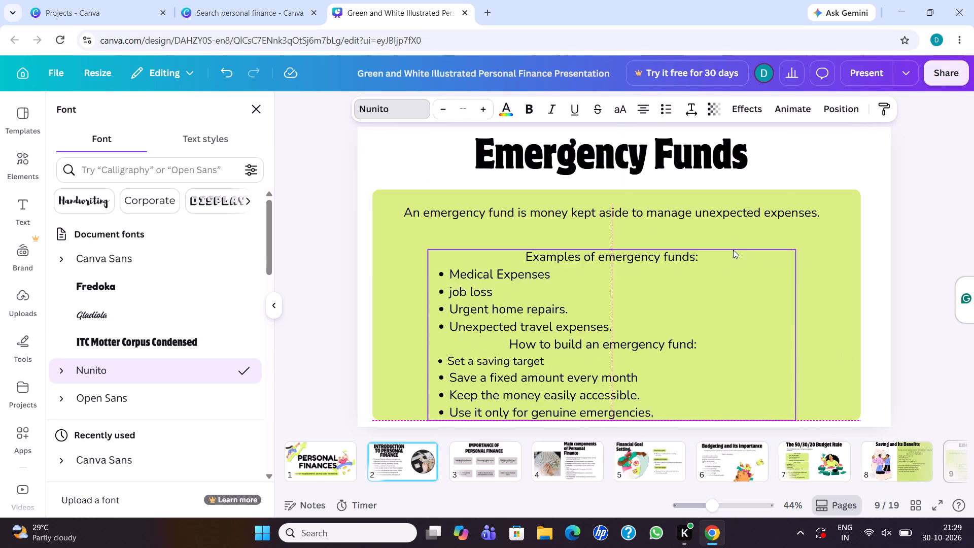
pyautogui.moveTo(733, 250); pyautogui.dragTo(704, 238)
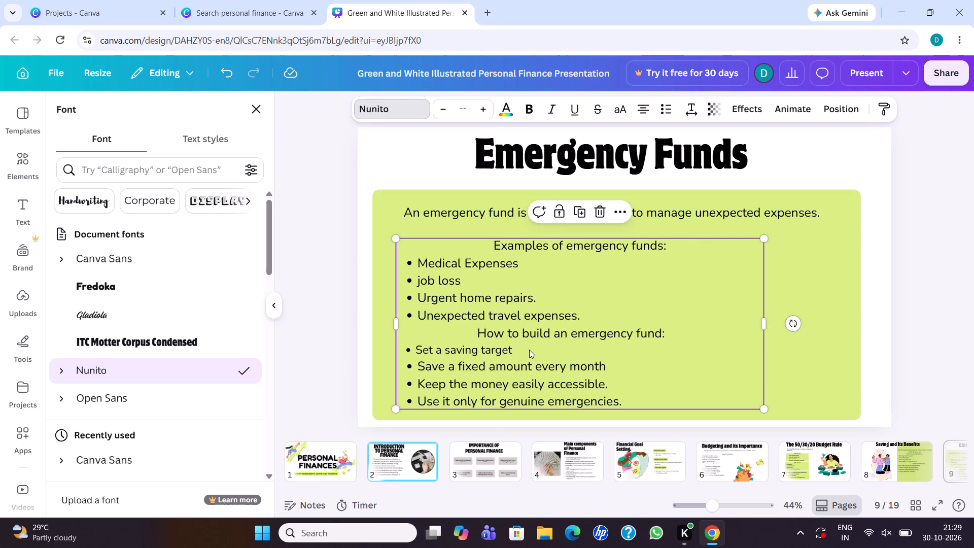
# Set the font size of the "Set a saving target" bullet to 34, matching the other bullets, and deselect the text box.
pyautogui.click(527, 348)
pyautogui.doubleClick(479, 108)
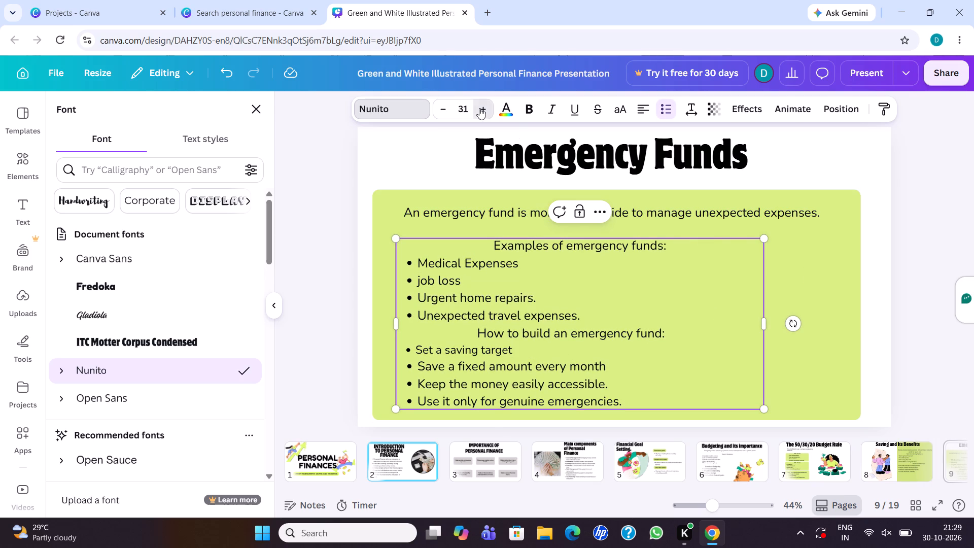
pyautogui.click(479, 108)
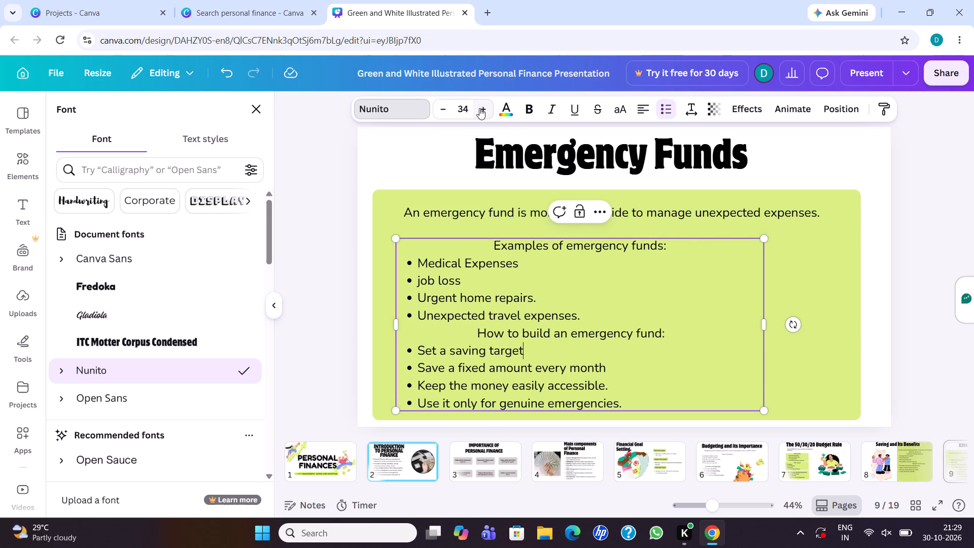
pyautogui.click(903, 256)
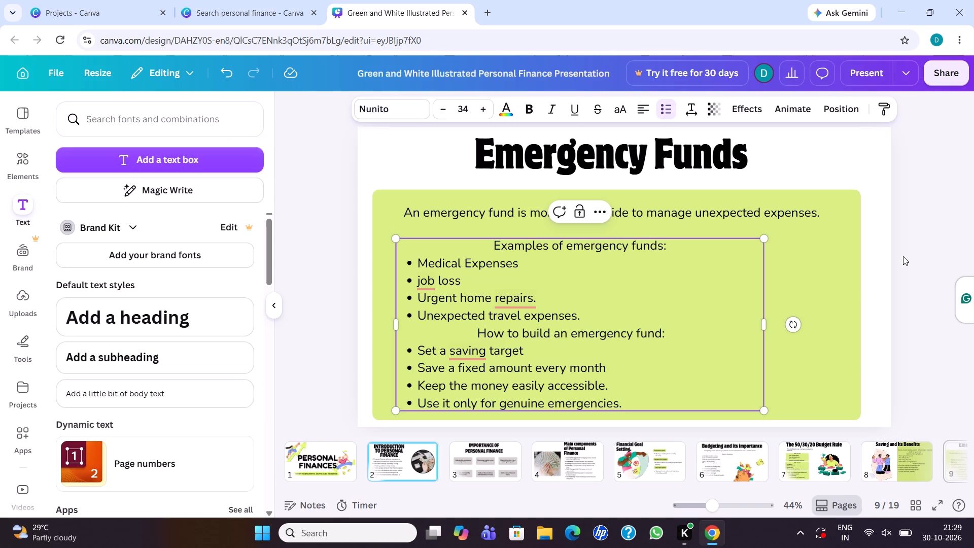
pyautogui.click(903, 256)
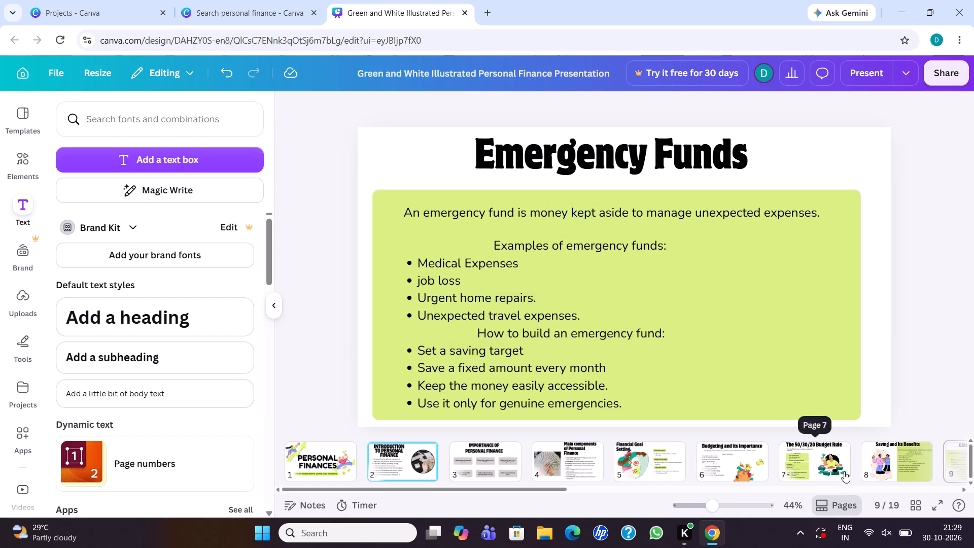
# Review the budget rule, saving and emergency funds slides (7 to 9), ending on slide 10 with the 25% placeholder.
pyautogui.click(892, 463)
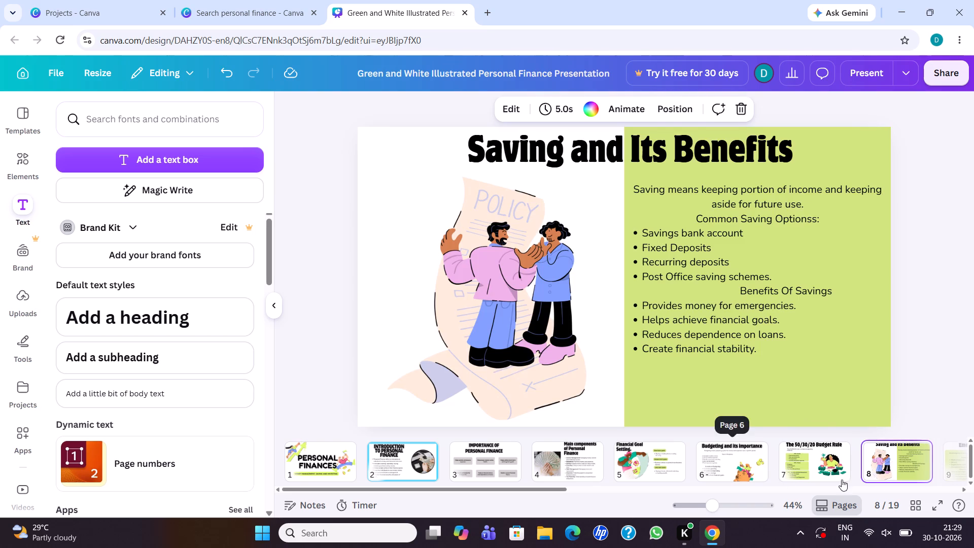
pyautogui.tripleClick(964, 491)
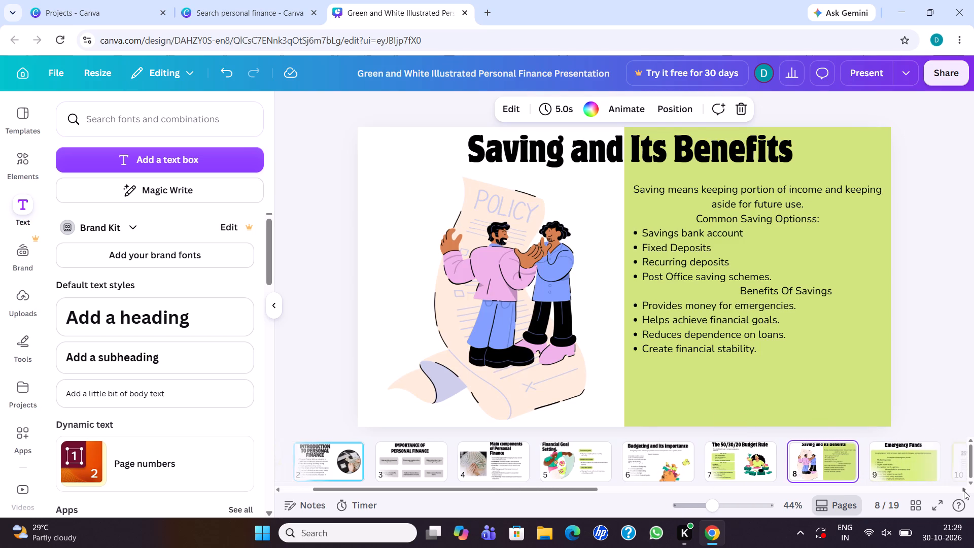
pyautogui.tripleClick(964, 491)
pyautogui.tripleClick(964, 491)
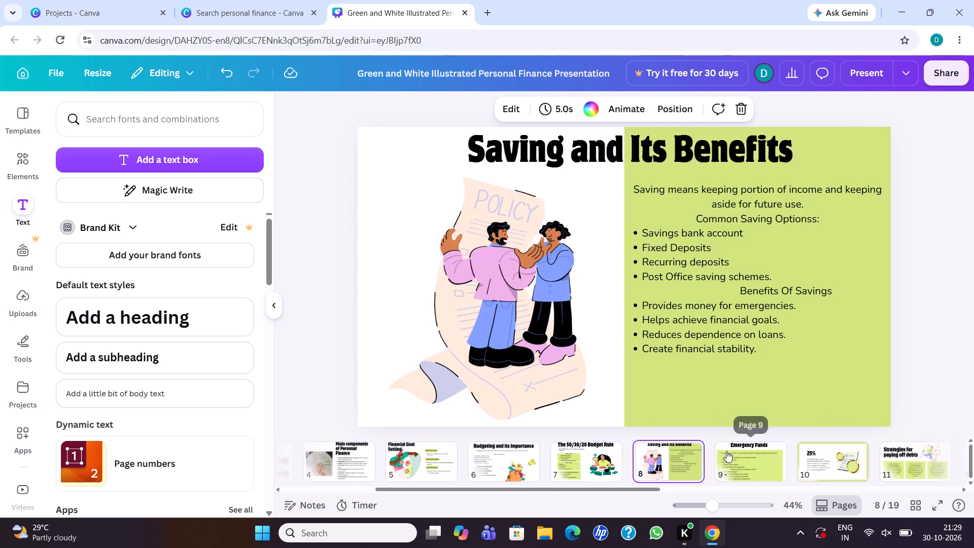
pyautogui.click(724, 454)
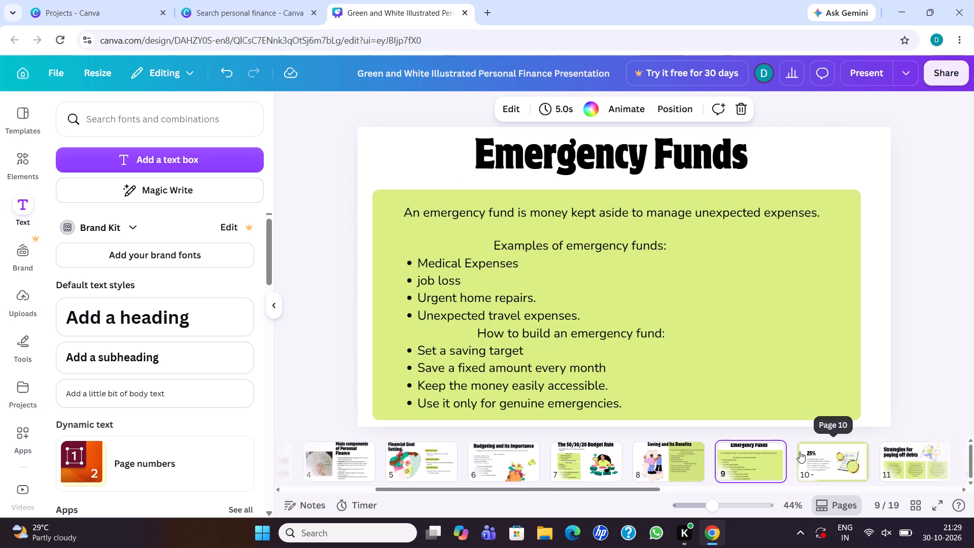
pyautogui.click(626, 466)
pyautogui.click(574, 456)
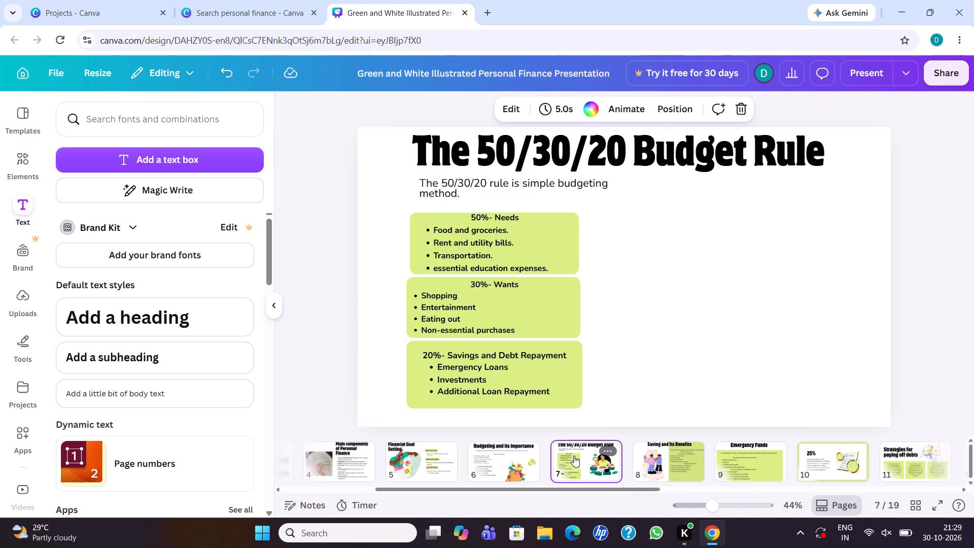
pyautogui.click(657, 451)
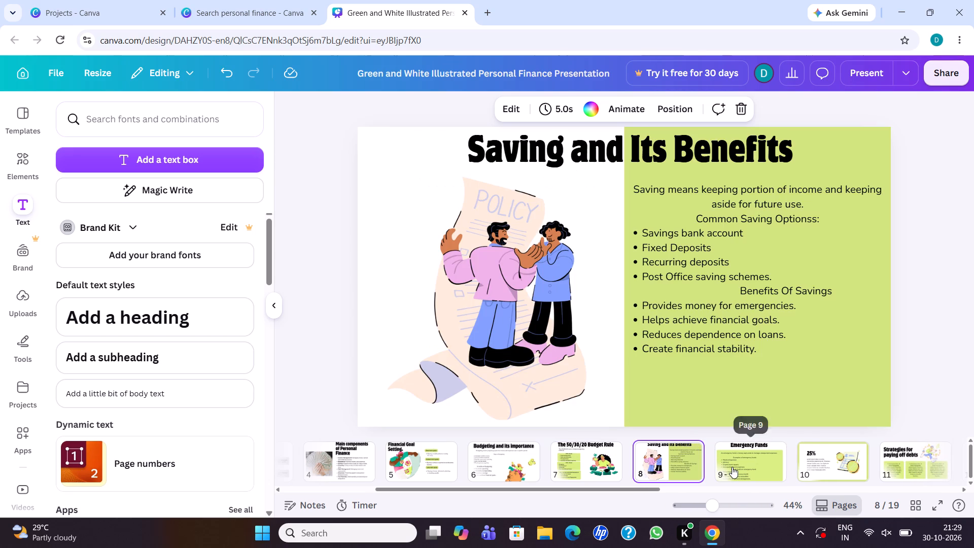
pyautogui.click(733, 467)
pyautogui.click(843, 469)
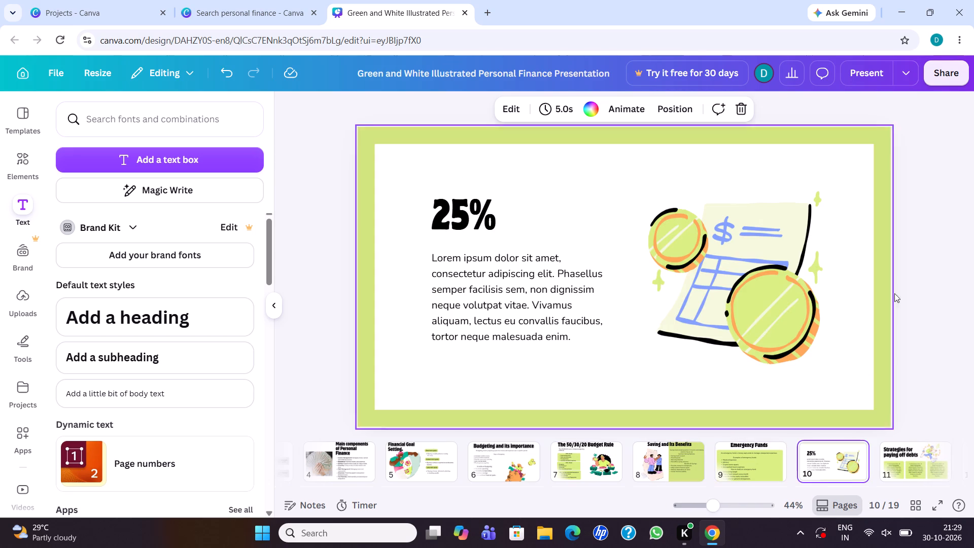